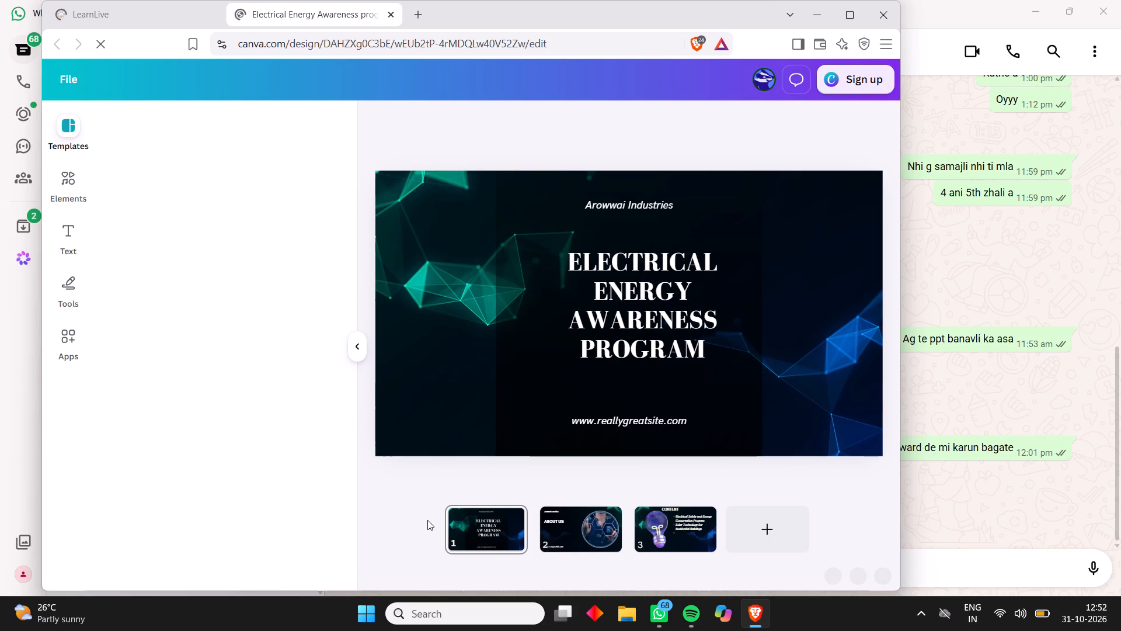
Maximize the browser window and dismiss the log-in or sign-up prompt covering the shared design.
click(851, 11)
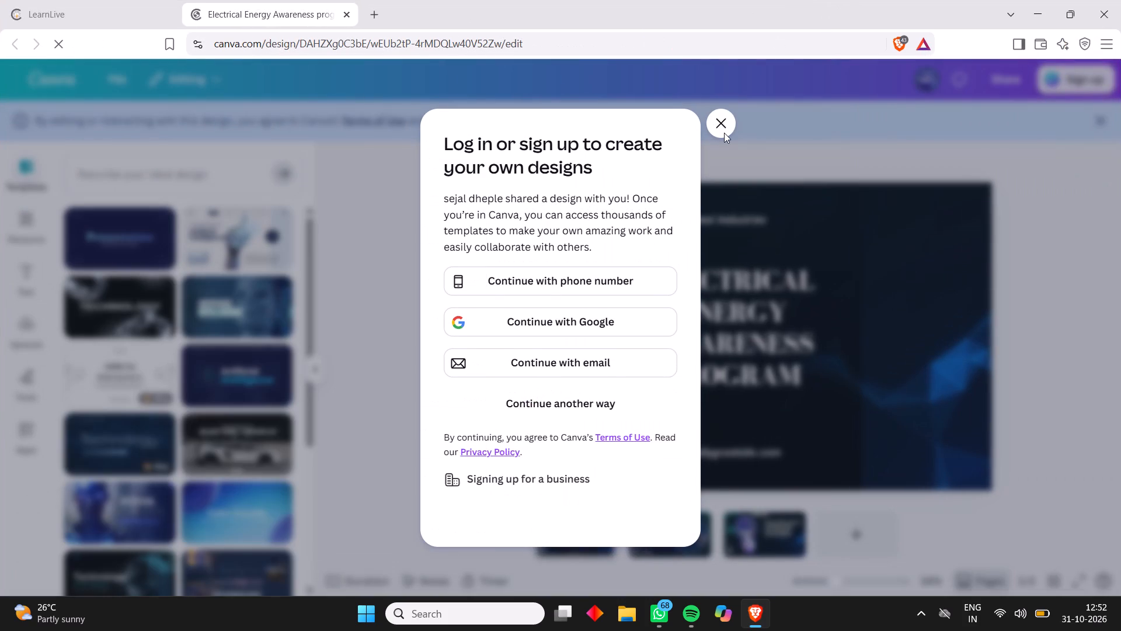
click(719, 132)
scroll(728, 369, down, 1)
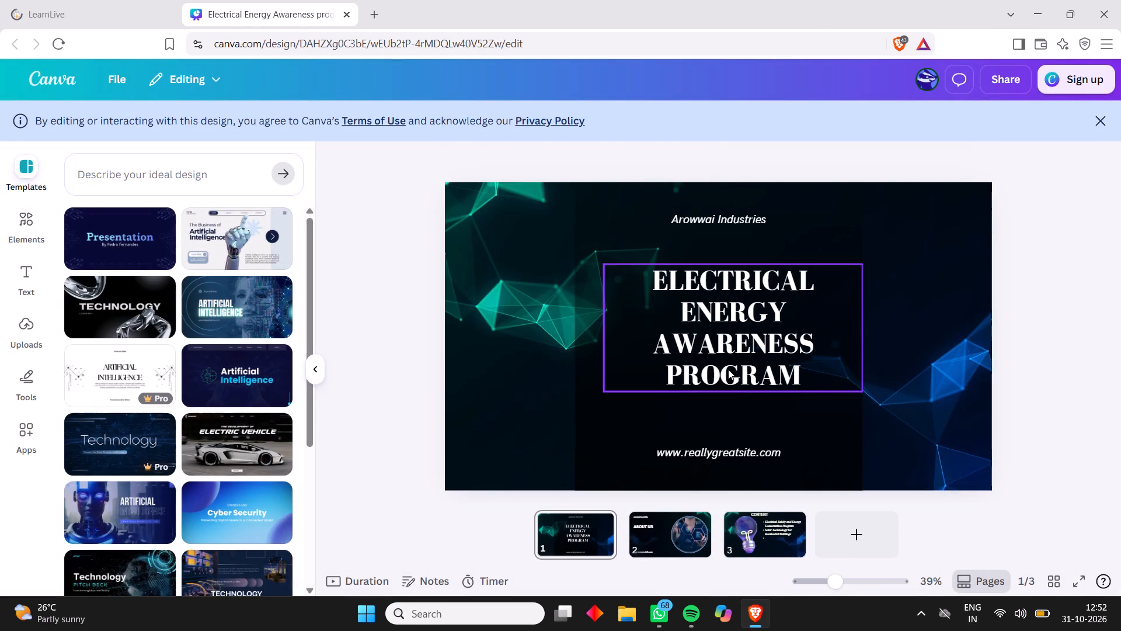
scroll(775, 362, down, 1)
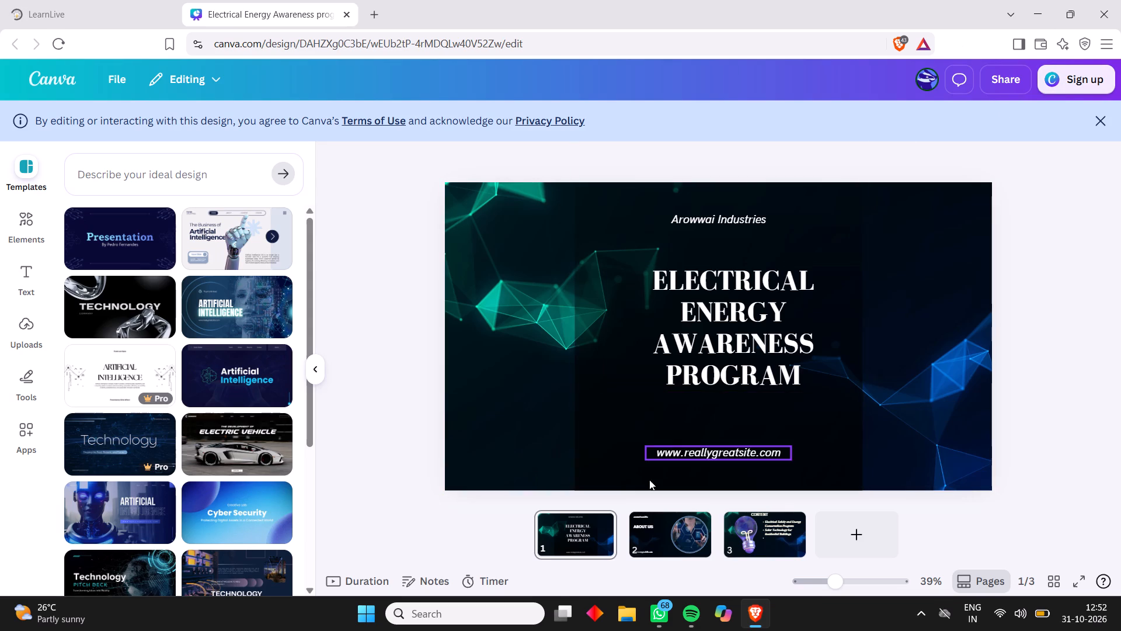
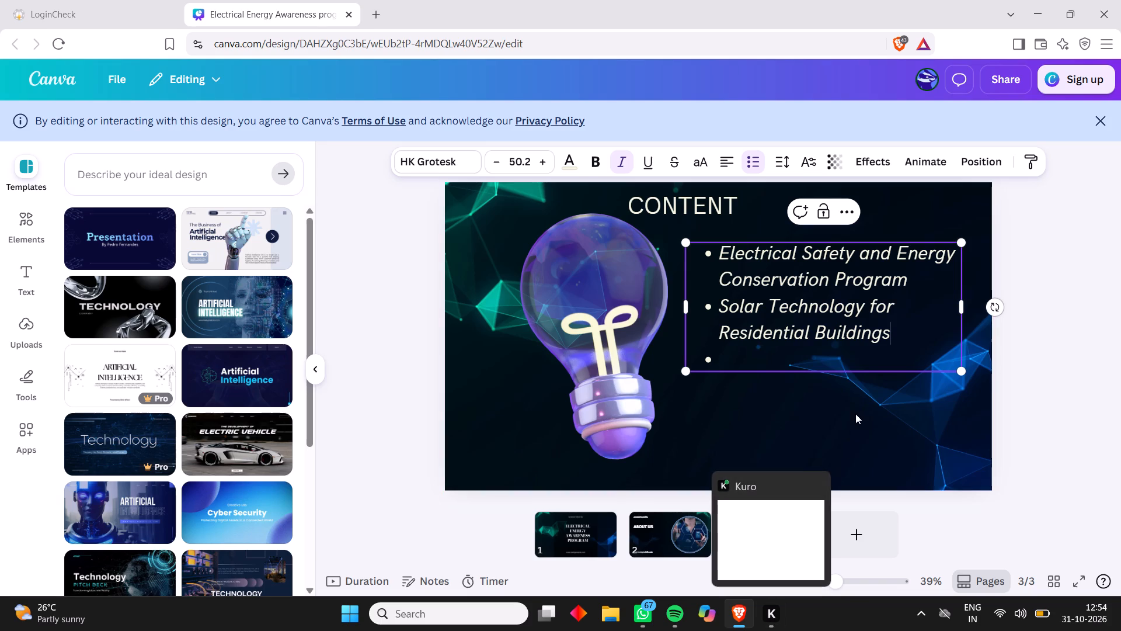
click(893, 346)
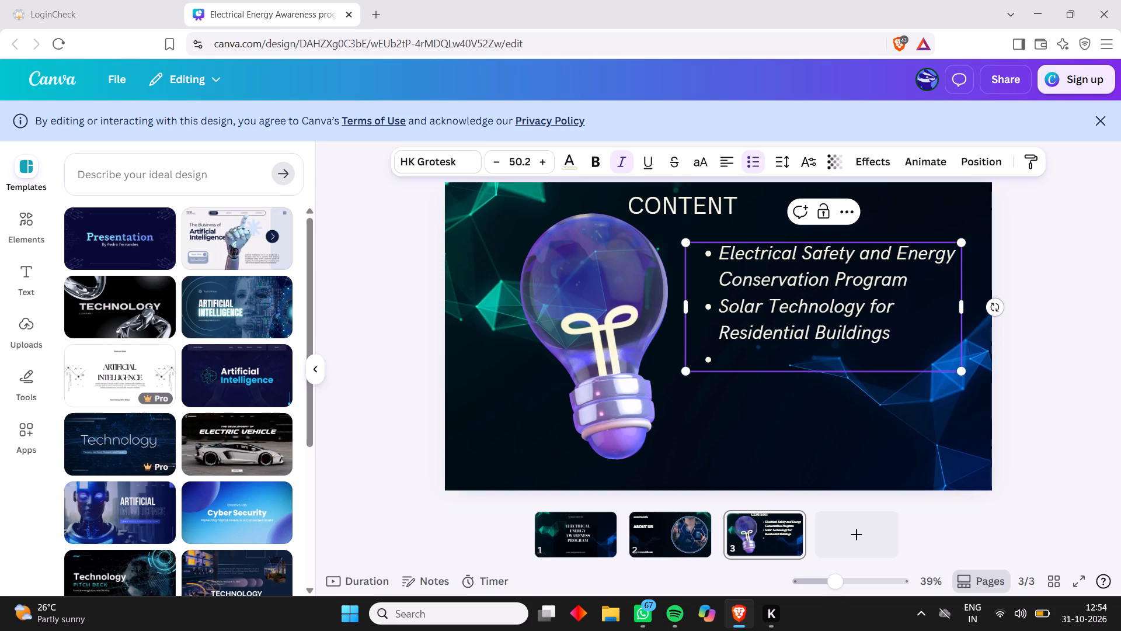
click(908, 329)
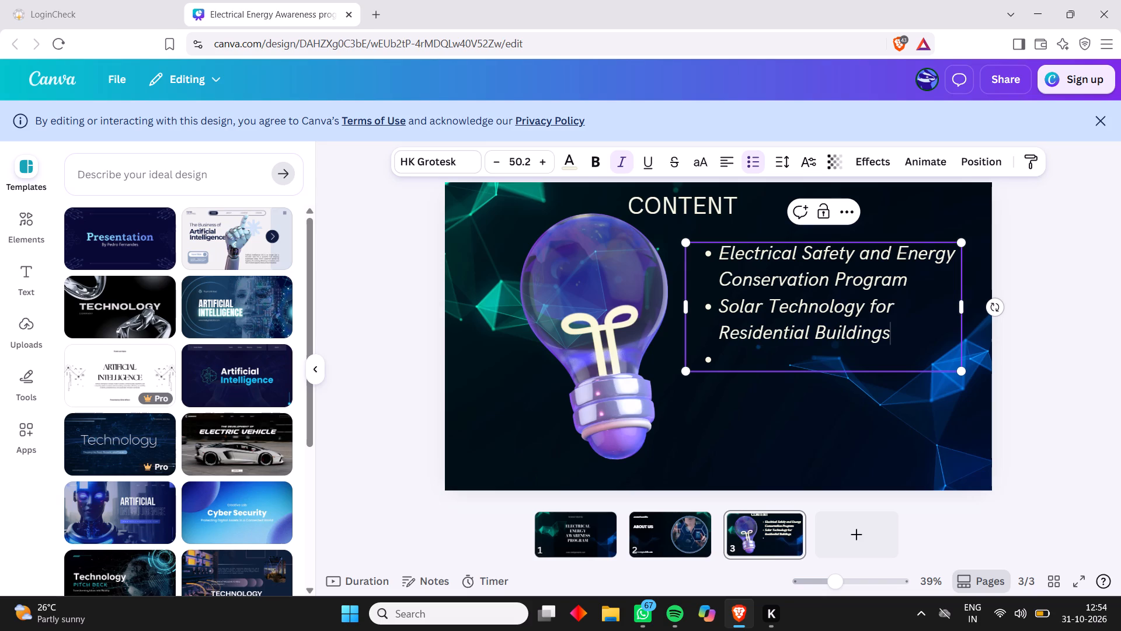
click(898, 329)
click(896, 327)
key(period)
Start the empty third bullet of the CONTENT list with the text "Solar Powered Water".
click(727, 358)
key(shift+s)
text(ola)
key(r)
key(space)
text(Po)
text(wer)
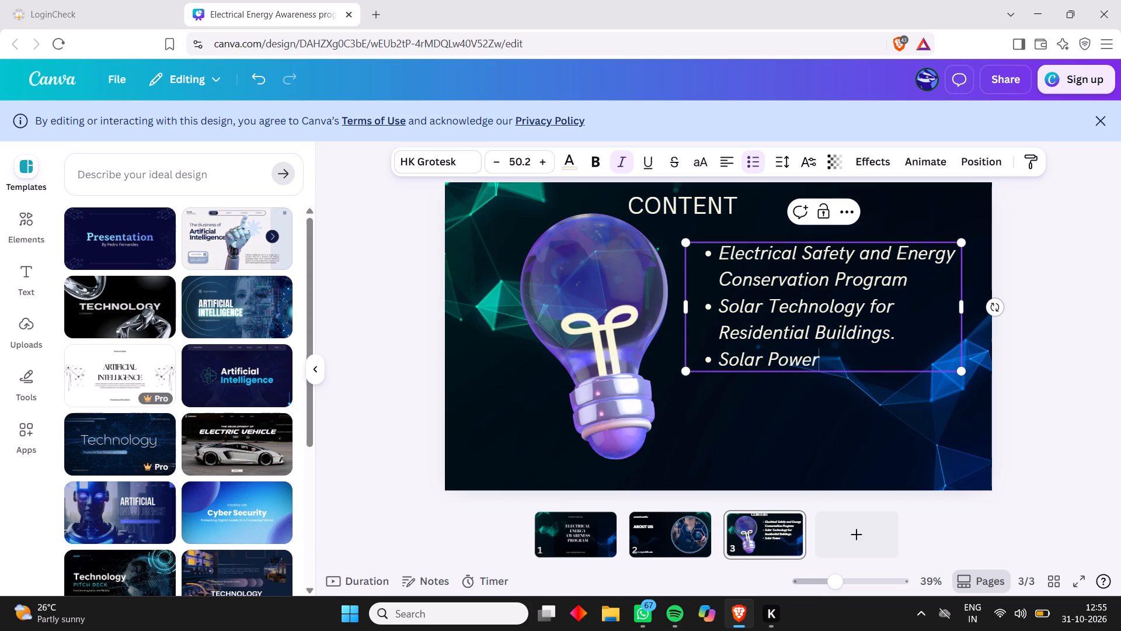
text(red)
click(825, 362)
key(BackSpace)
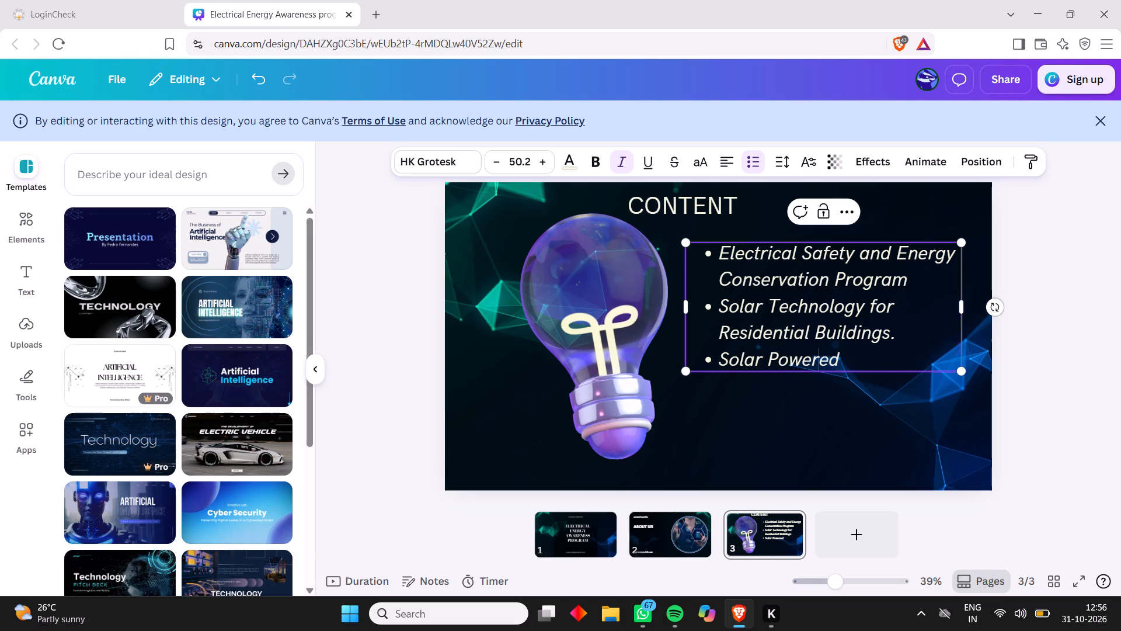
click(848, 358)
key(space)
text(Water)
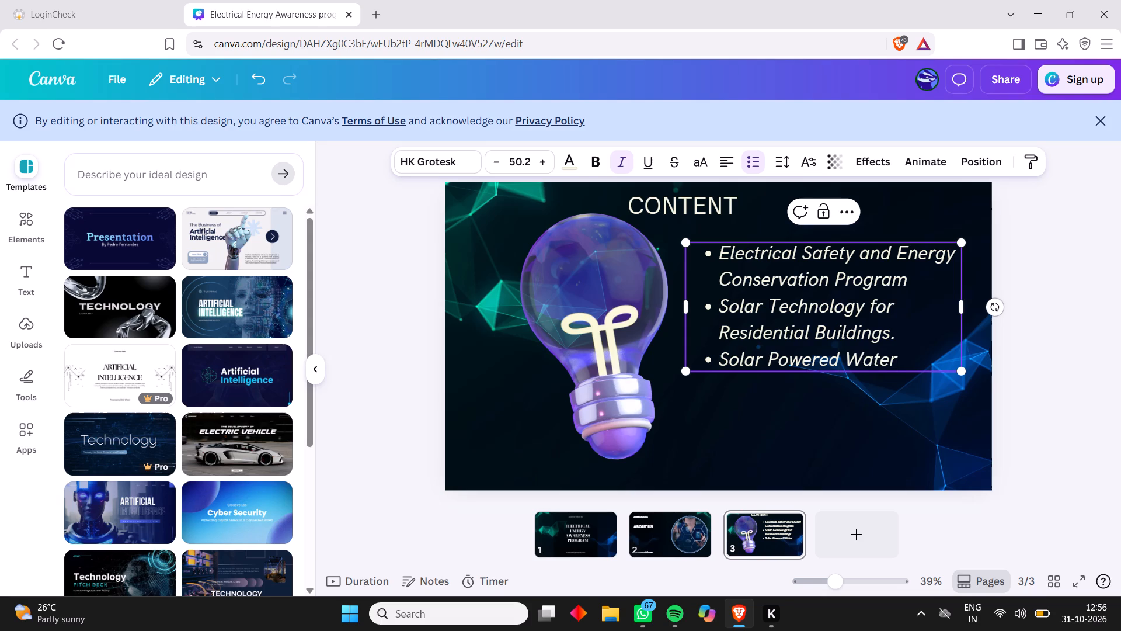
Revise the third bullet's wording to "Solar- Powered water", with a hyphen after "Solar" and a lowercase "water".
click(860, 356)
key(BackSpace)
key(p)
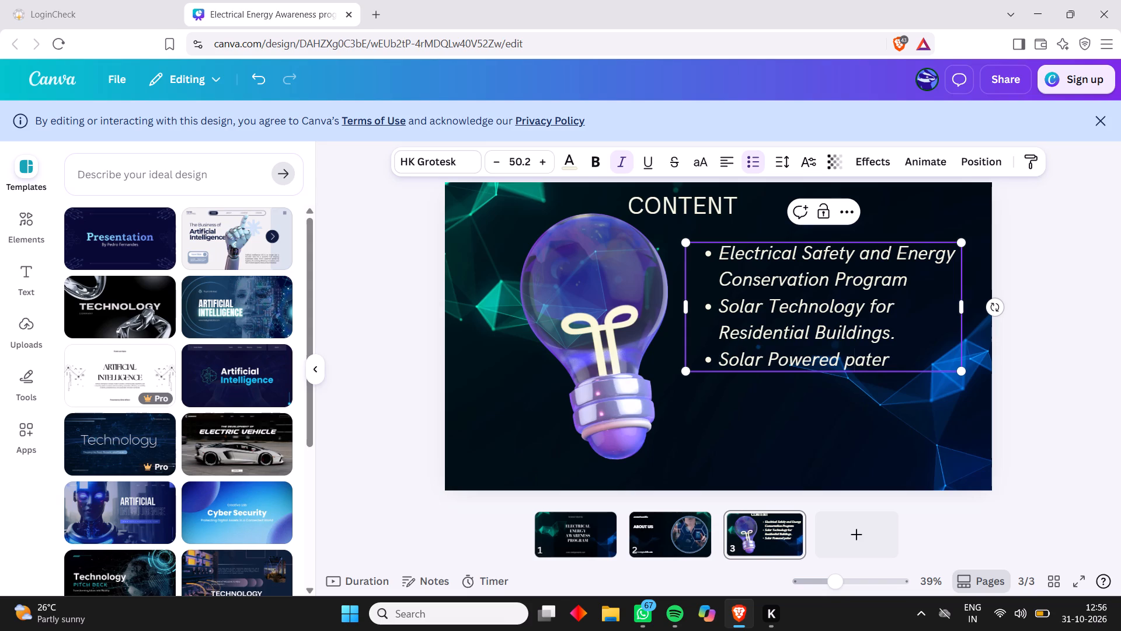
click(763, 356)
key(minus)
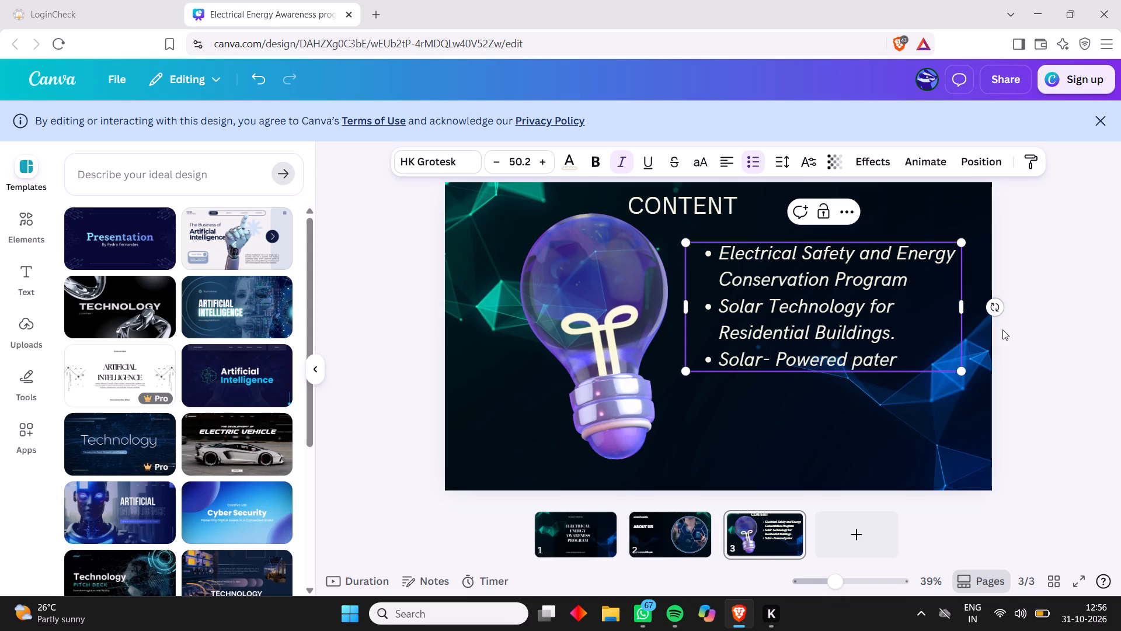
click(907, 358)
click(862, 363)
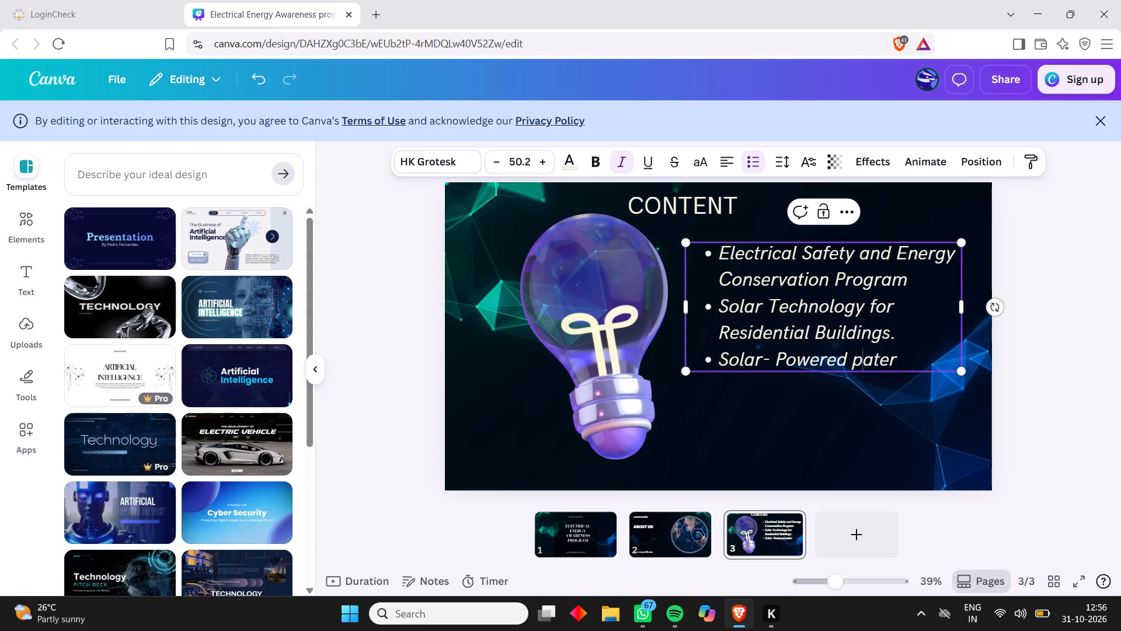
key(BackSpace)
key(w)
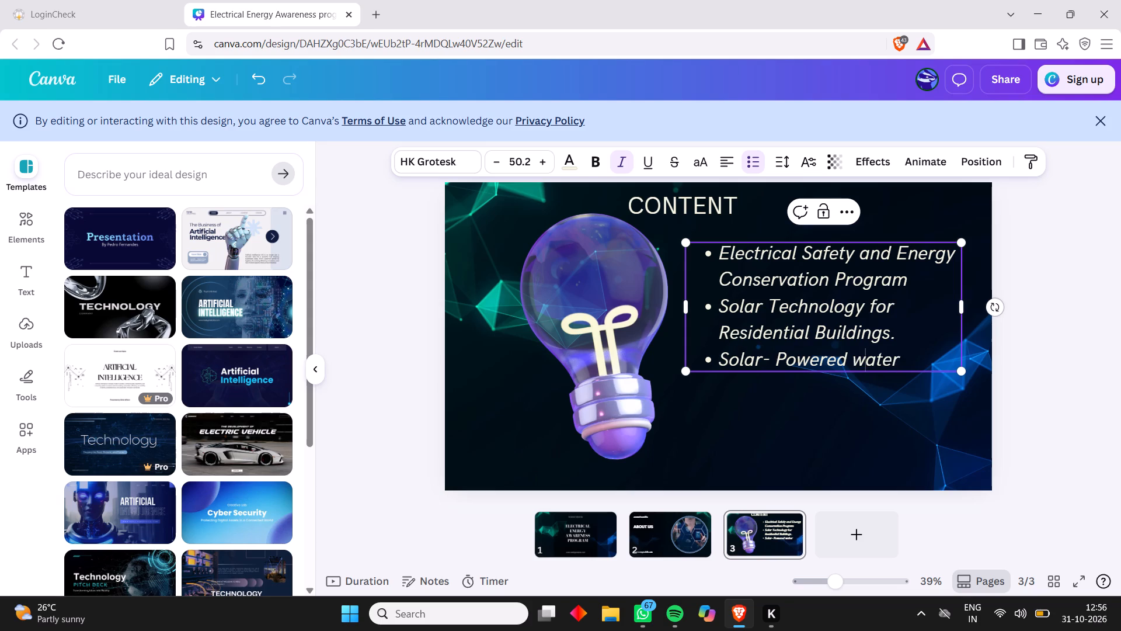
Complete the third bullet after "water" with the text "pumping system for agricultural applications".
click(904, 362)
key(space)
text(pum)
text(ping)
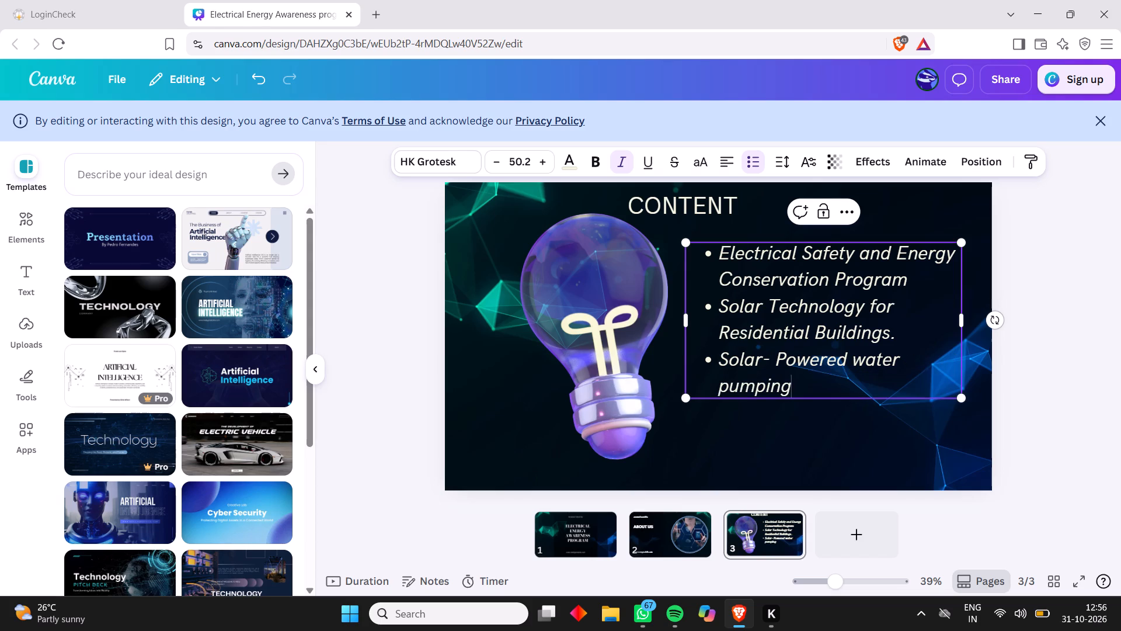
key(space)
text(system)
key(space)
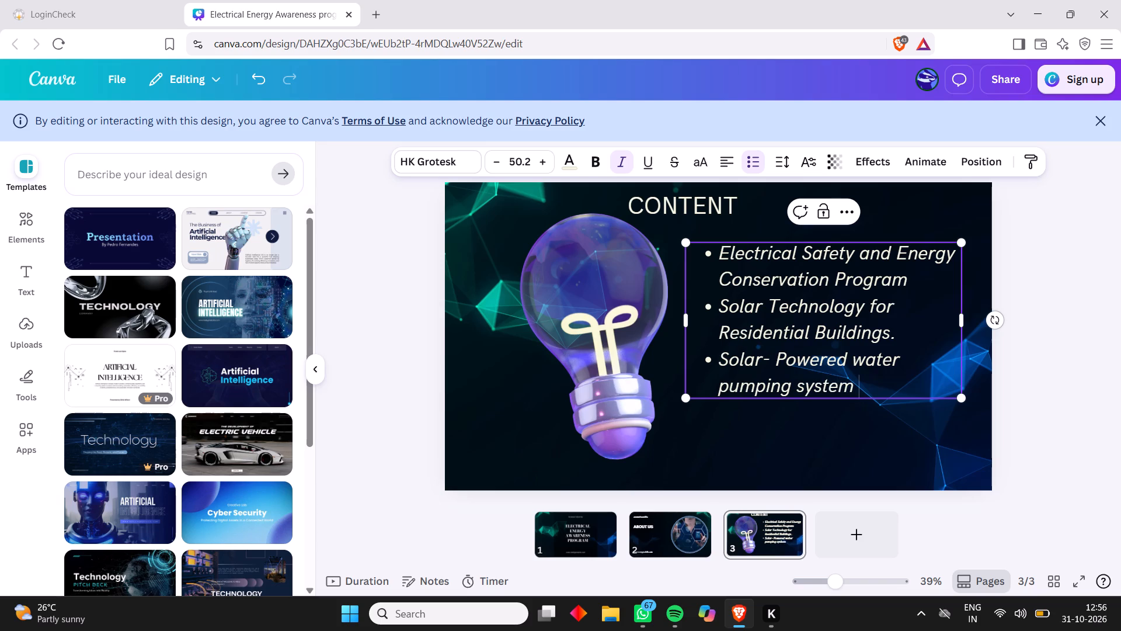
text(for)
key(space)
text(ag)
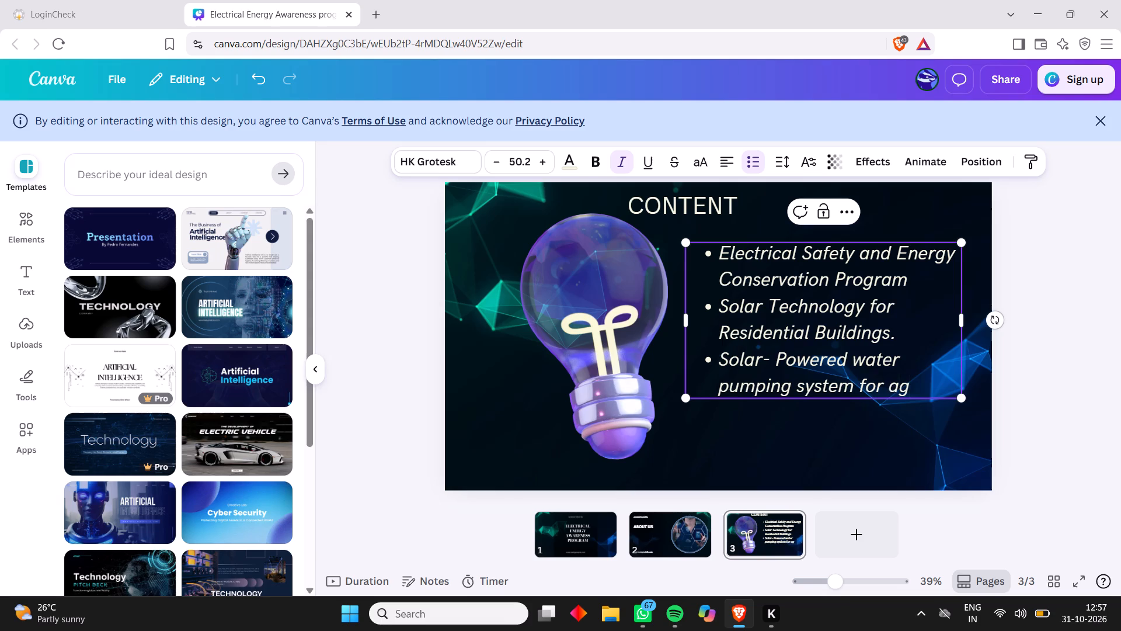
text(ricultu)
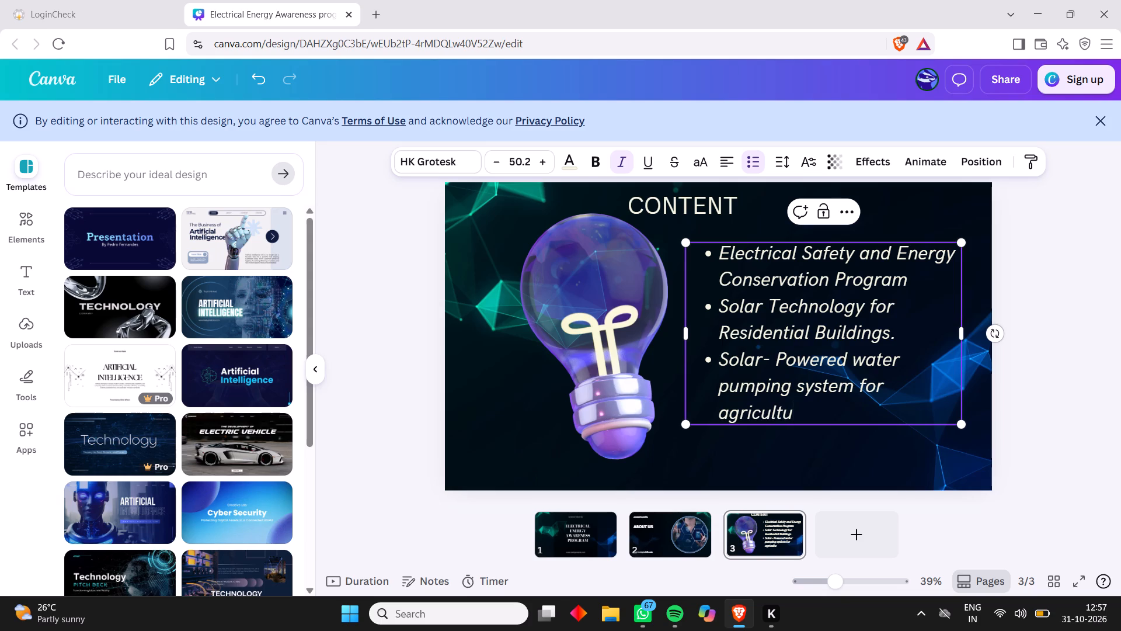
text(ral)
key(space)
text(applicatiom)
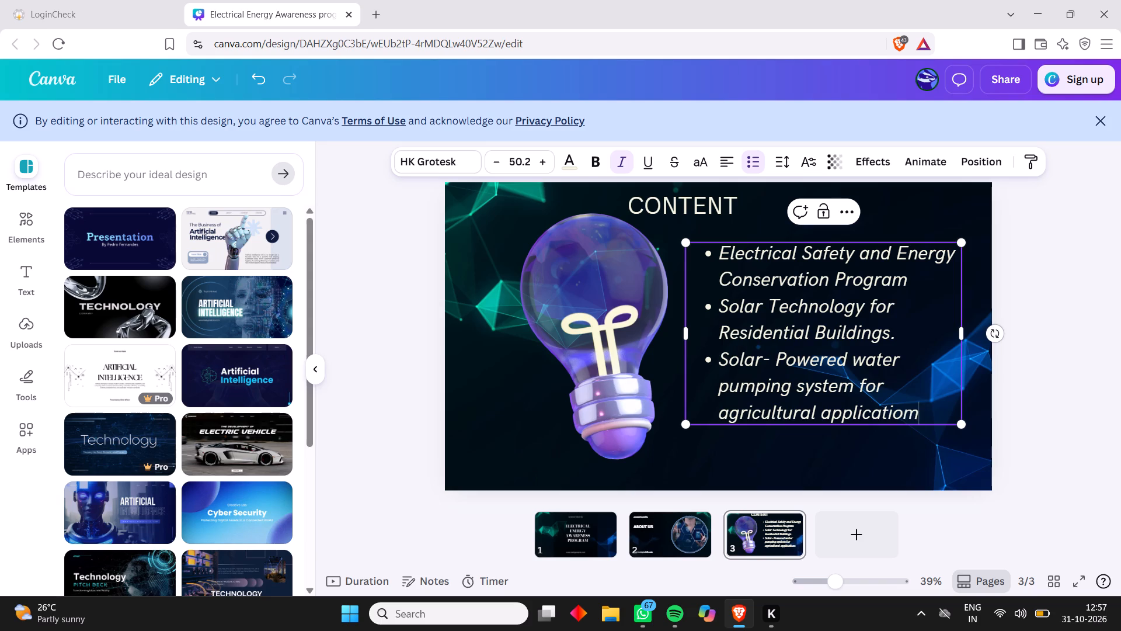
key(BackSpace)
text(ns)
Add an empty fourth bullet below the solar-powered water pumping item on the CONTENT page.
key(Return)
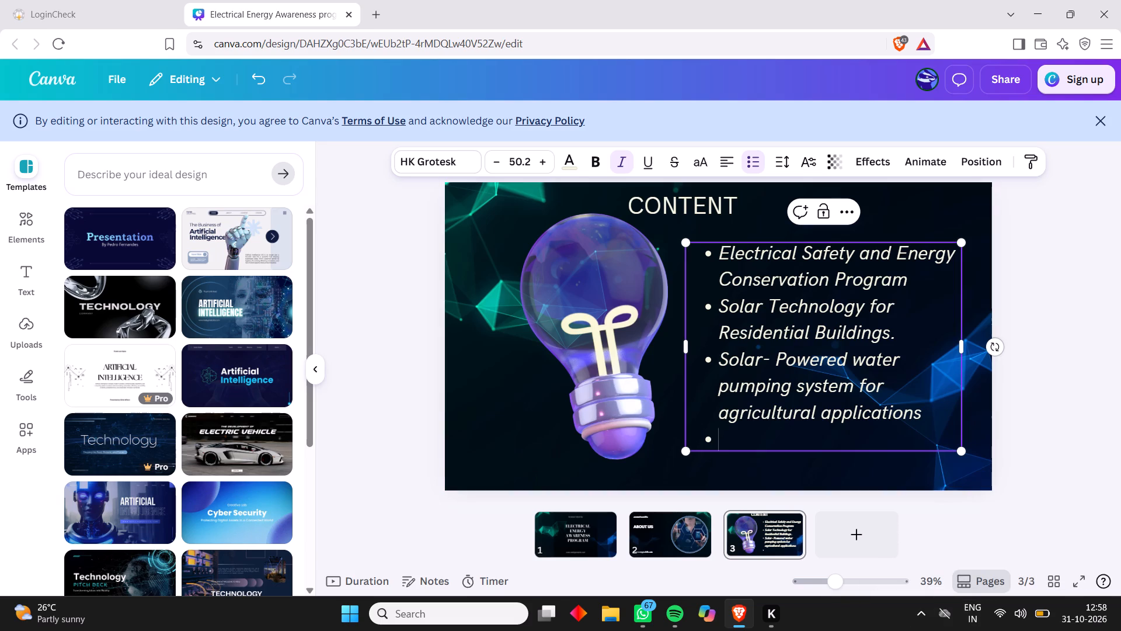
click(851, 533)
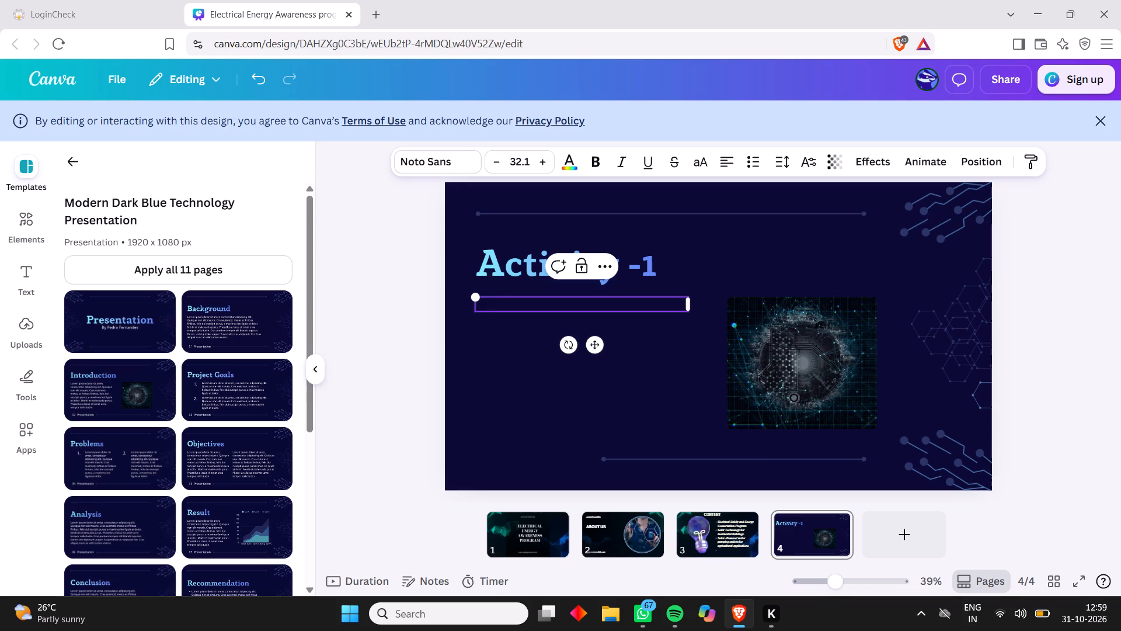
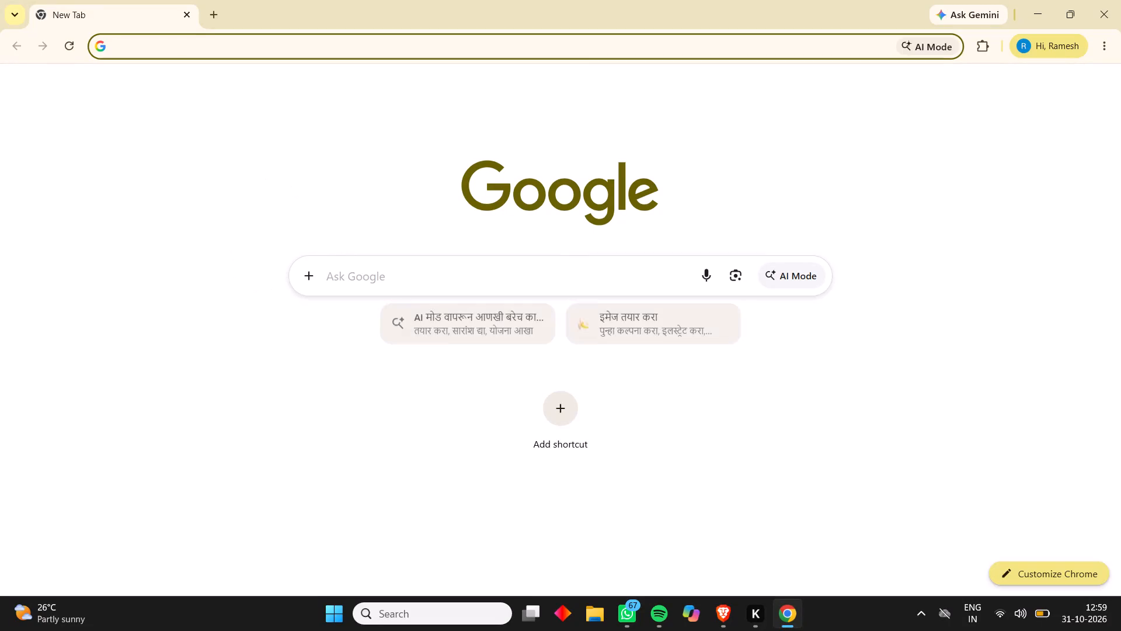
click(351, 268)
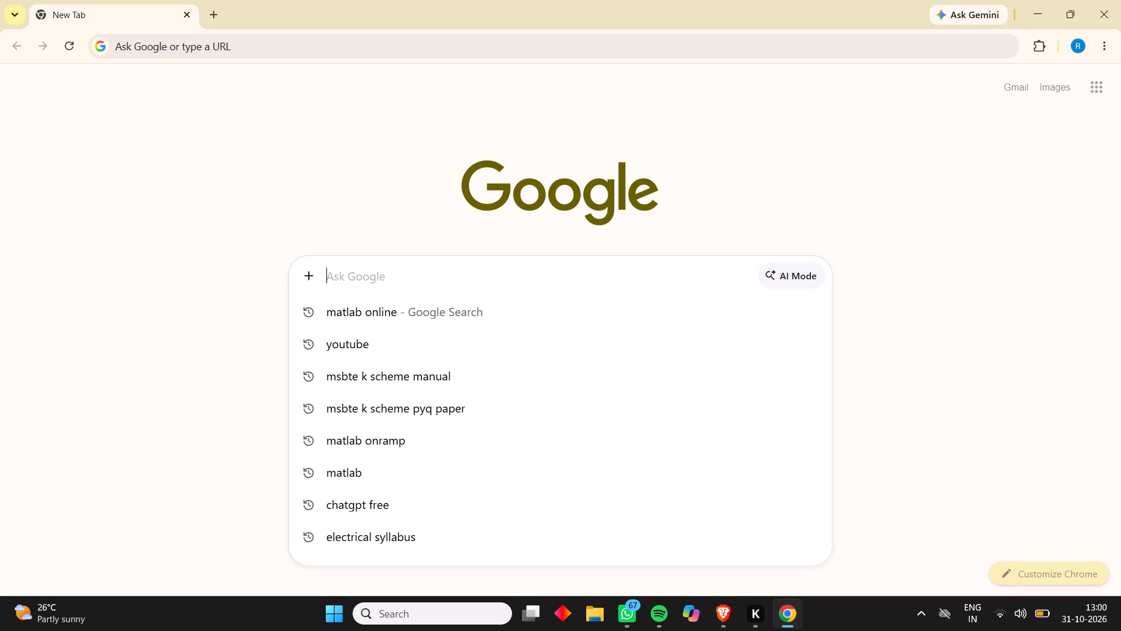
text(ai pr)
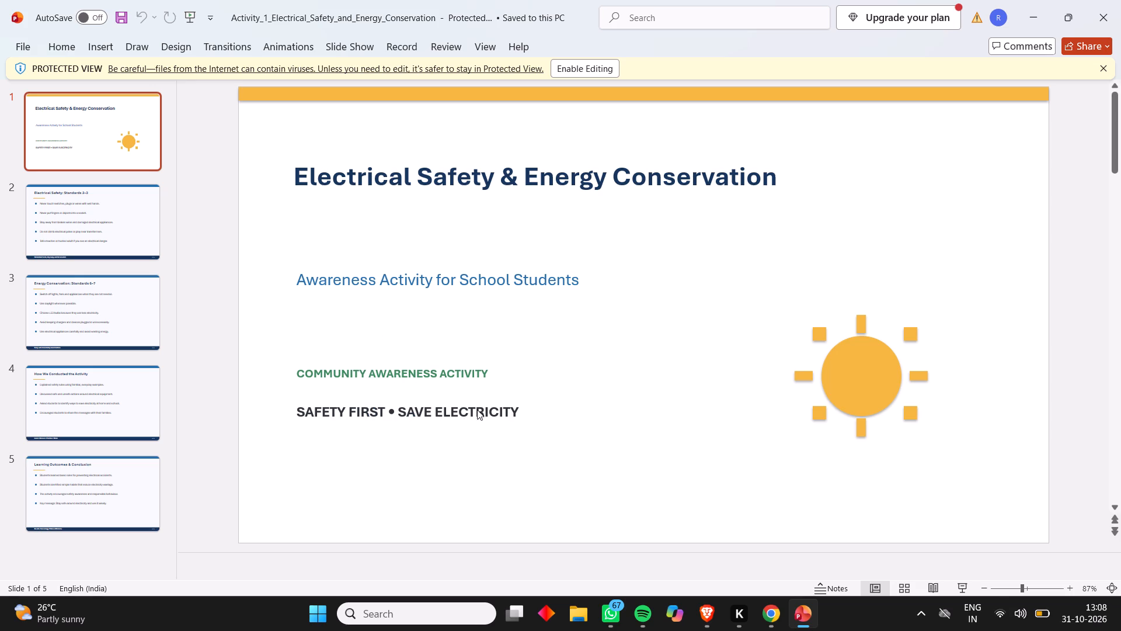
Copy the title "Electrical Safety & Energy Conservation" from the first slide.
click(305, 179)
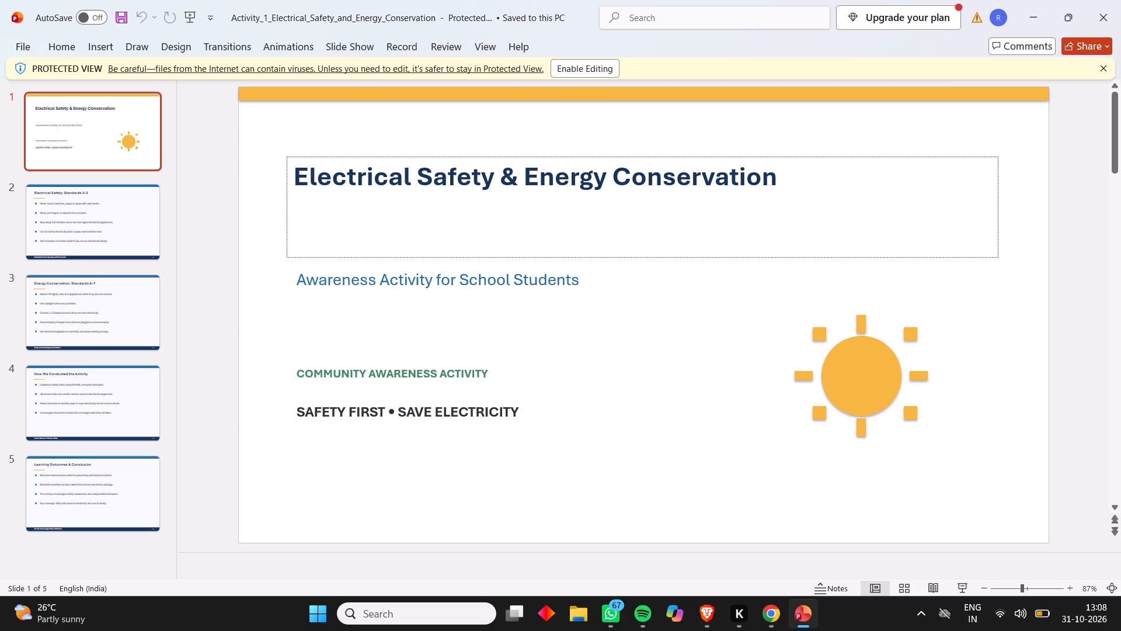
drag(294, 176, 436, 179)
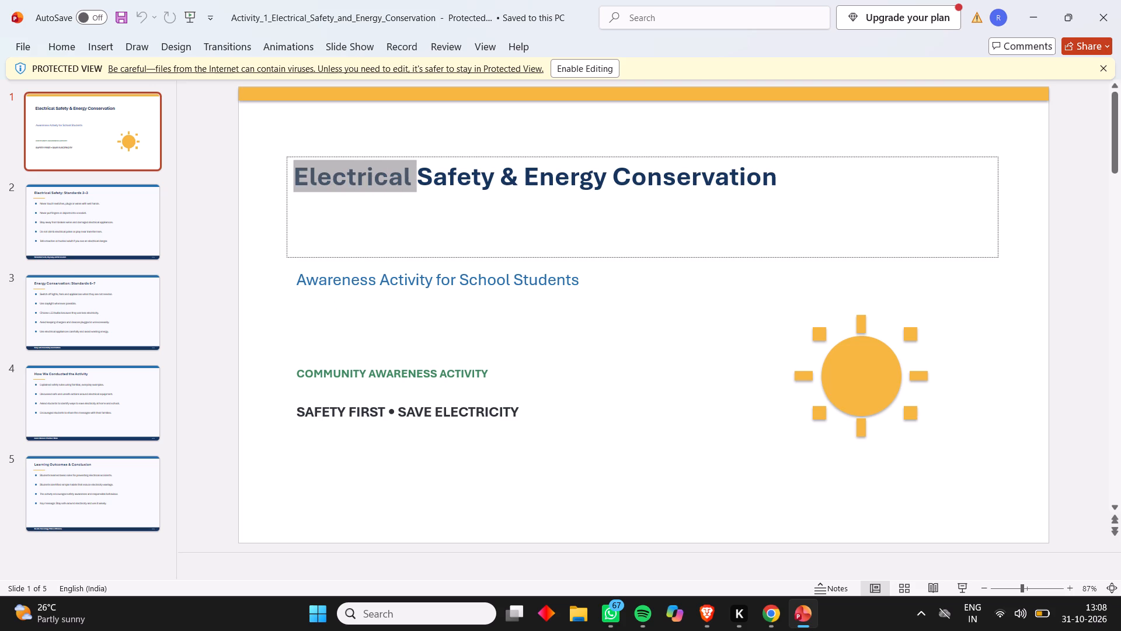
drag(436, 179, 640, 208)
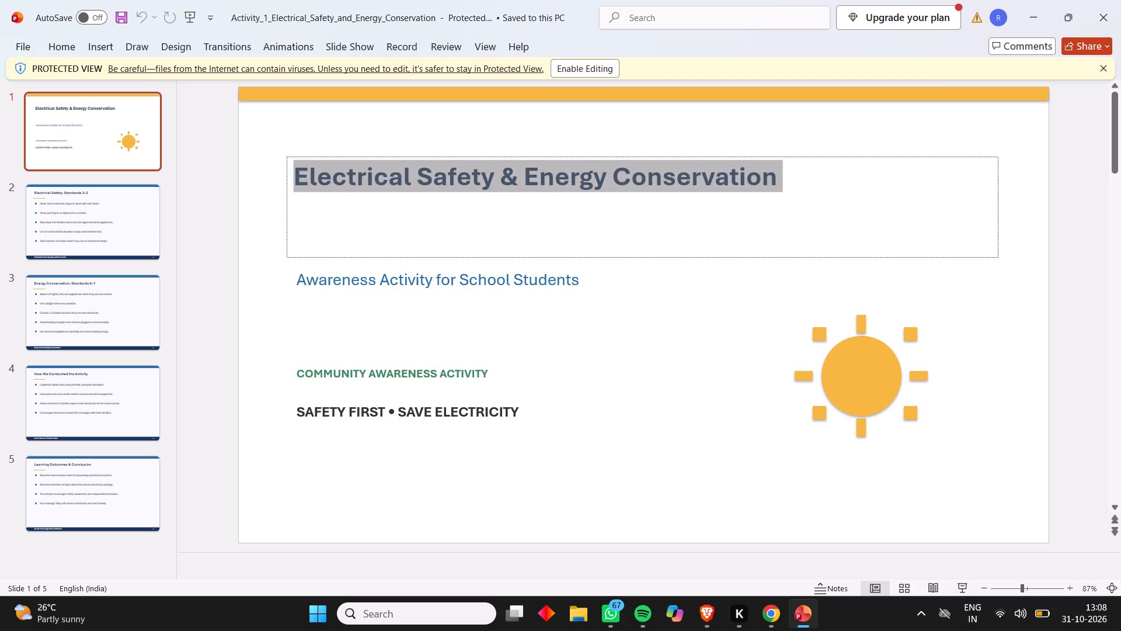
drag(640, 208, 643, 206)
key(ctrl+c)
Switch to the Canva design in Brave and paste the copied title on a new line under "Activity -1" on page 4.
click(710, 614)
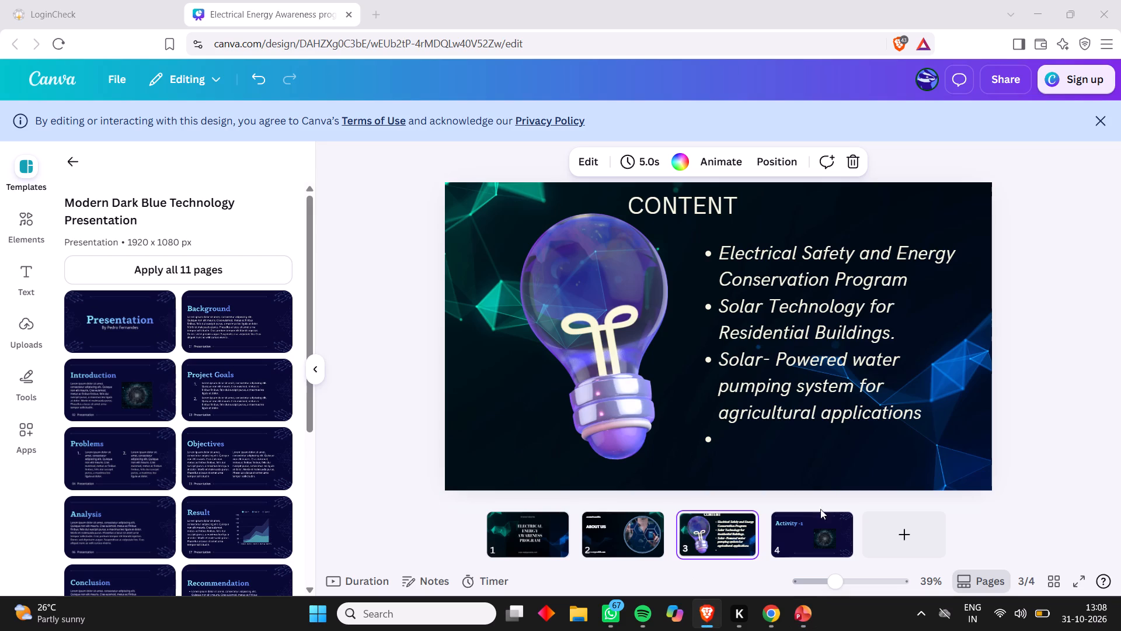
click(824, 534)
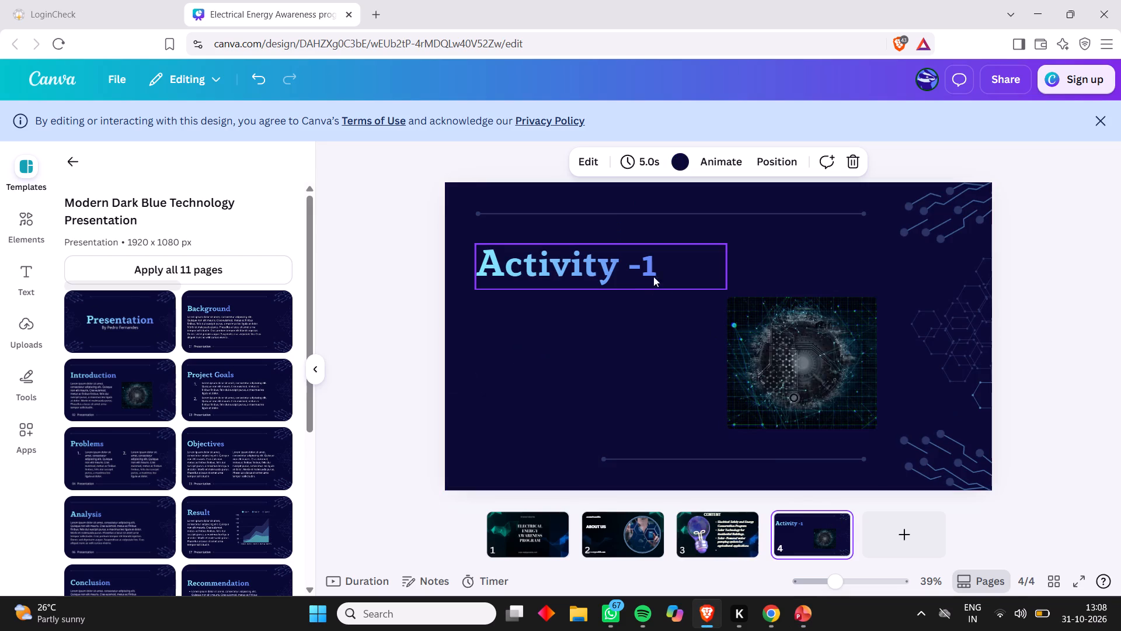
click(663, 271)
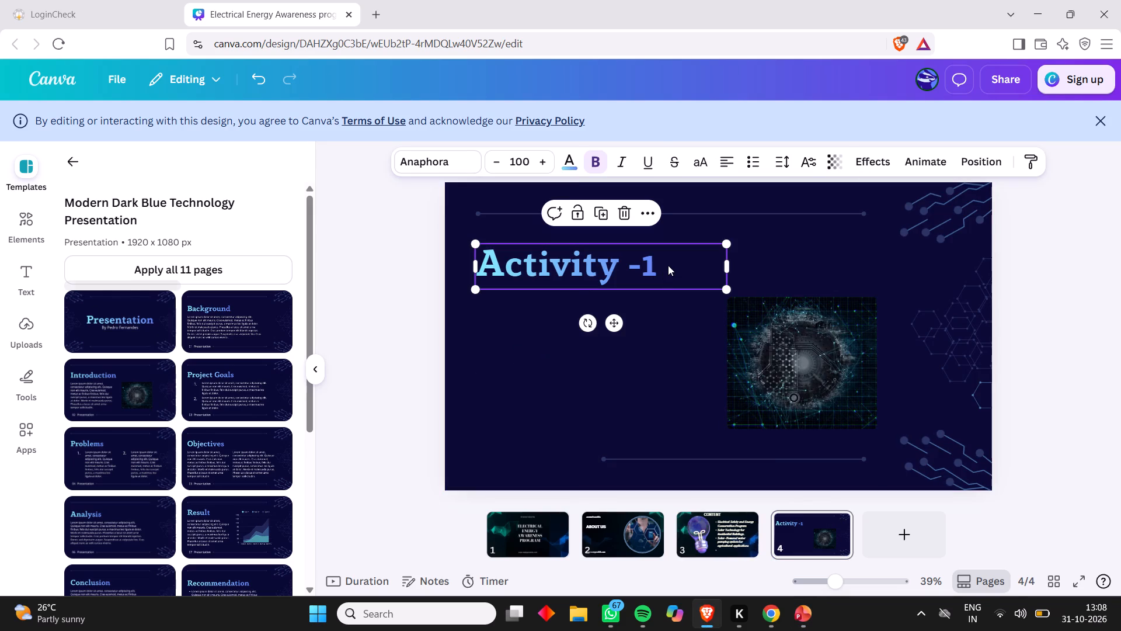
click(668, 265)
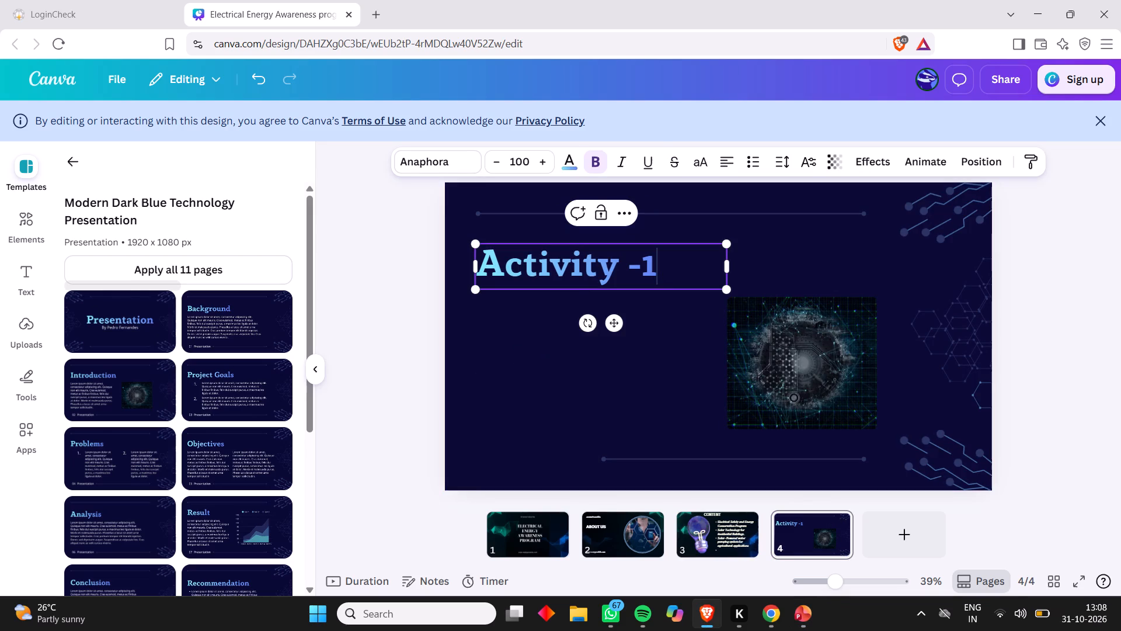
key(Return)
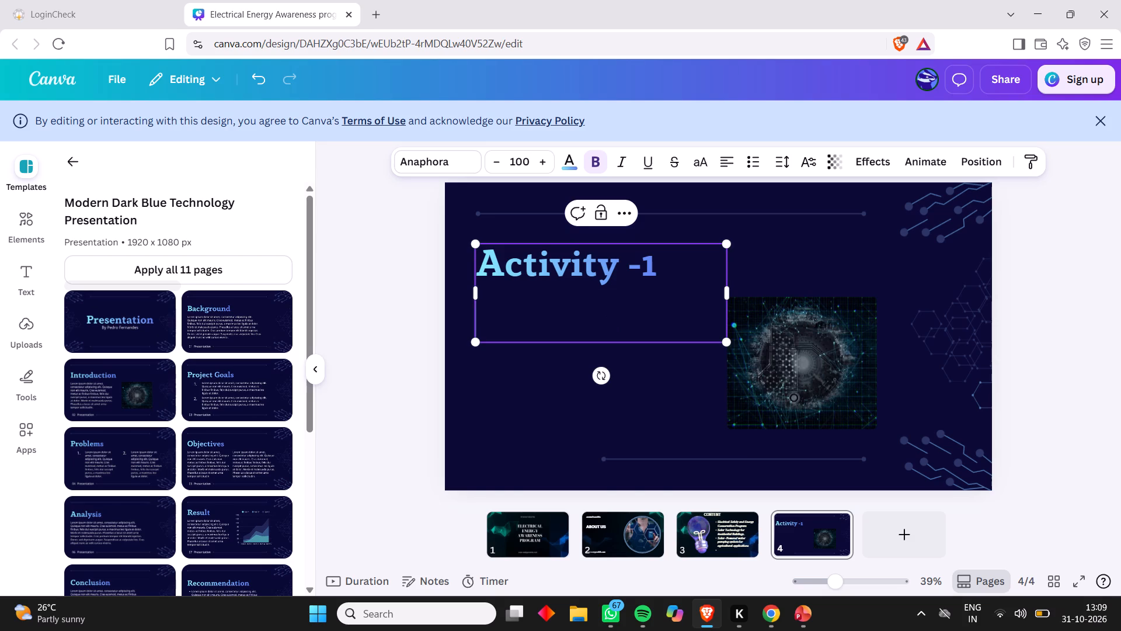
key(ctrl+v)
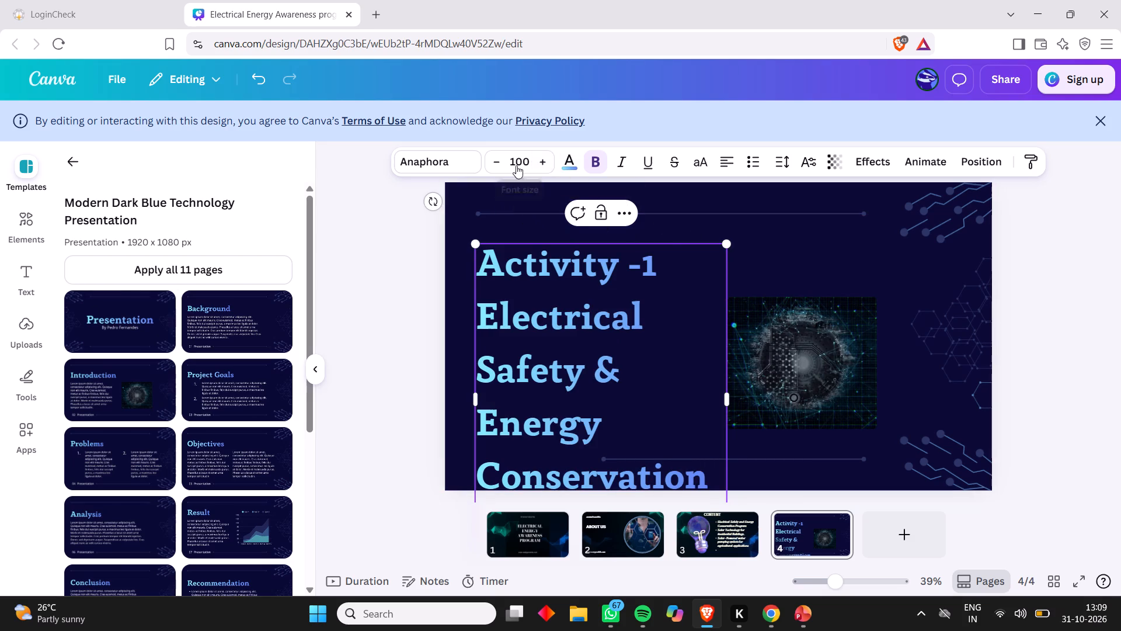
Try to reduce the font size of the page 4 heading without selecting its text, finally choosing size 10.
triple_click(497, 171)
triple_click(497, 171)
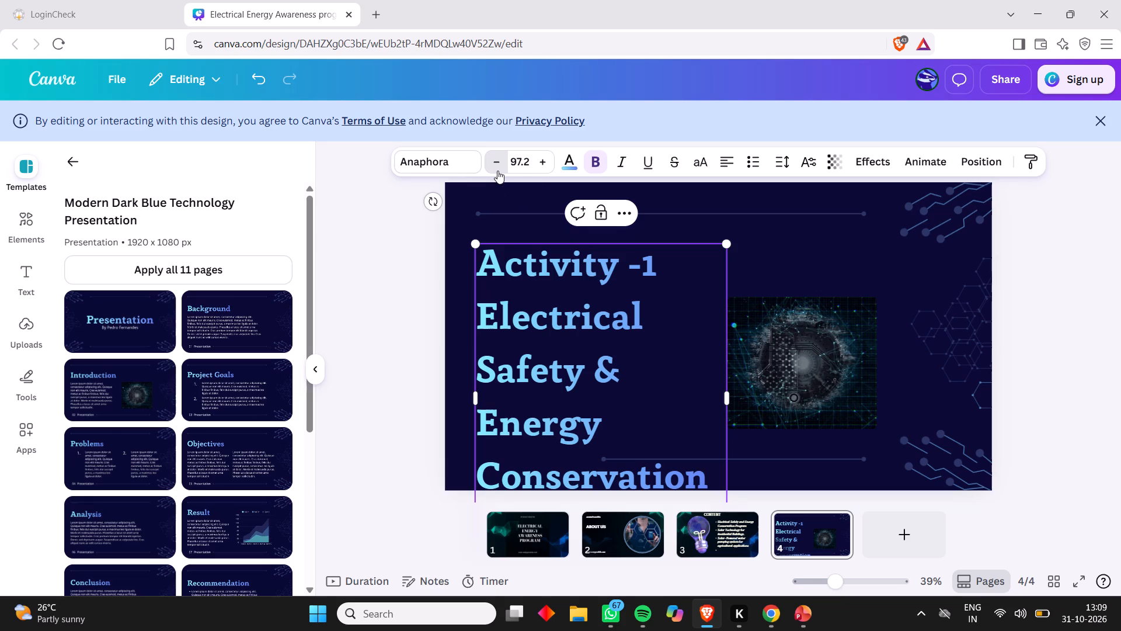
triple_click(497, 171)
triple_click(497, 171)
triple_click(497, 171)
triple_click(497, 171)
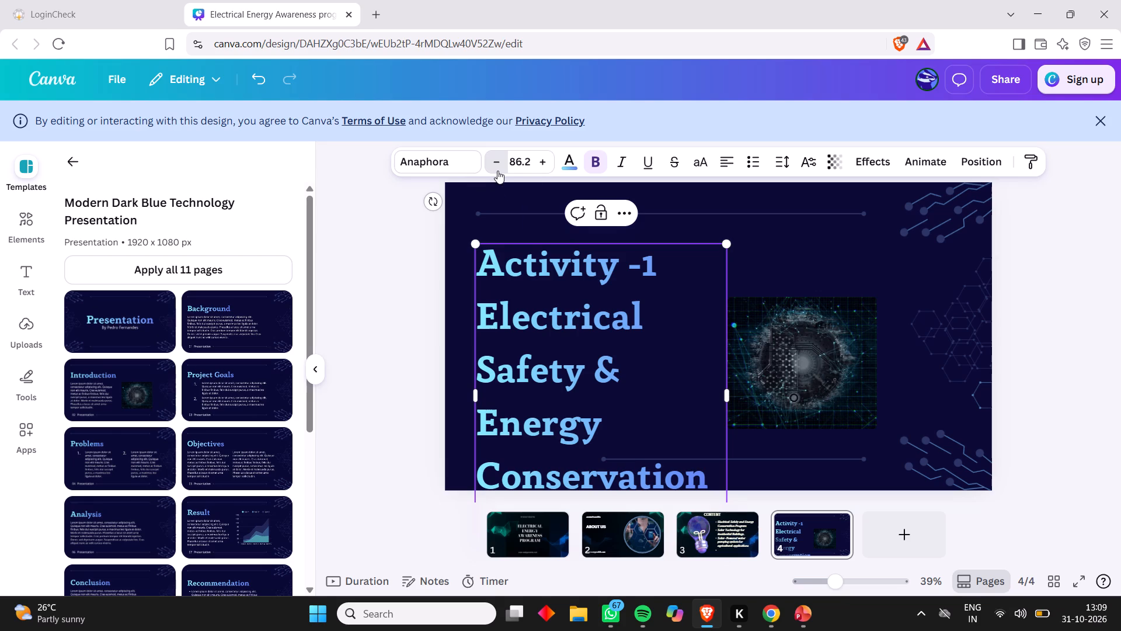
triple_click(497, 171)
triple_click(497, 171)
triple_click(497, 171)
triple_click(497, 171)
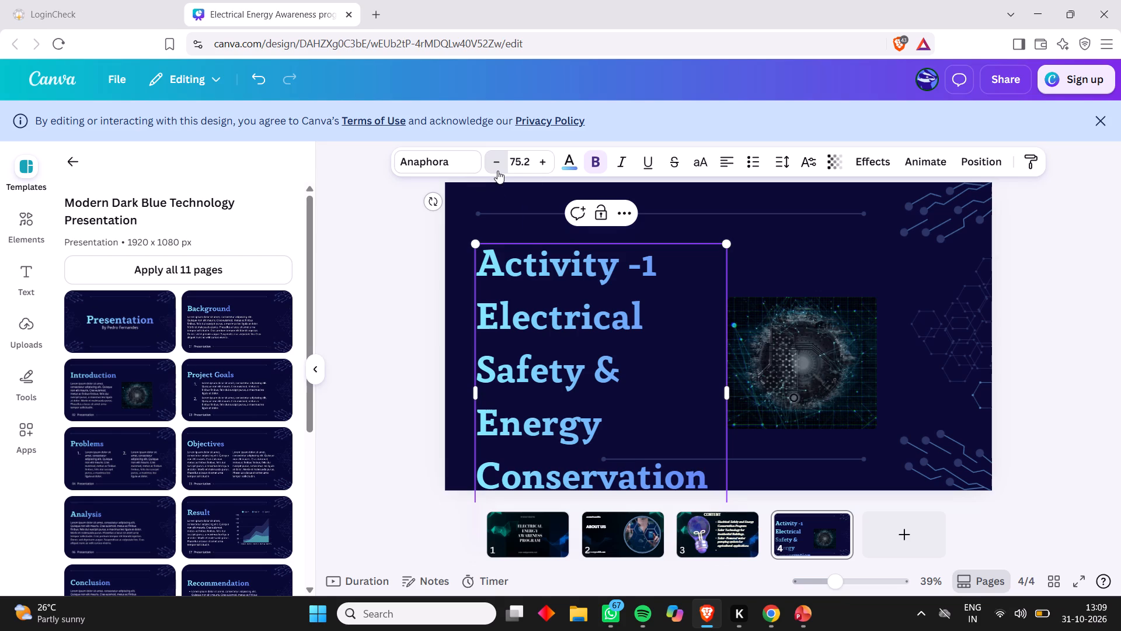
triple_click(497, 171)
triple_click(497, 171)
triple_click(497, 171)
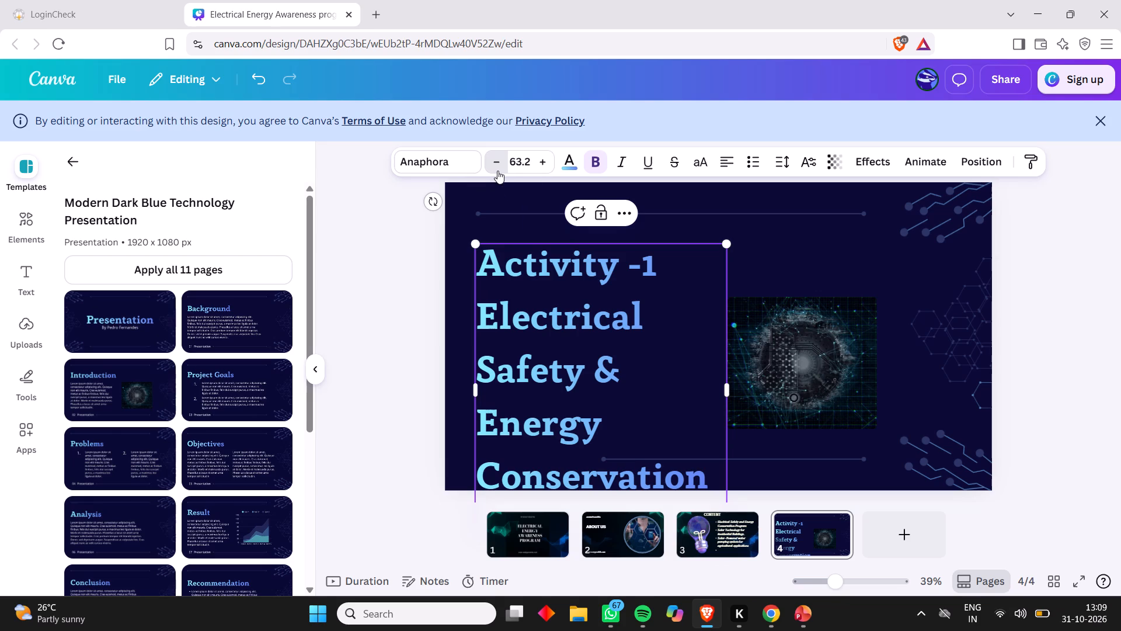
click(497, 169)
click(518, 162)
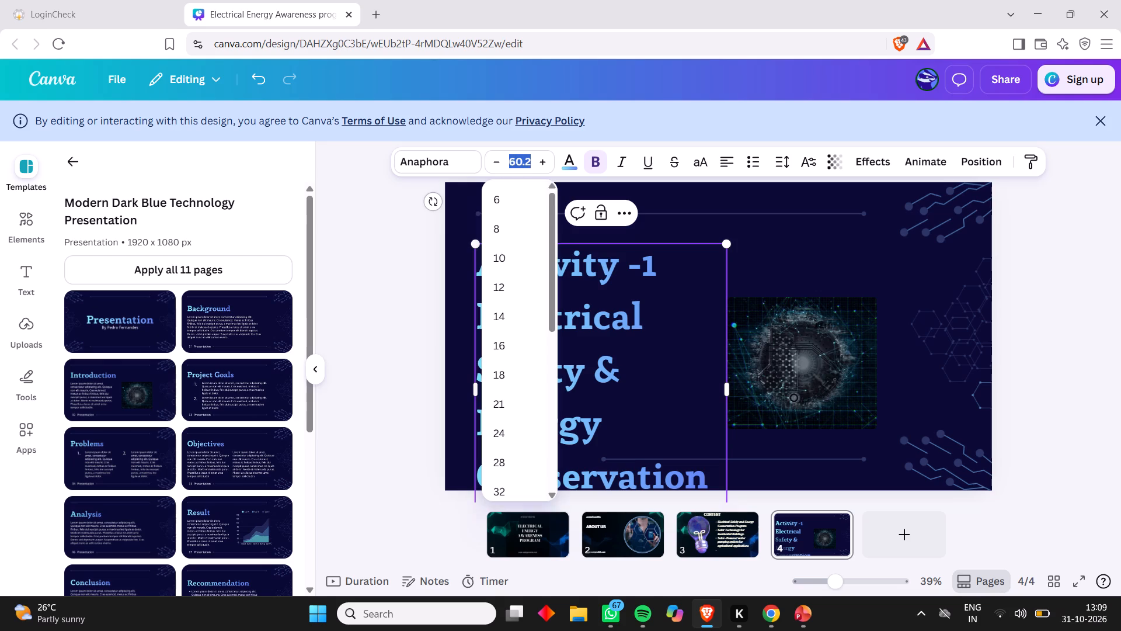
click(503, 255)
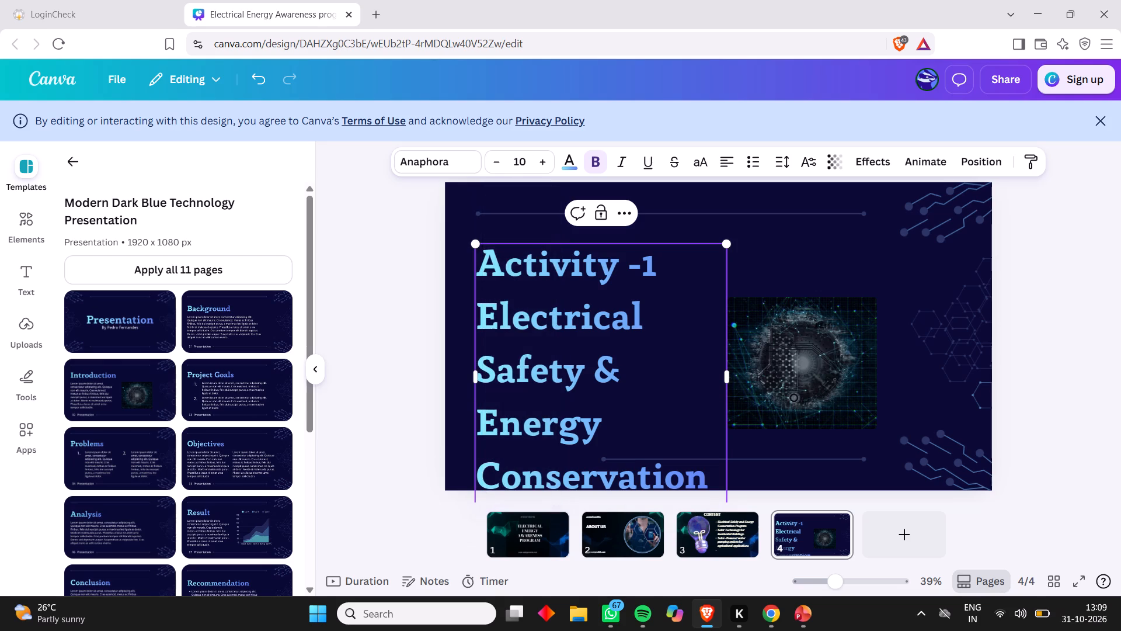
Reduce the font size of only the "Activity -1" line on page 4 to 72.2.
click(660, 307)
drag(483, 262, 628, 308)
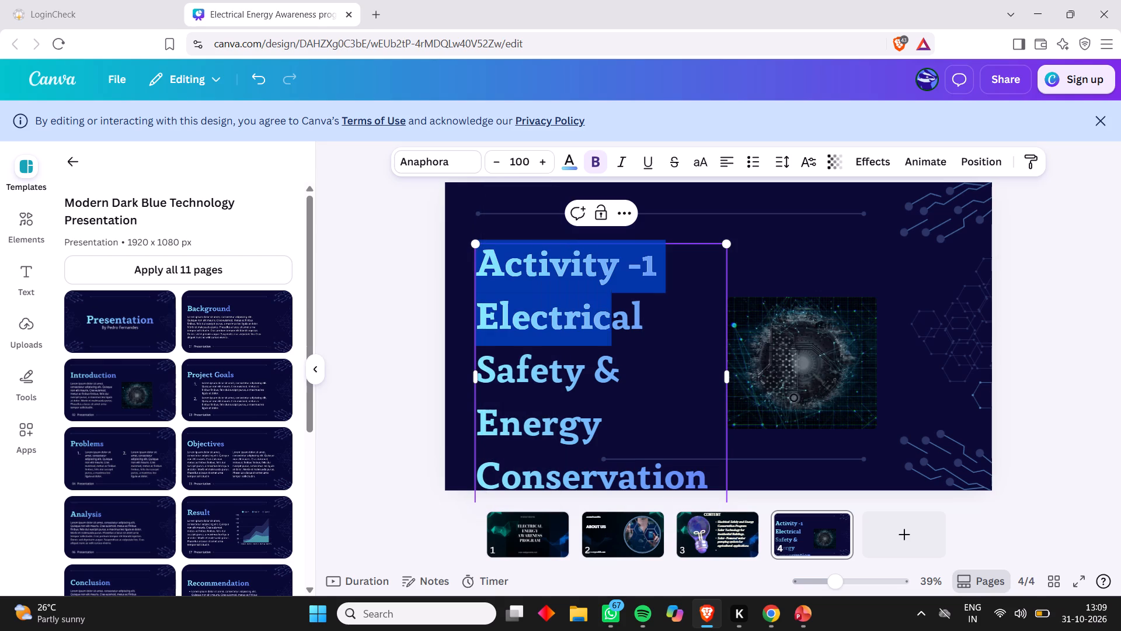
drag(628, 308, 751, 500)
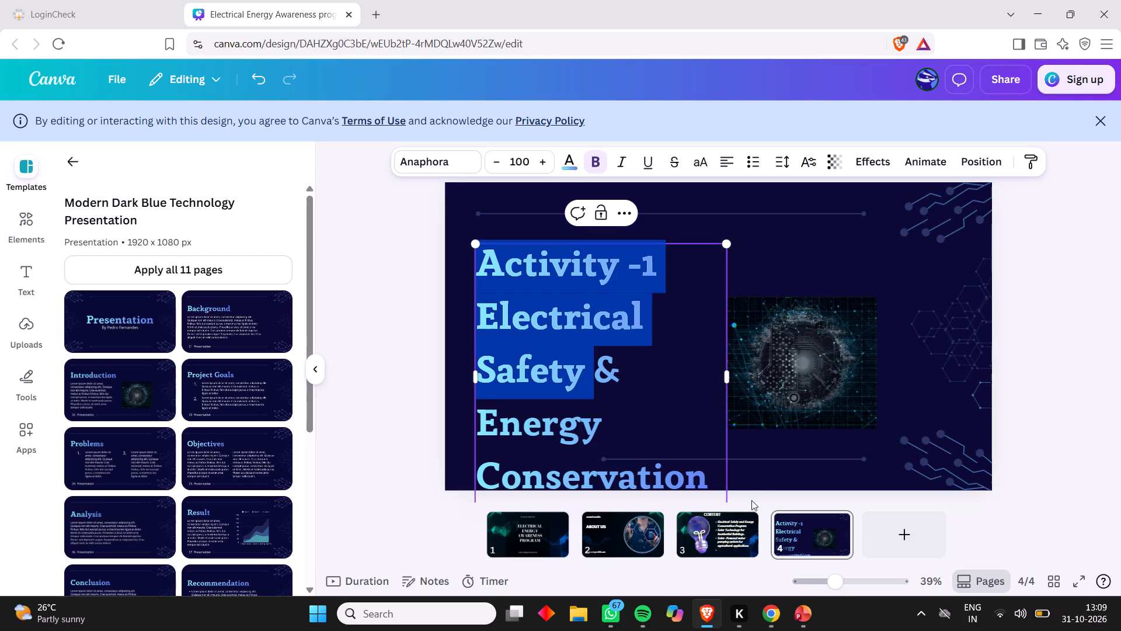
drag(751, 500, 792, 503)
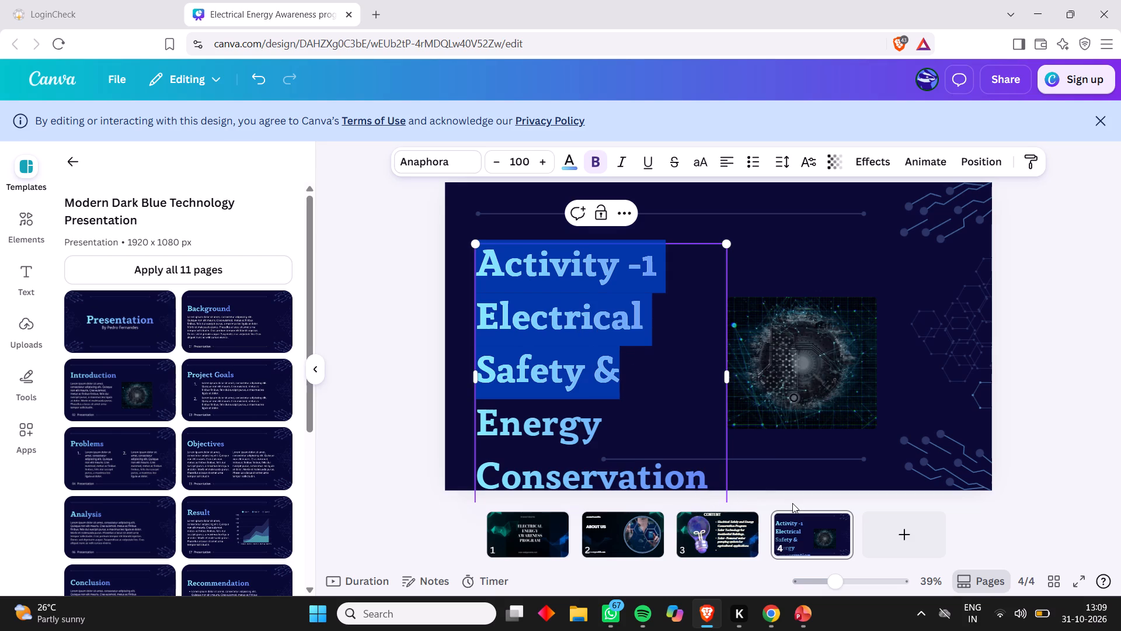
drag(792, 503, 704, 428)
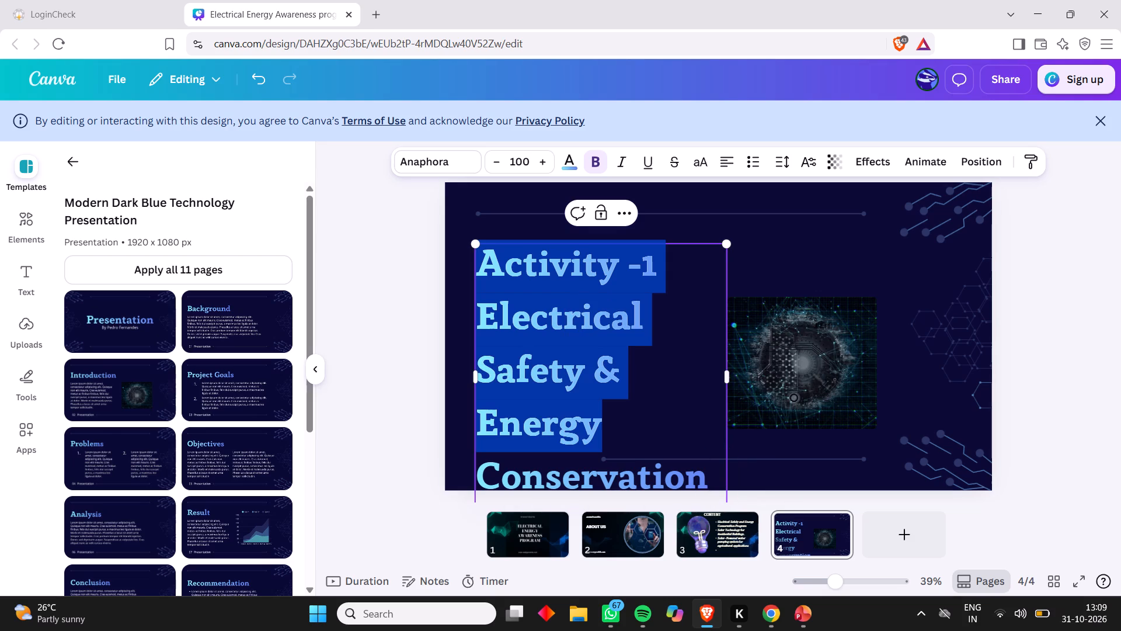
drag(704, 428, 545, 334)
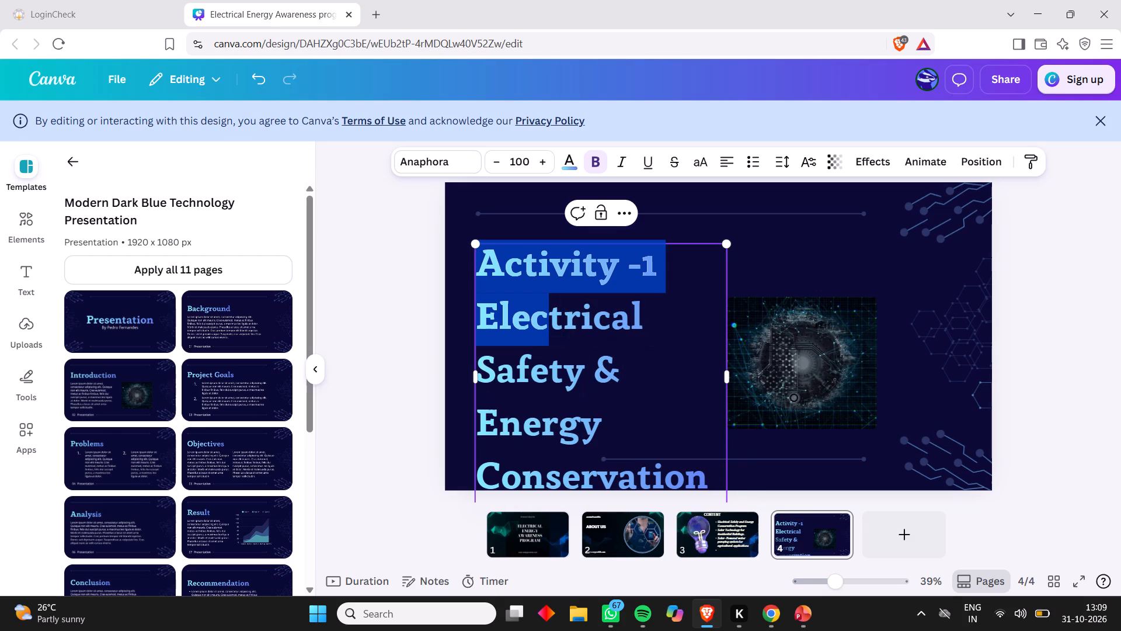
drag(545, 334, 486, 334)
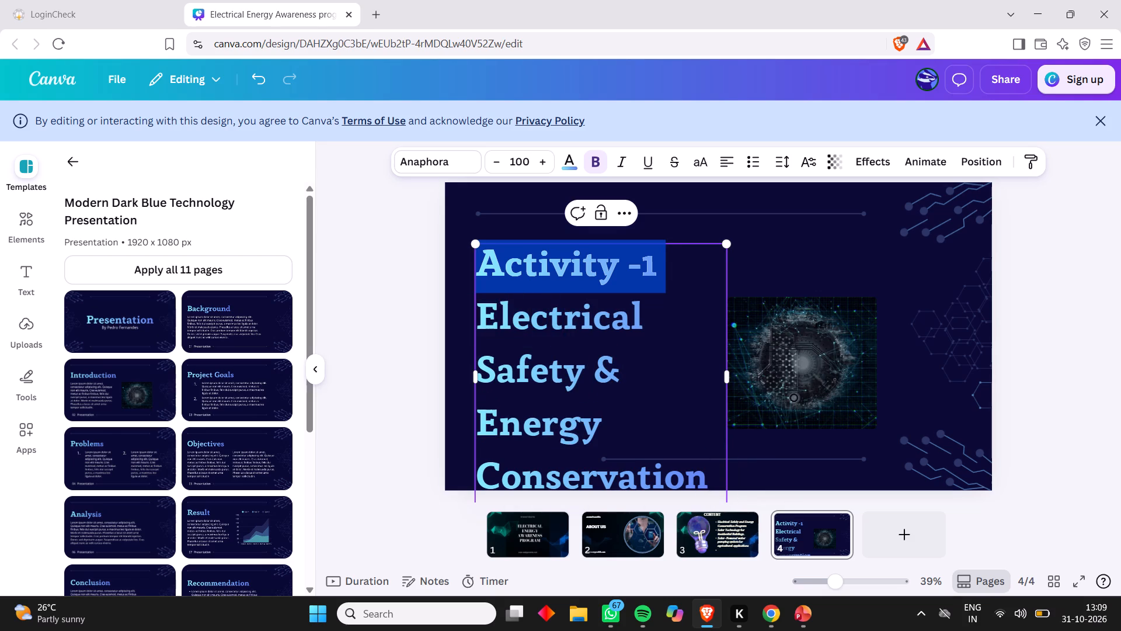
triple_click(499, 168)
triple_click(499, 168)
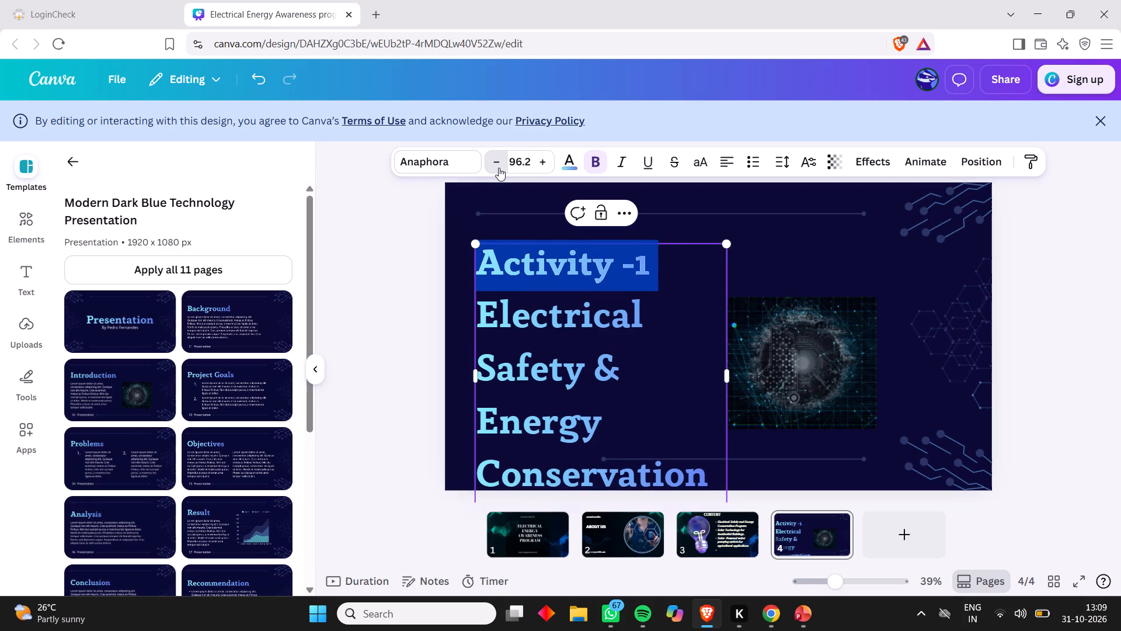
triple_click(499, 168)
triple_click(499, 168)
triple_click(499, 168)
triple_click(499, 168)
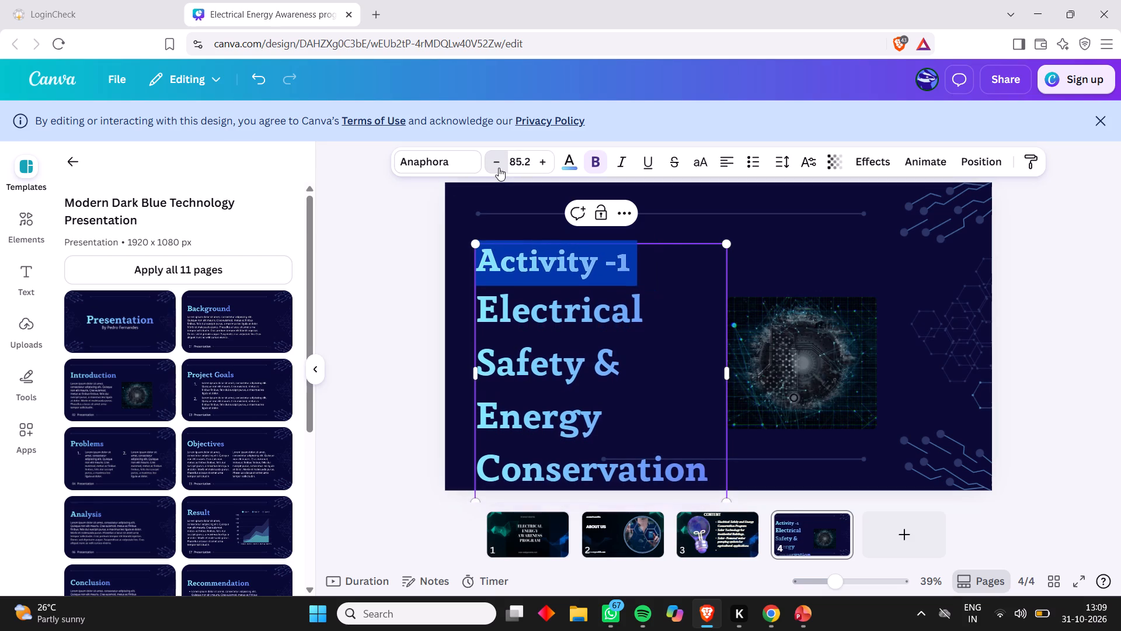
triple_click(499, 168)
triple_click(499, 168)
triple_click(499, 168)
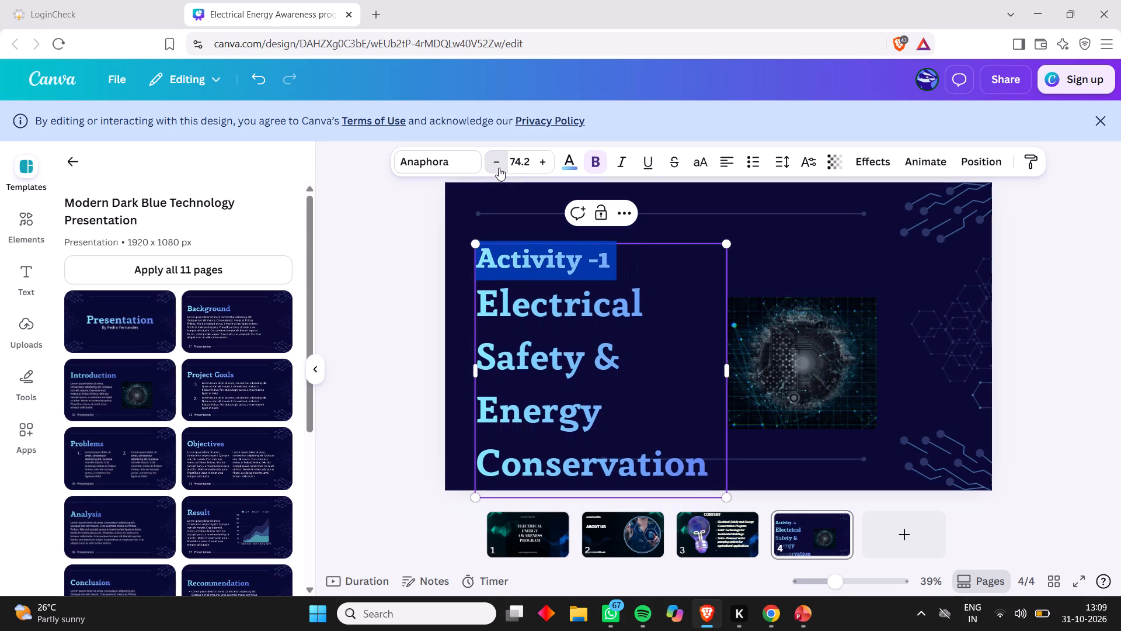
click(499, 168)
Reduce the font size of the "Electrical Safety & Energy Conservation" text on page 4 to 68.2.
click(475, 291)
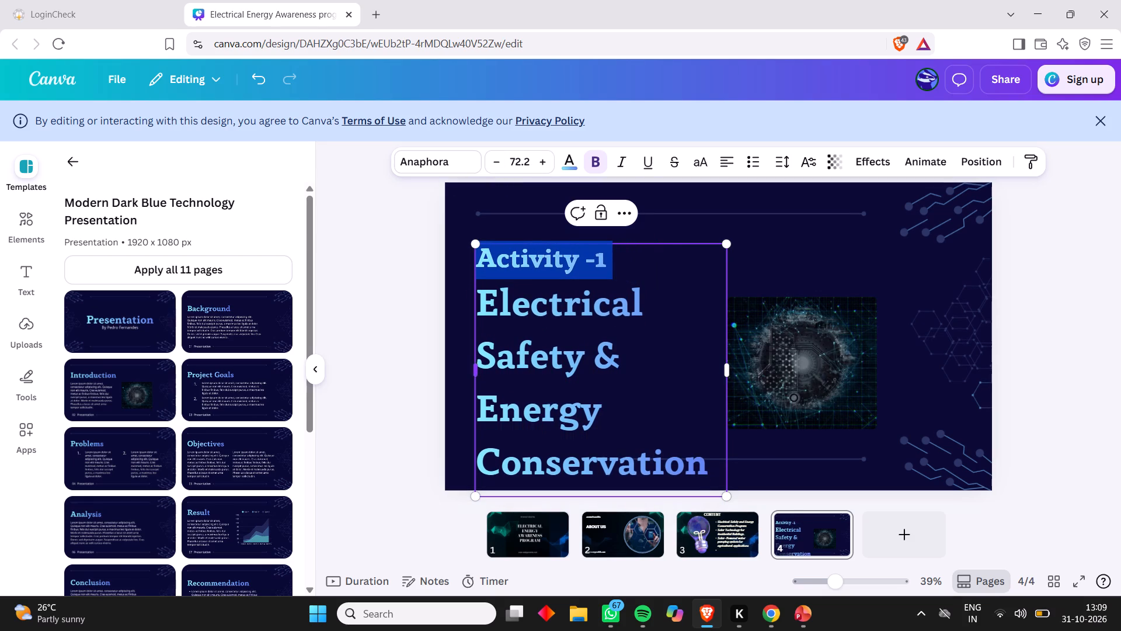
drag(481, 296, 670, 482)
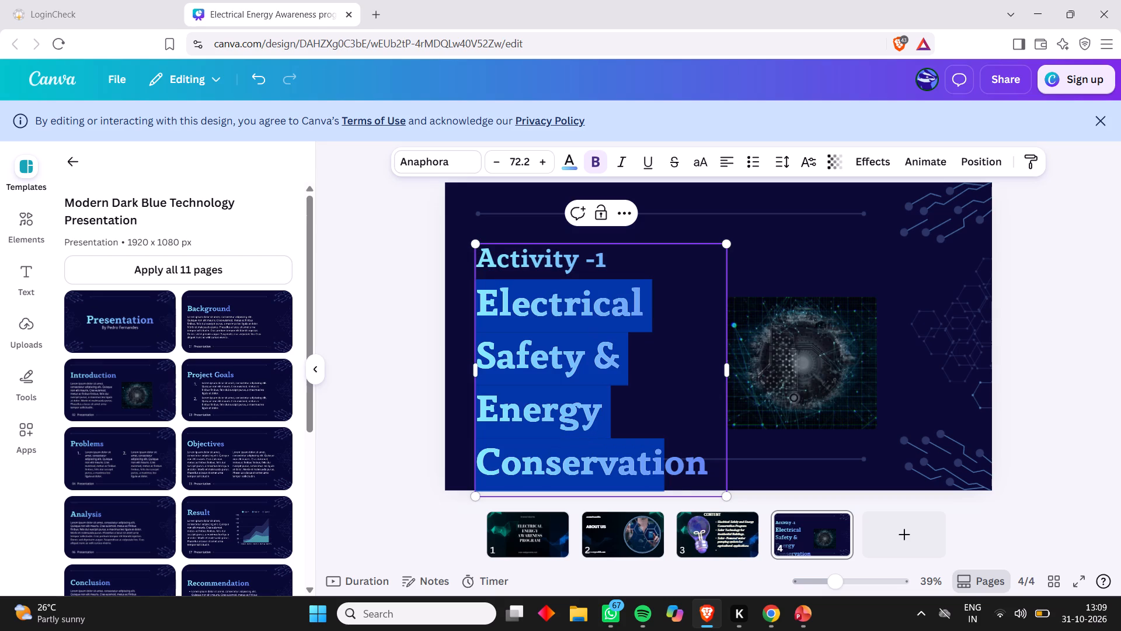
drag(670, 482, 709, 485)
scroll(709, 485, down, 3)
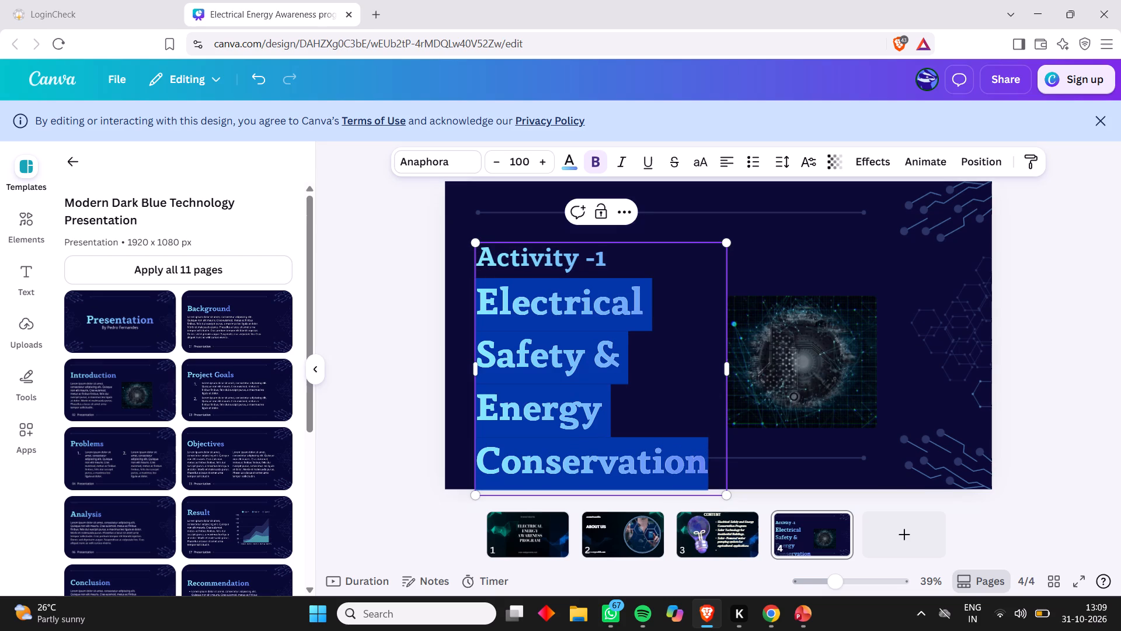
scroll(709, 485, down, 3)
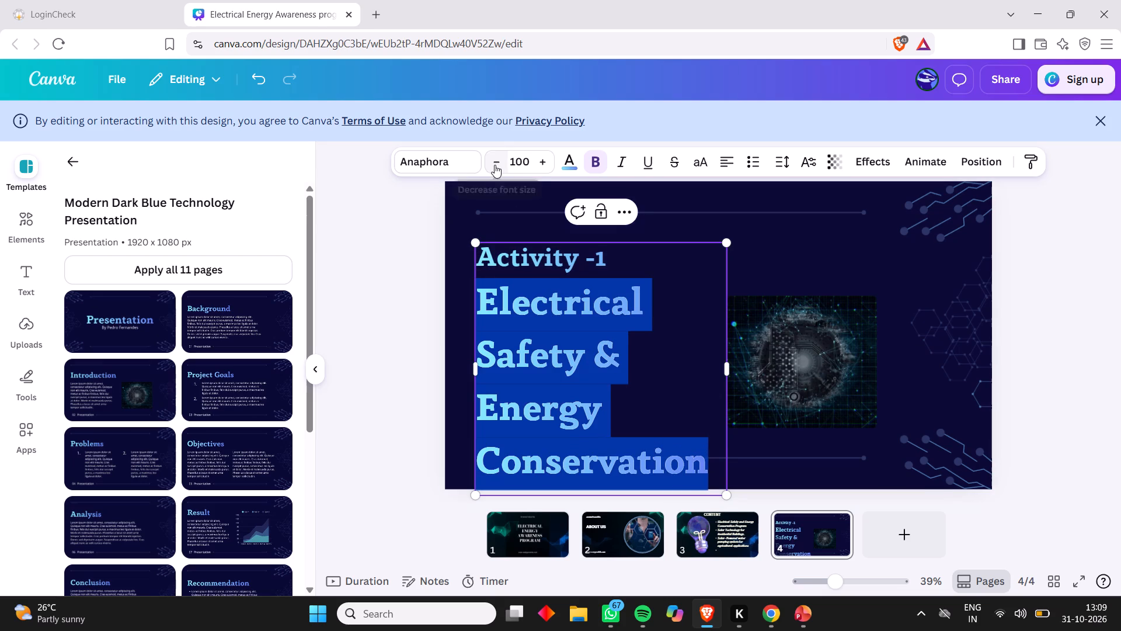
triple_click(495, 165)
triple_click(495, 165)
triple_click(495, 165)
triple_click(495, 165)
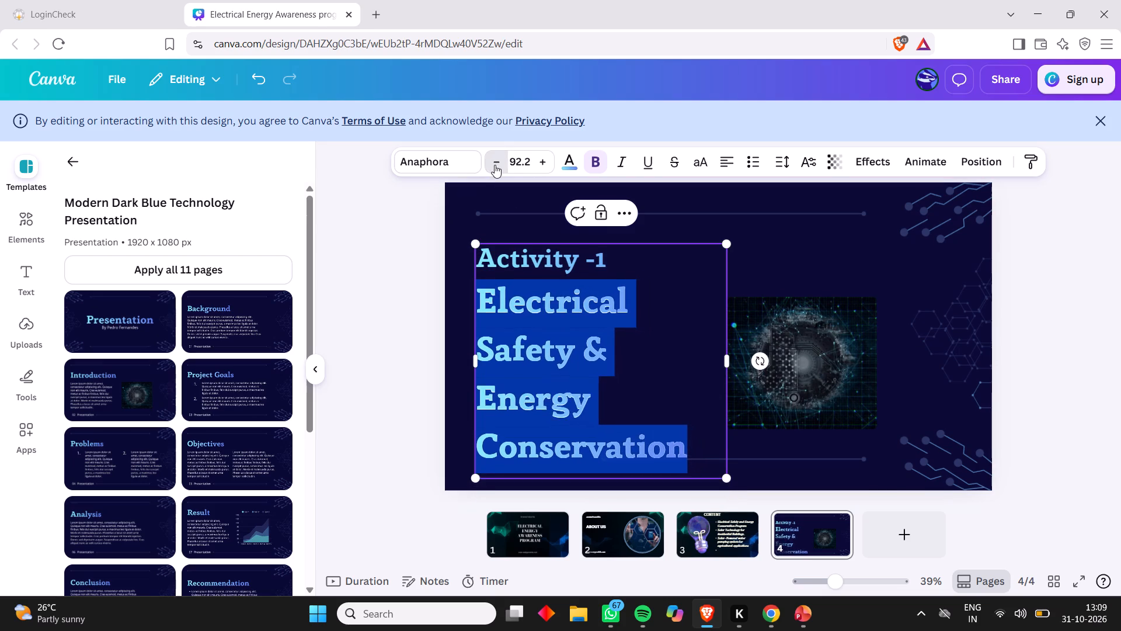
triple_click(495, 165)
triple_click(495, 165)
triple_click(495, 165)
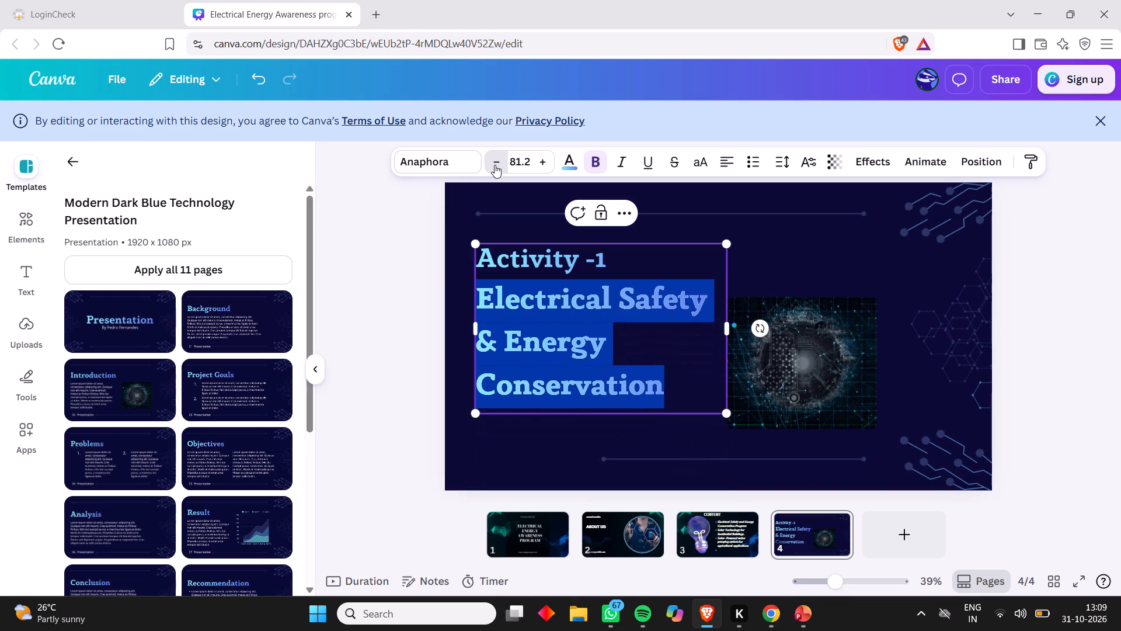
triple_click(495, 165)
triple_click(495, 165)
triple_click(495, 165)
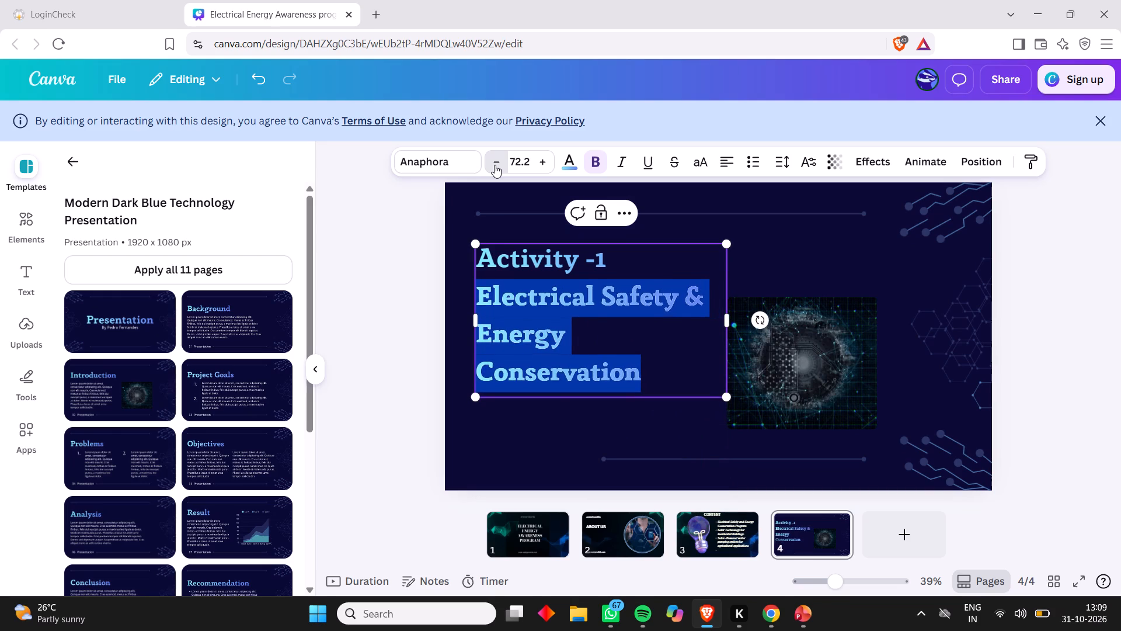
double_click(495, 165)
drag(495, 165, 759, 278)
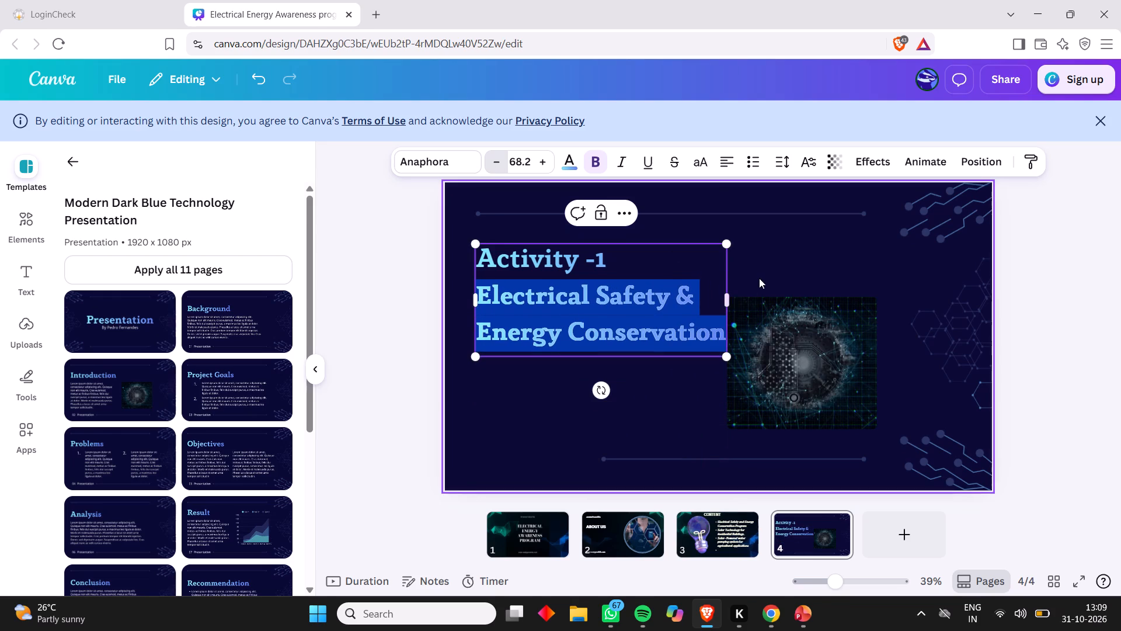
drag(759, 278, 764, 274)
Widen the page 4 heading text box rightward until its edge passes the image's right side.
drag(728, 299, 747, 295)
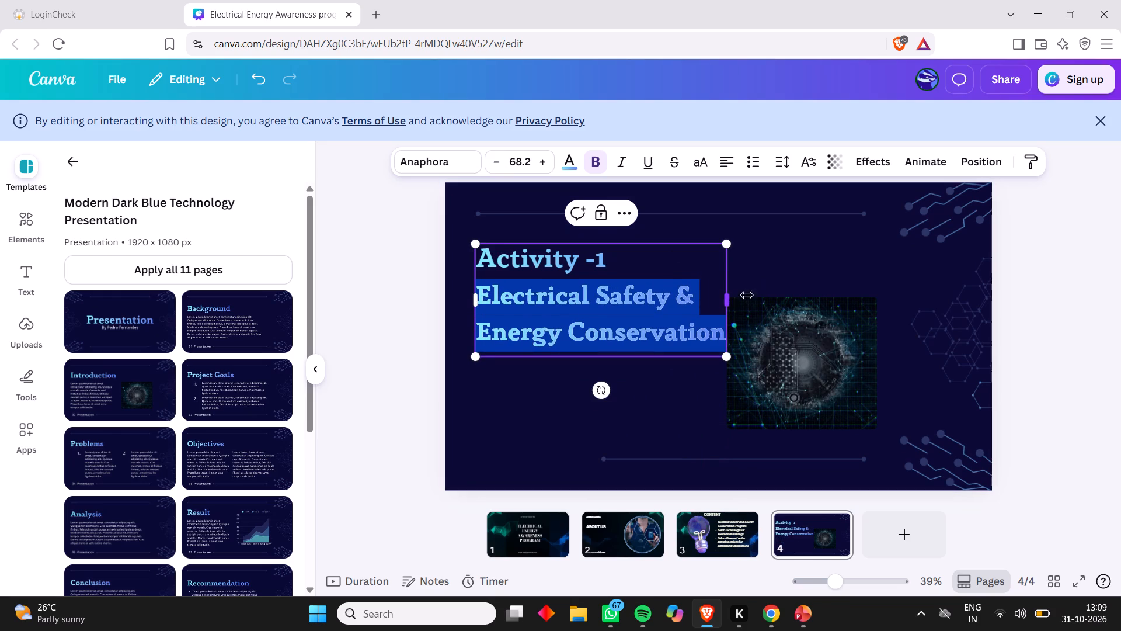
drag(747, 295, 917, 272)
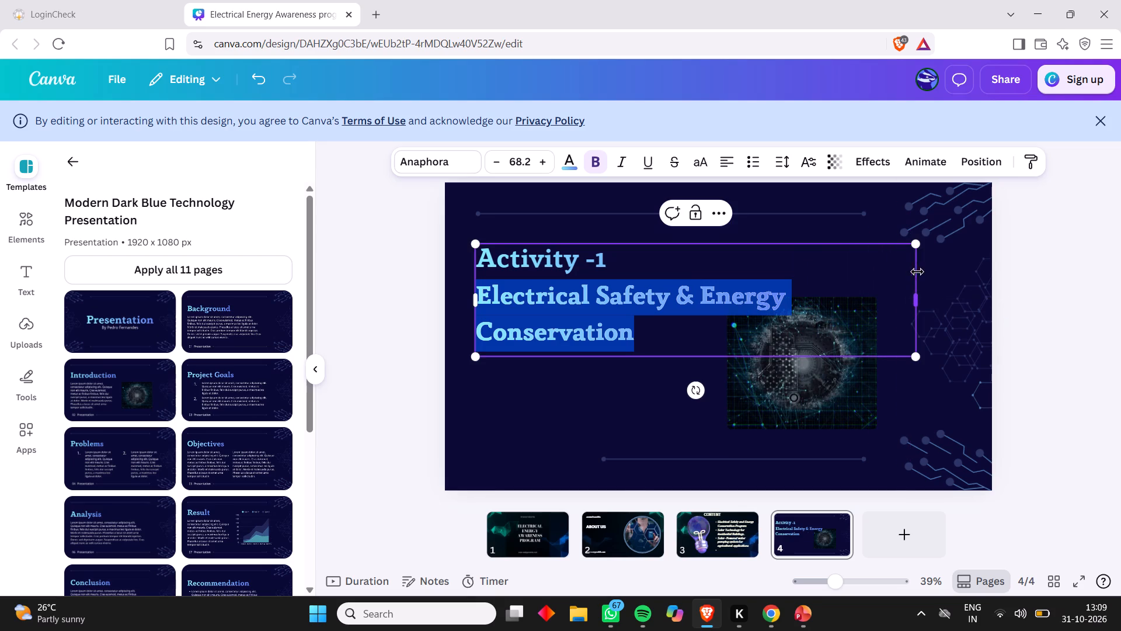
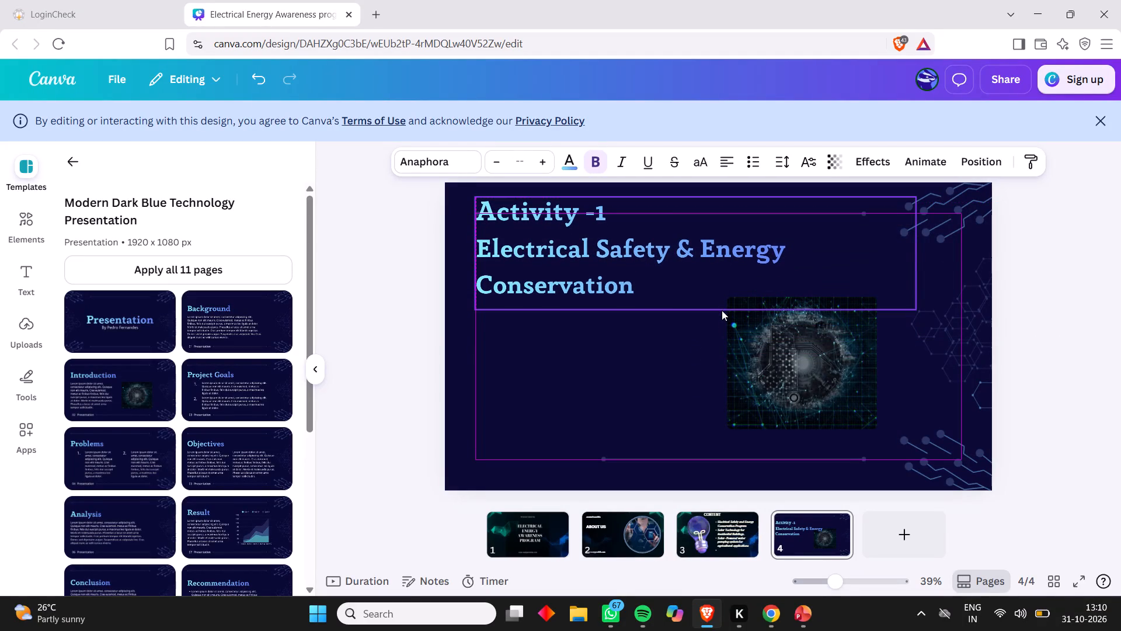
click(778, 281)
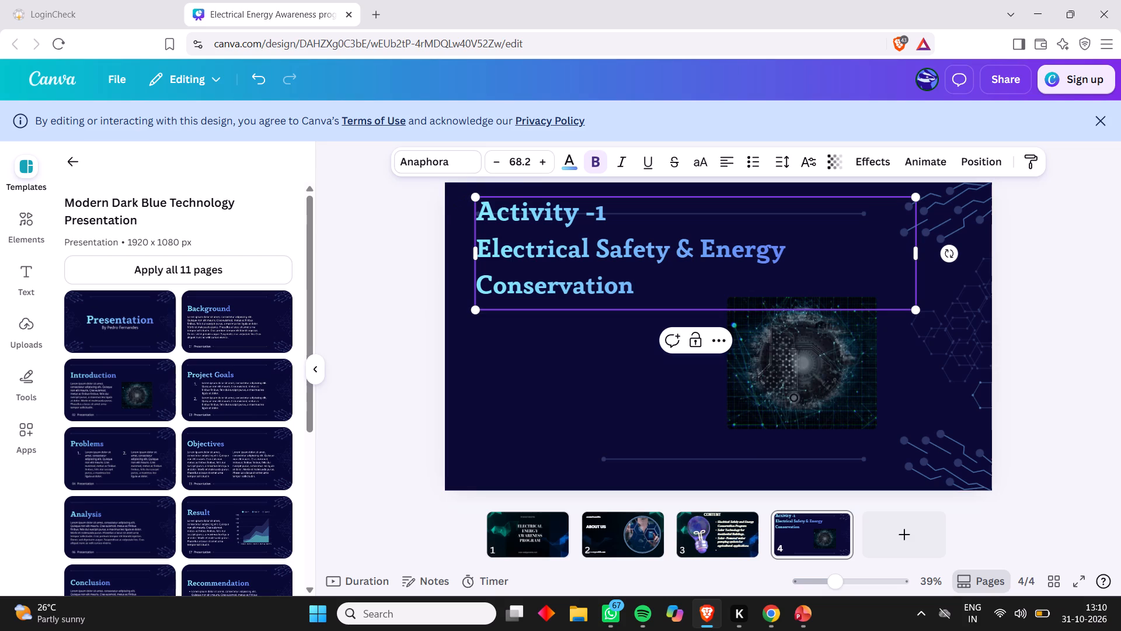
drag(483, 249, 568, 260)
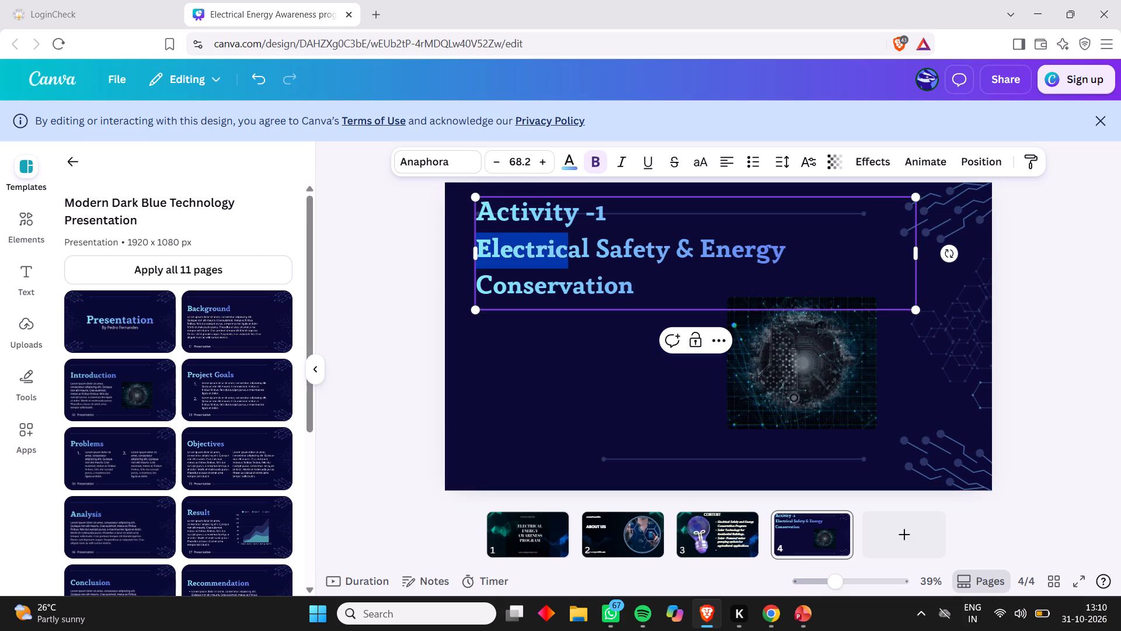
drag(568, 260, 712, 289)
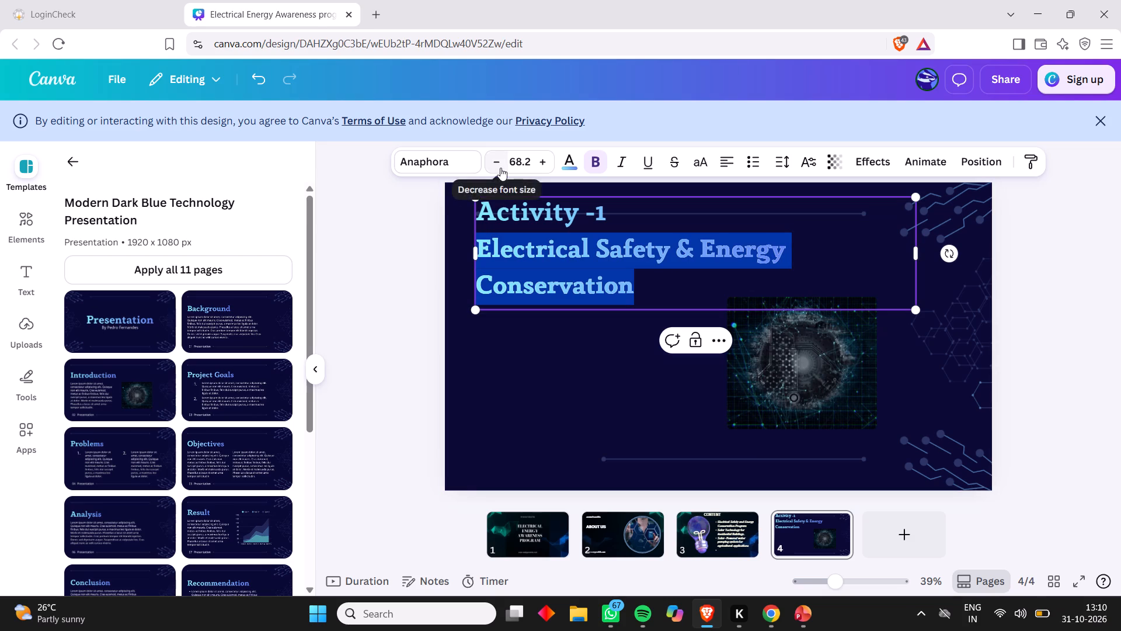
click(500, 168)
triple_click(500, 168)
triple_click(500, 168)
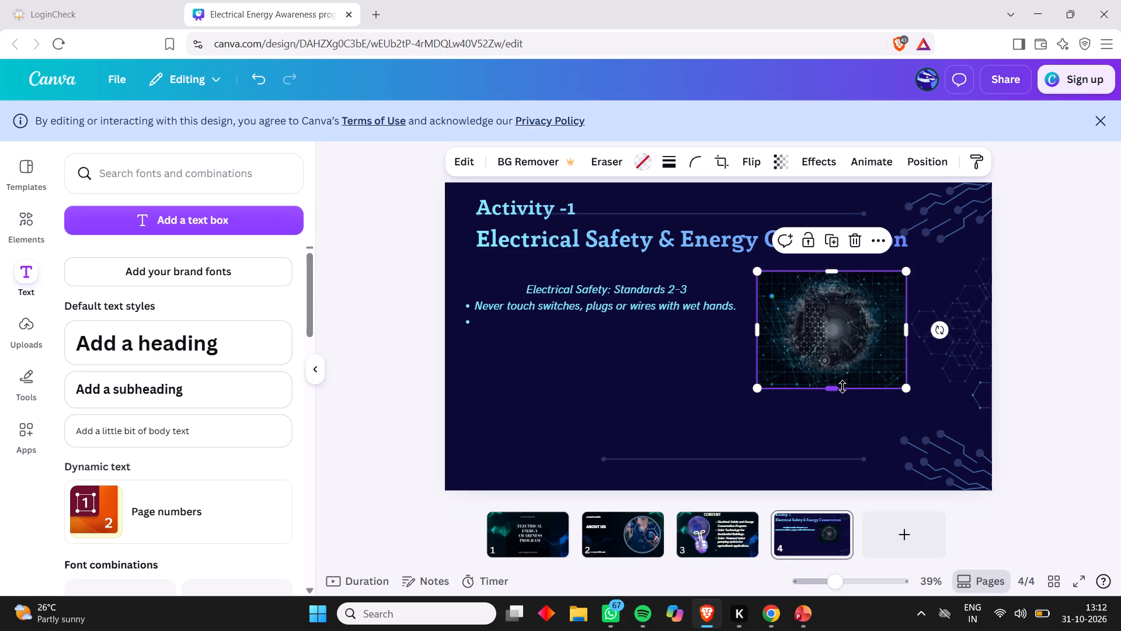
click(823, 311)
click(715, 383)
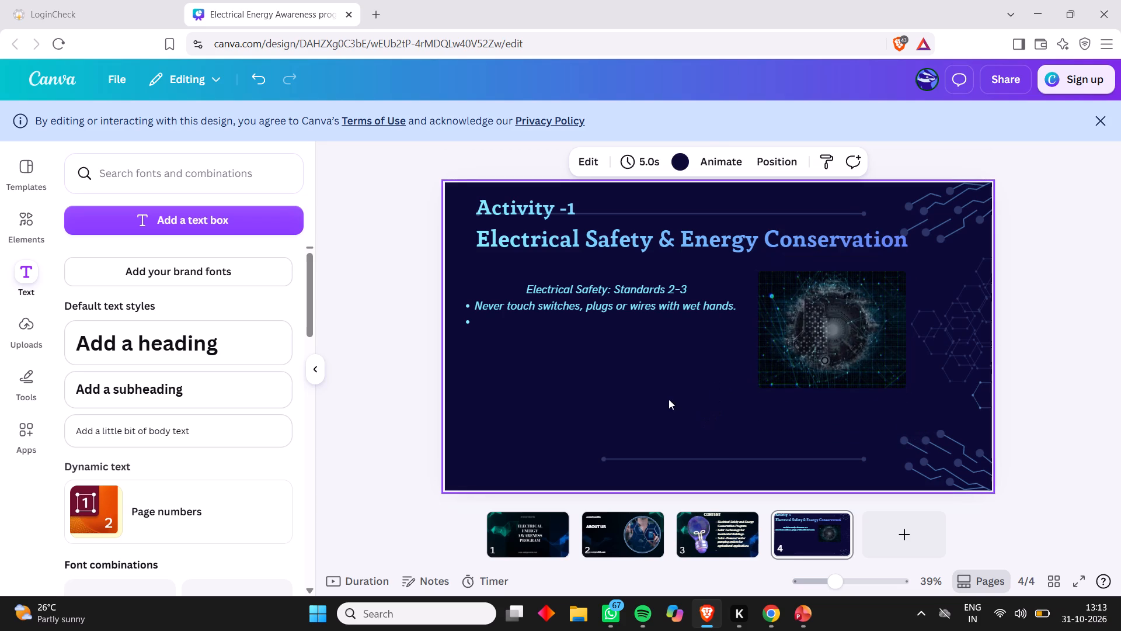
Copy "Stay away from broken wires and damaged electrical appliances." from PowerPoint slide 2 into the second bullet on page 4 in Canva.
click(498, 319)
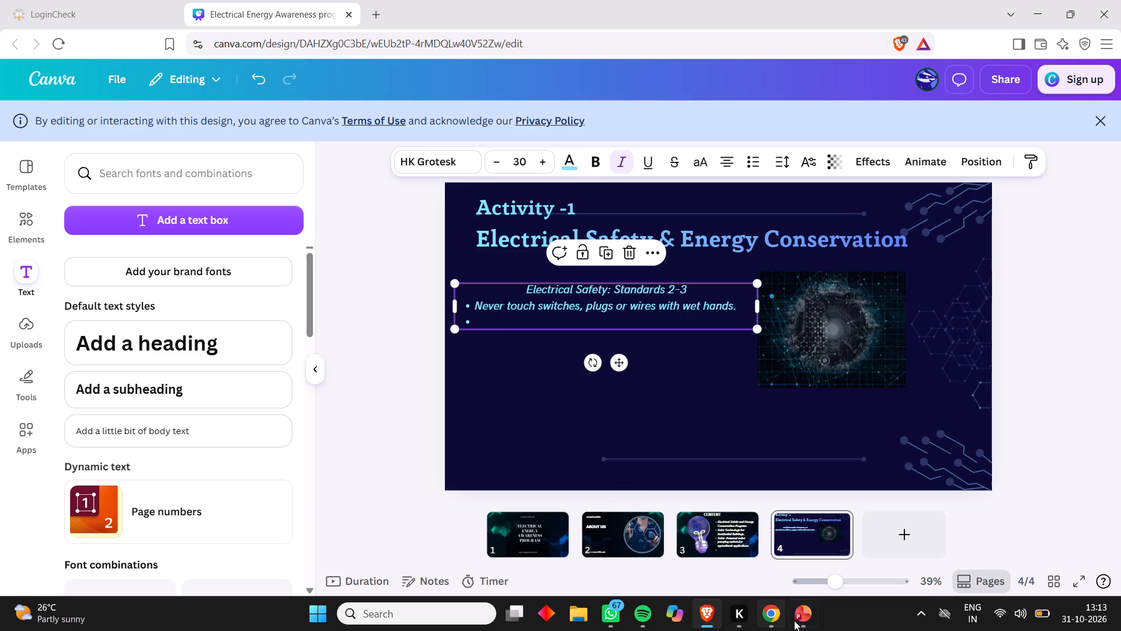
click(800, 613)
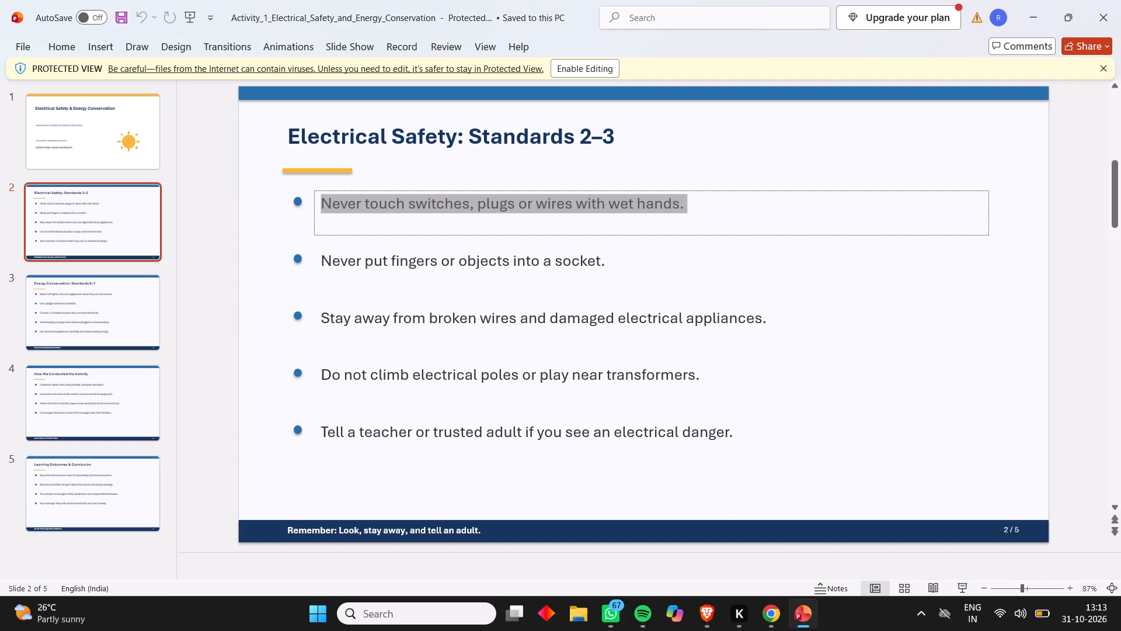
click(311, 314)
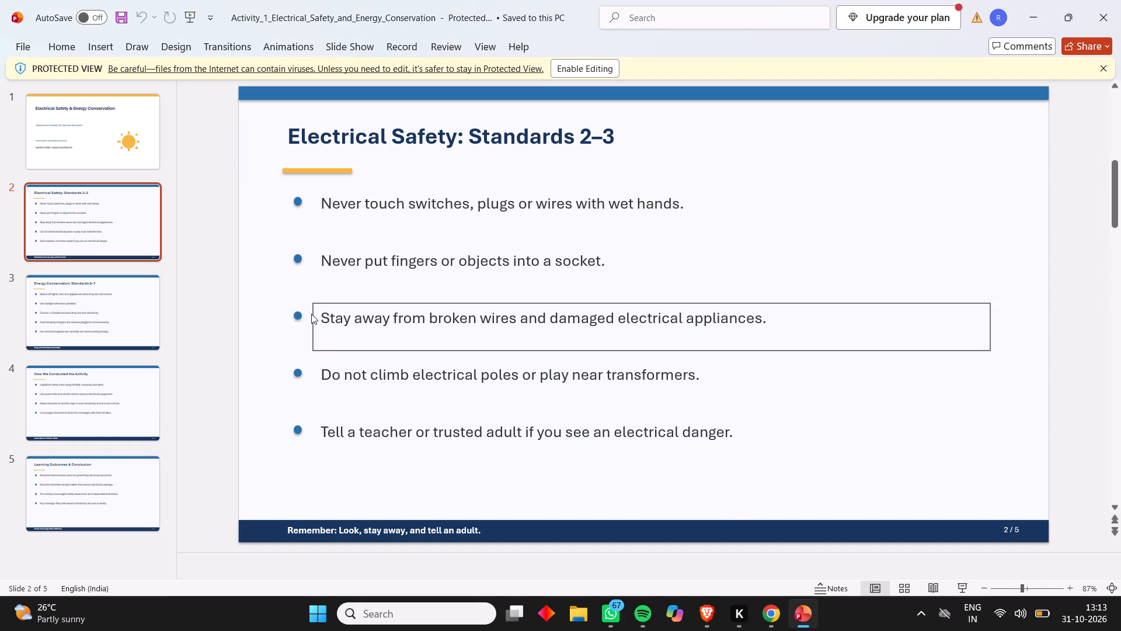
click(321, 314)
drag(321, 314, 513, 323)
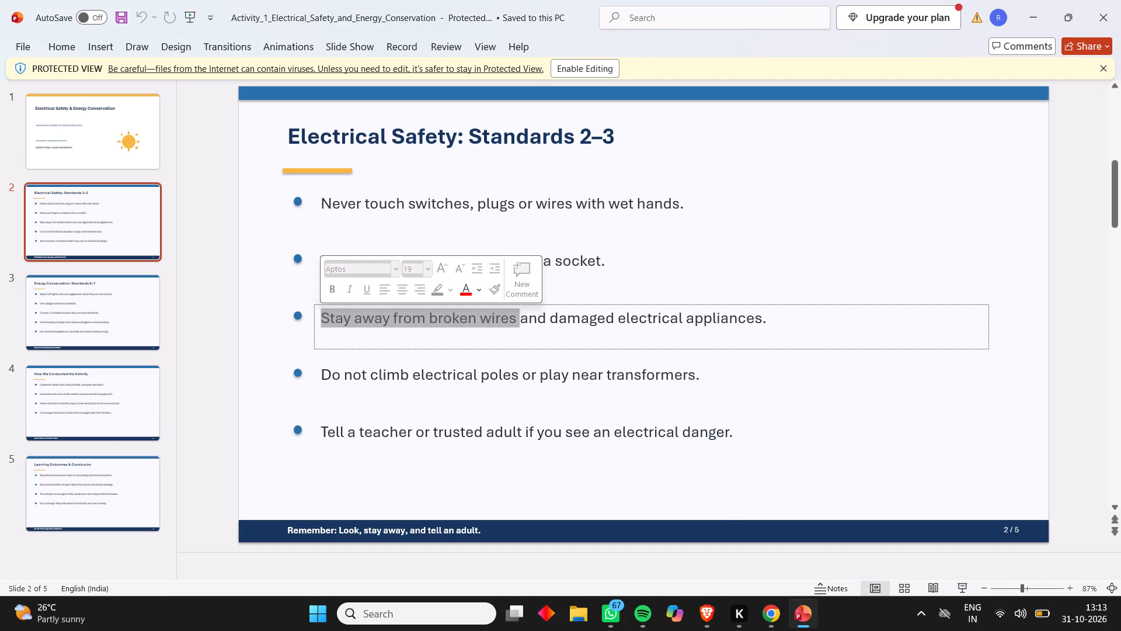
drag(513, 323, 765, 375)
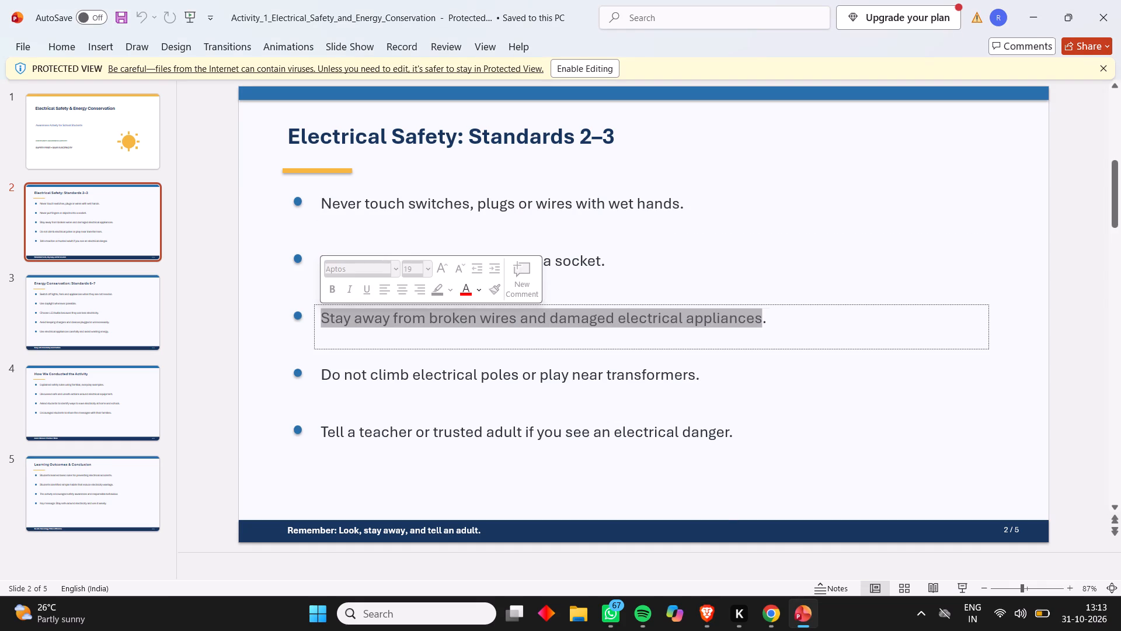
drag(765, 375, 778, 375)
key(ctrl+c)
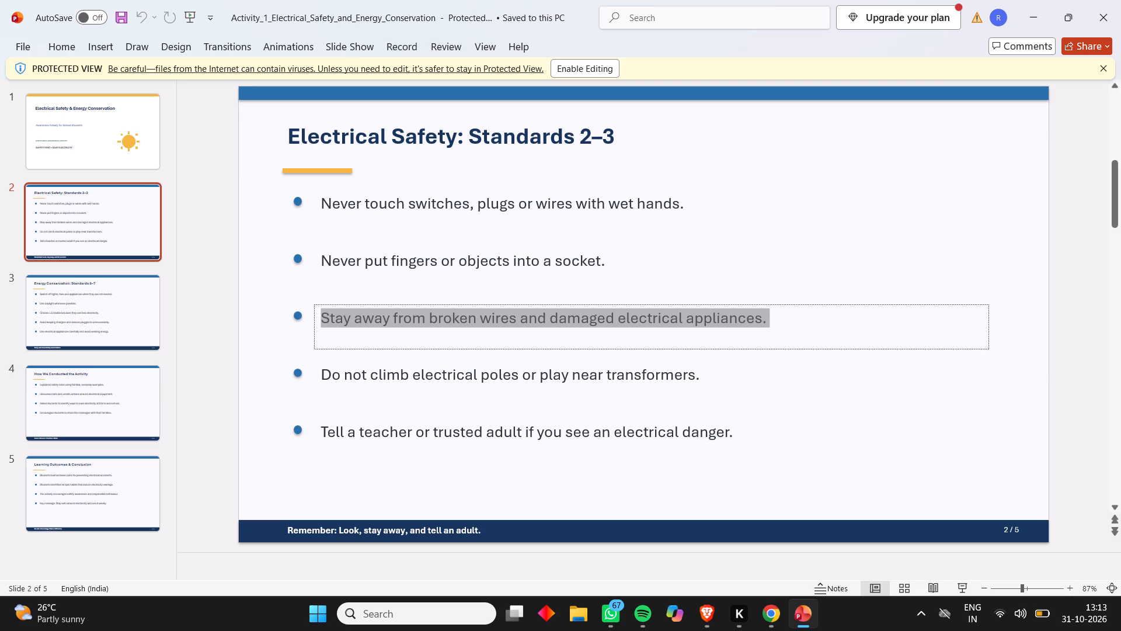
click(709, 619)
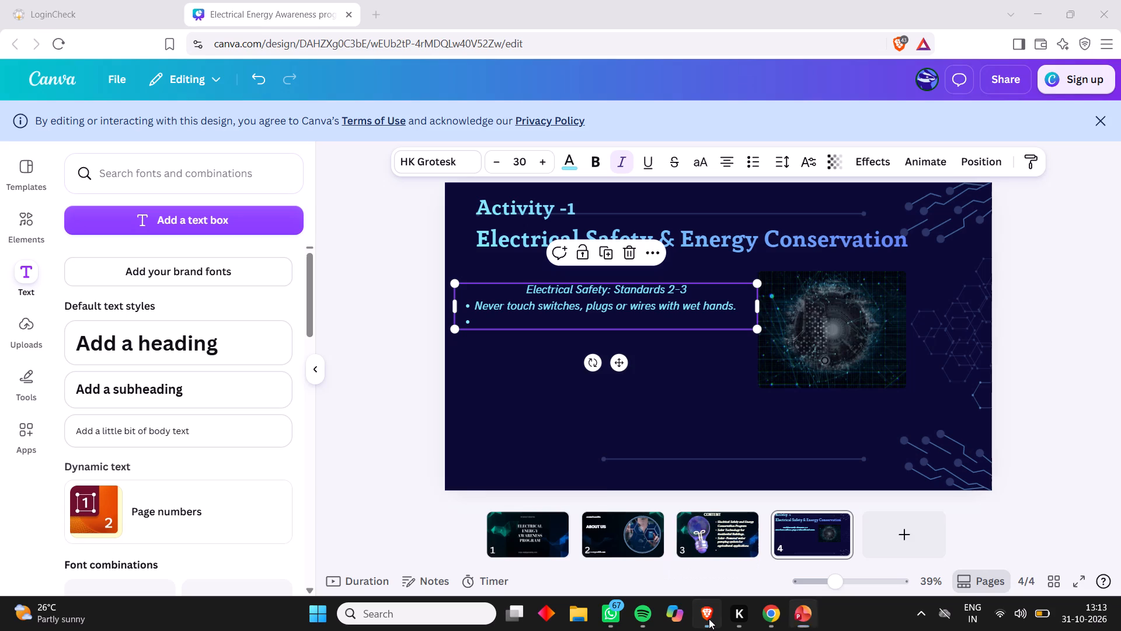
click(500, 314)
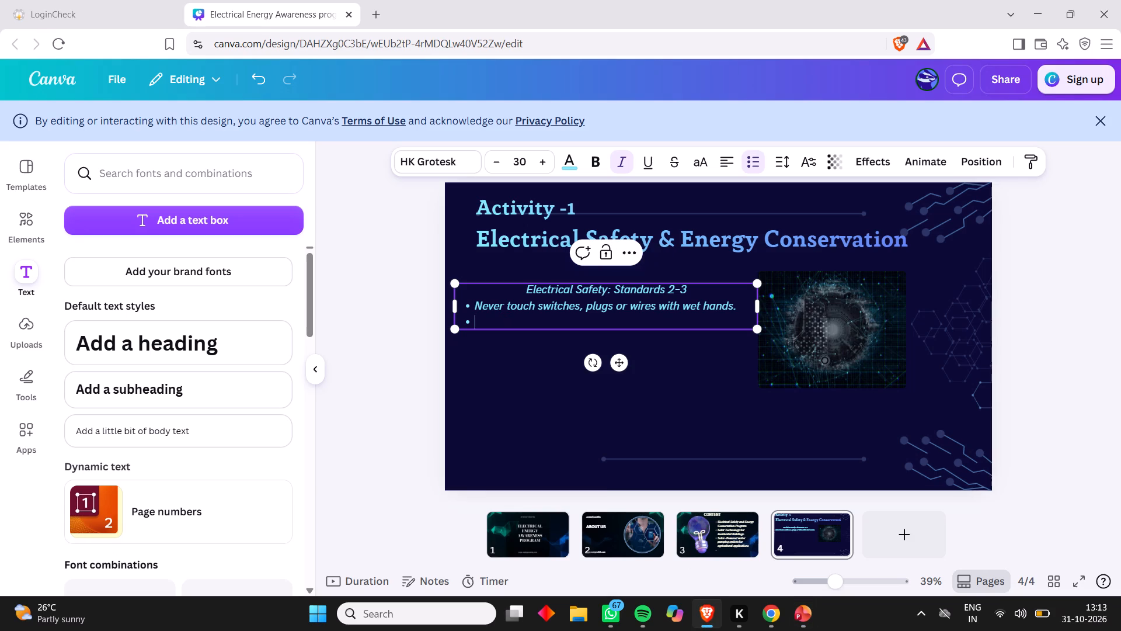
key(ctrl+v)
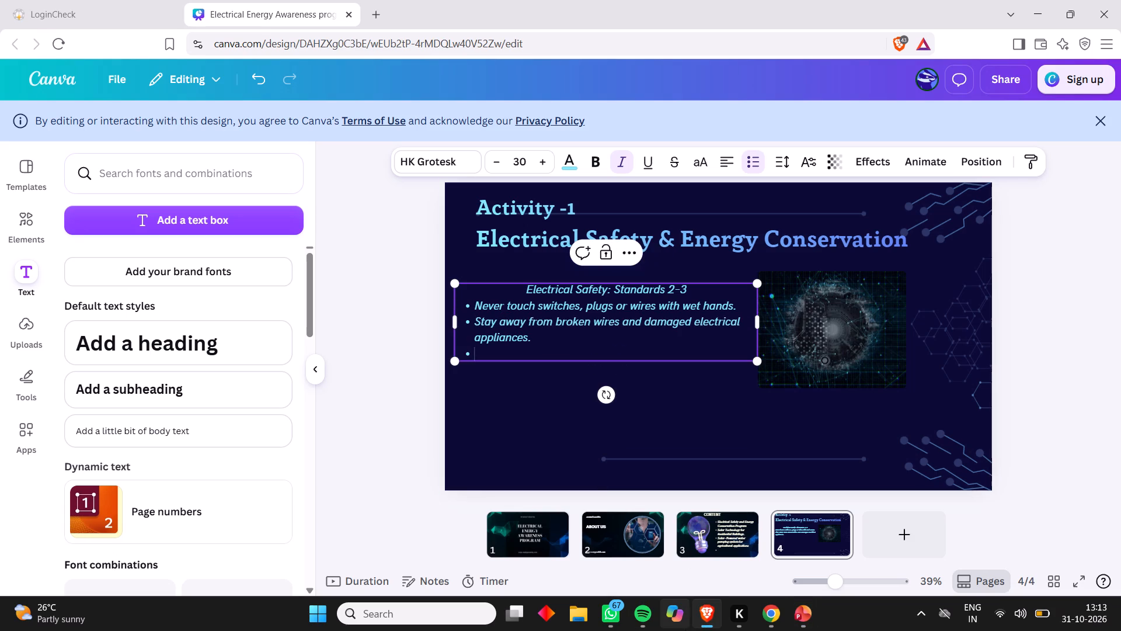
Copy "Do not climb electrical poles or play near transformers." from PowerPoint slide 2 into the third bullet on page 4 in Canva.
click(803, 615)
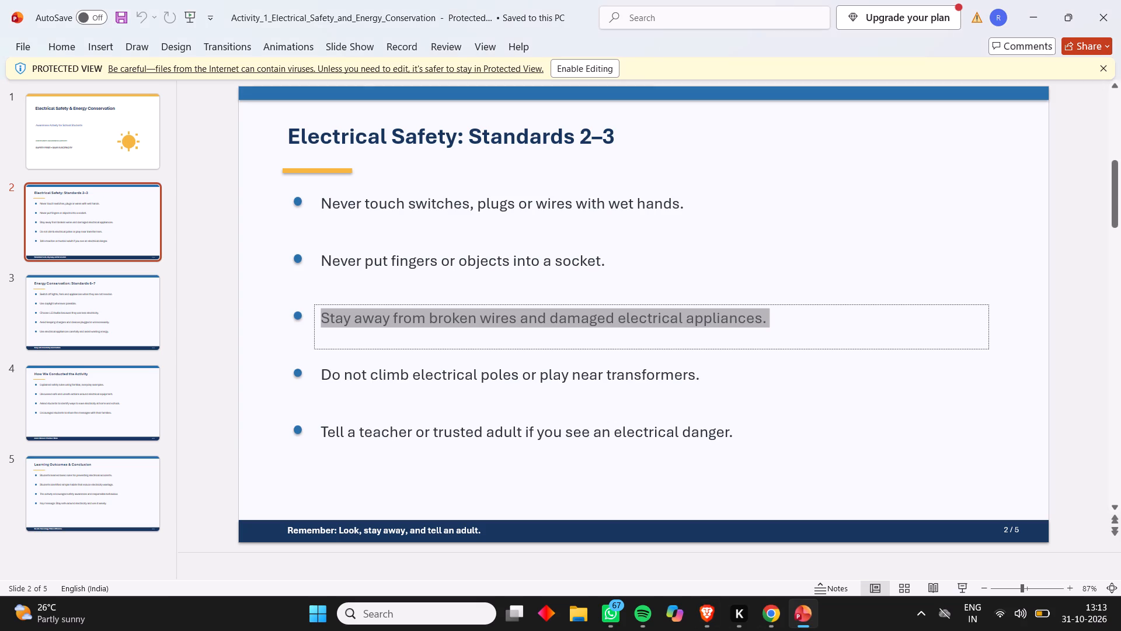
click(330, 374)
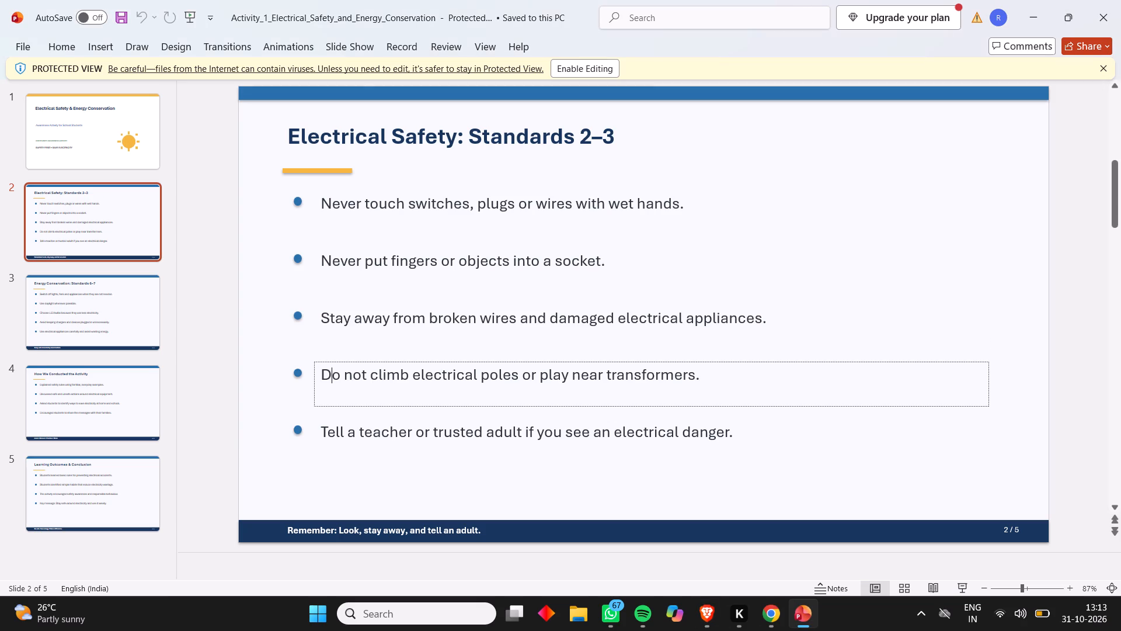
drag(321, 374, 575, 395)
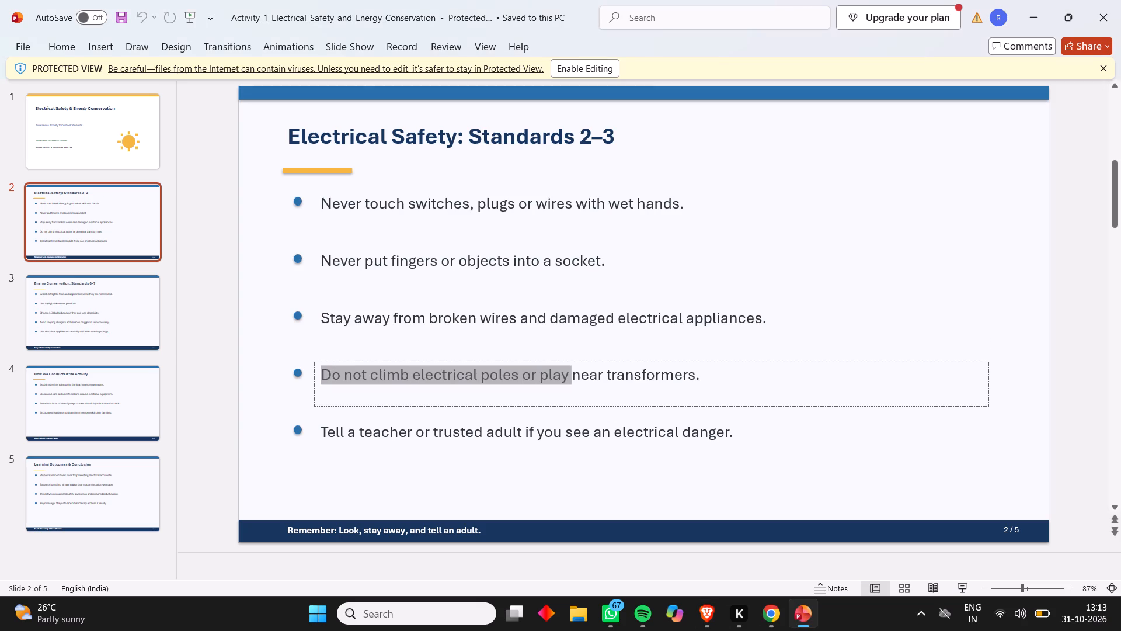
drag(575, 395, 709, 408)
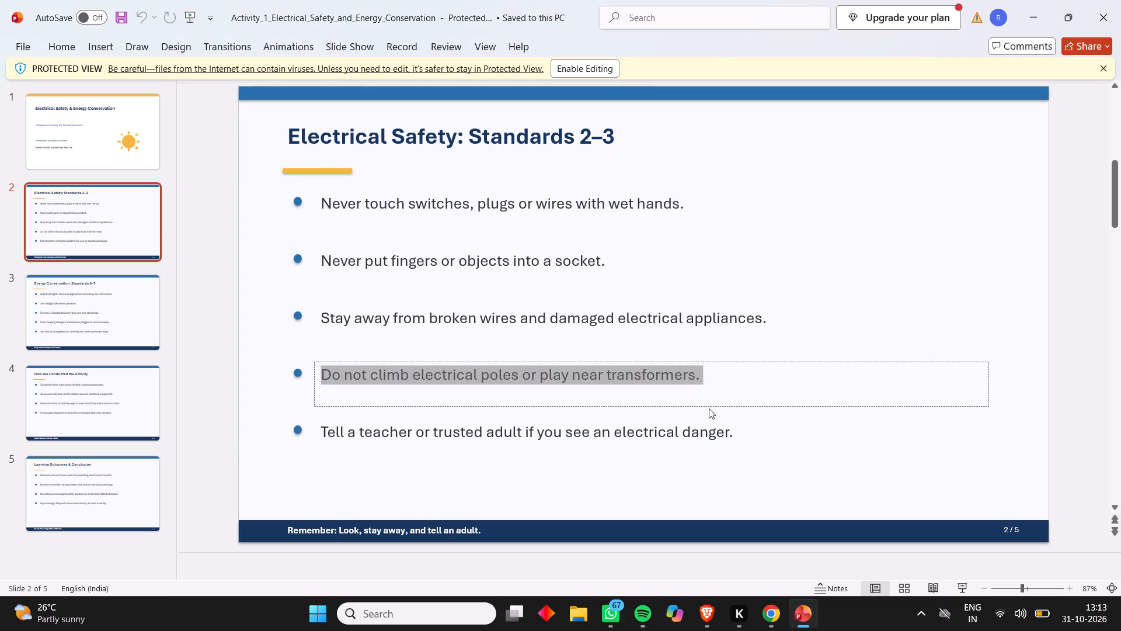
key(ctrl+c)
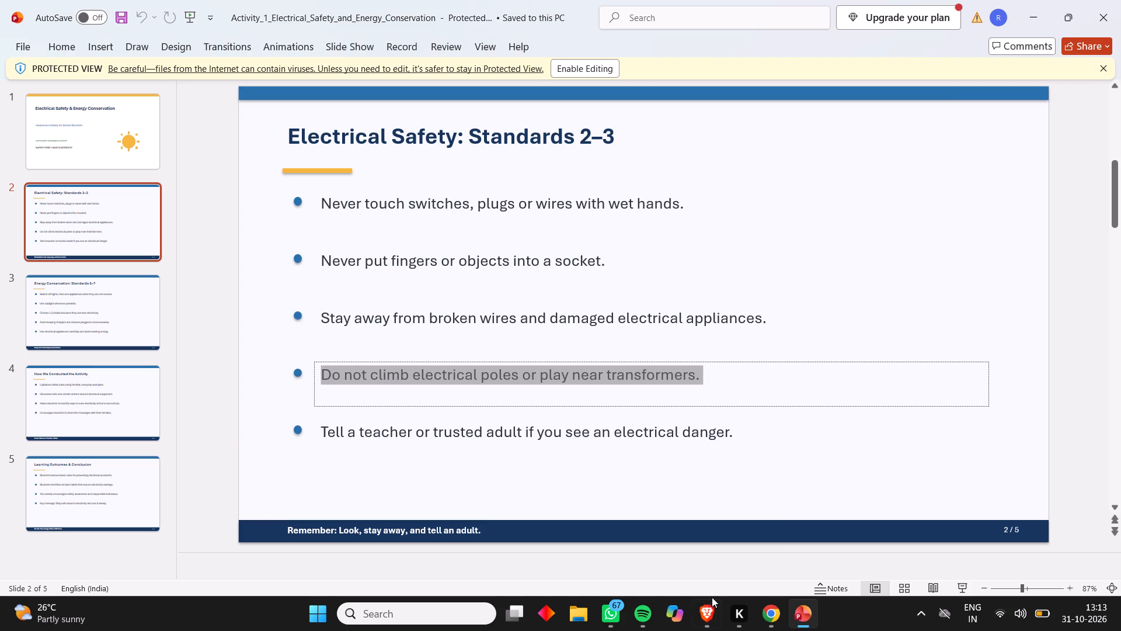
click(711, 605)
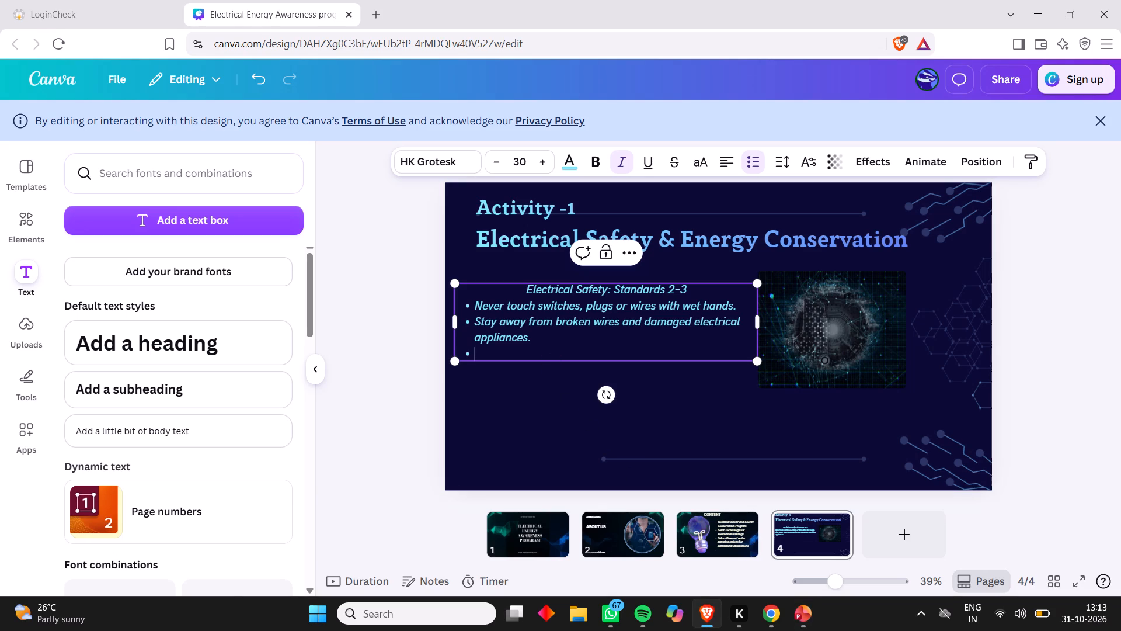
key(ctrl+v)
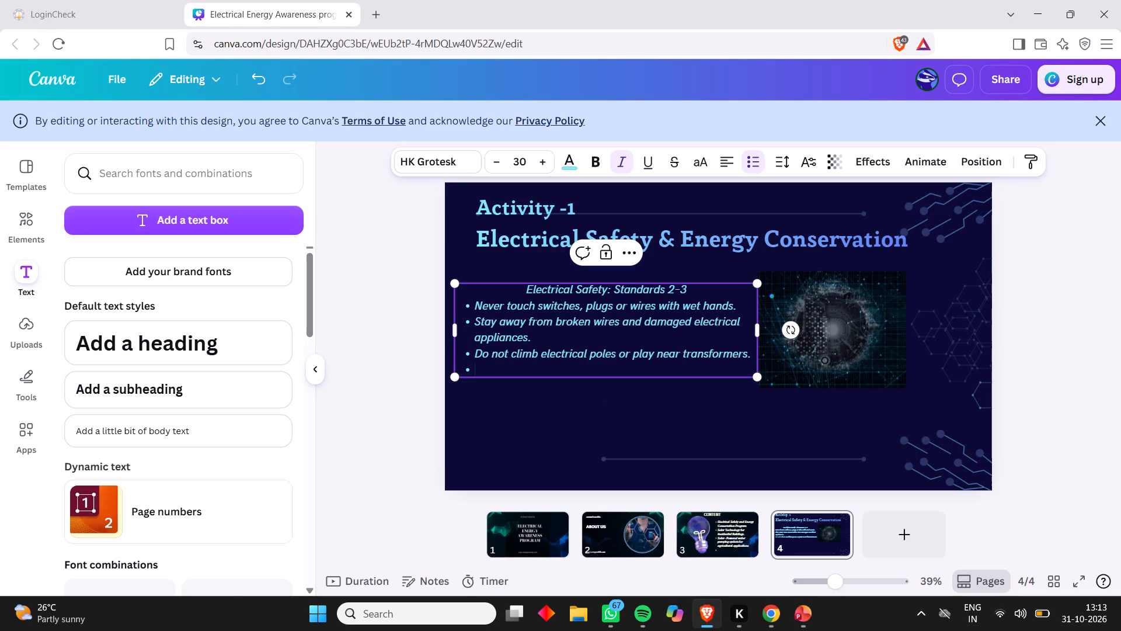
Copy "Tell a teacher or trusted adult if you see an electrical danger." from PowerPoint slide 2 into the fourth bullet on page 4 in Canva.
click(806, 619)
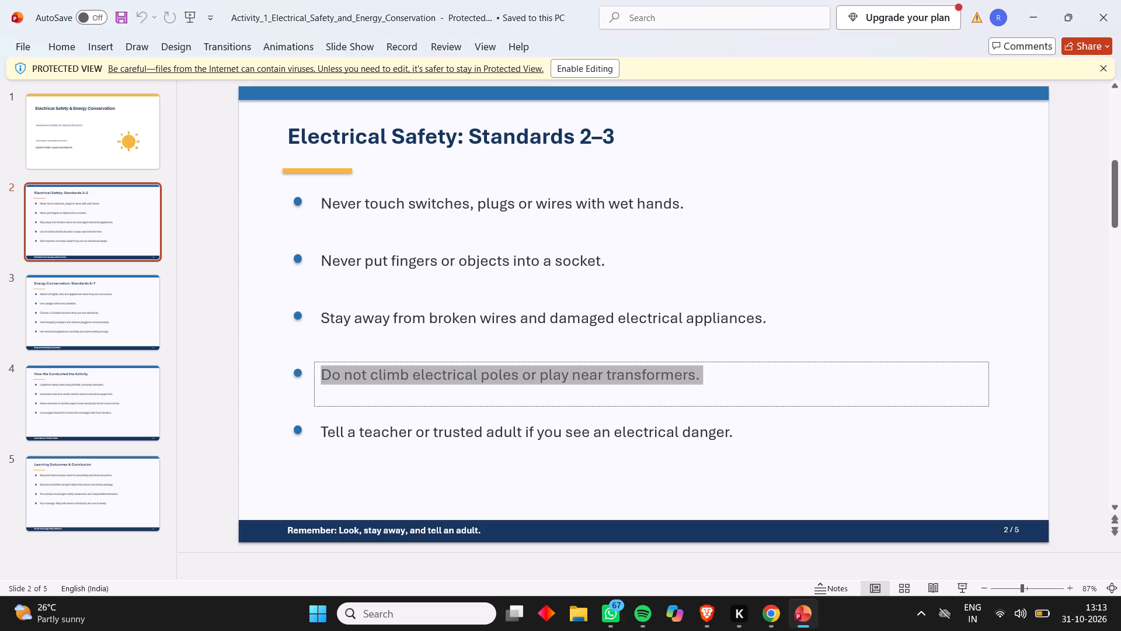
click(385, 431)
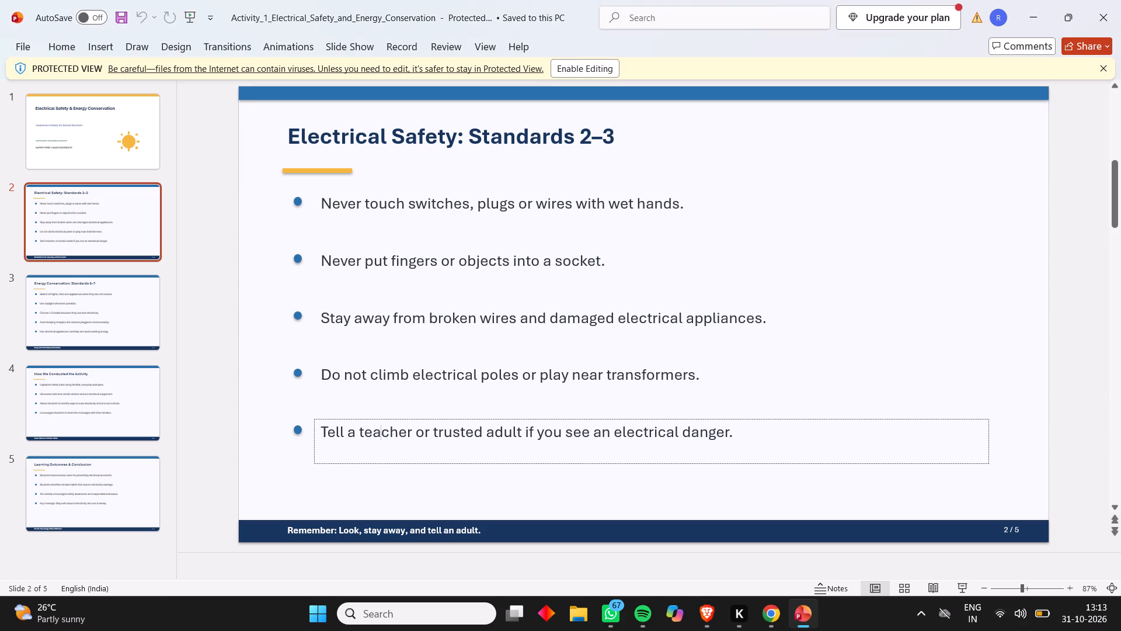
drag(322, 432, 726, 460)
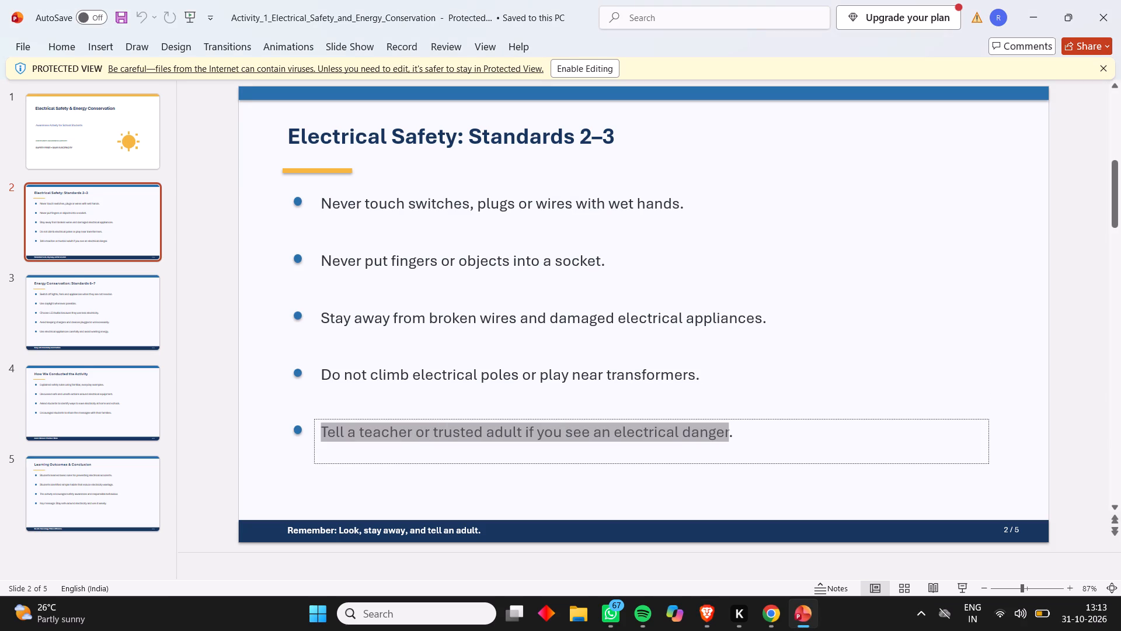
drag(726, 460, 795, 459)
key(ctrl+c)
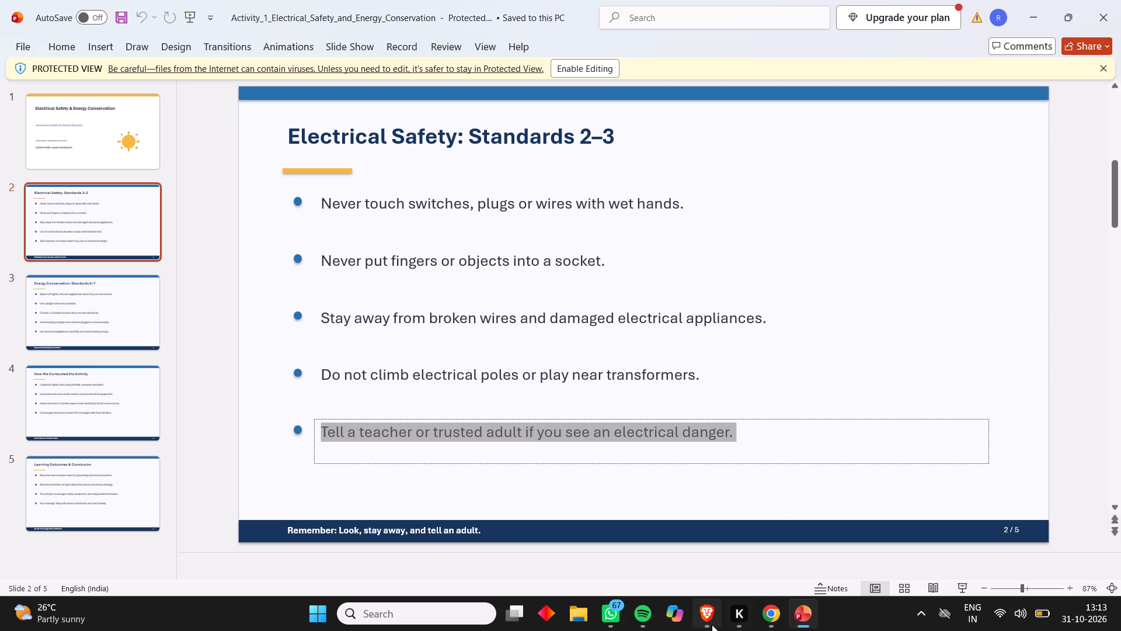
click(708, 617)
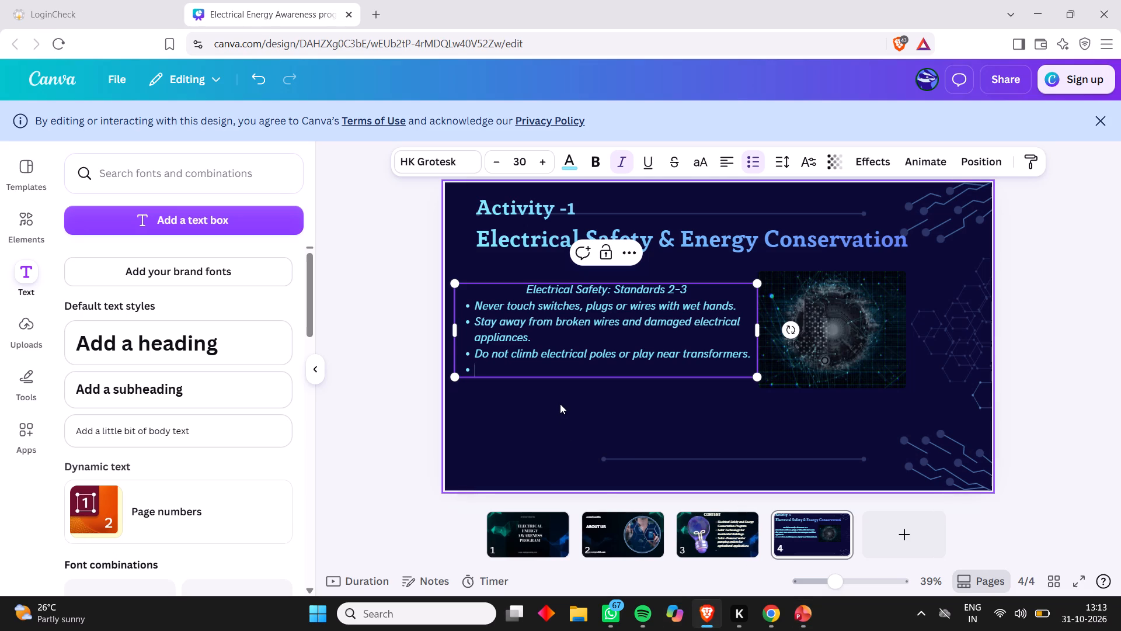
key(ctrl+v)
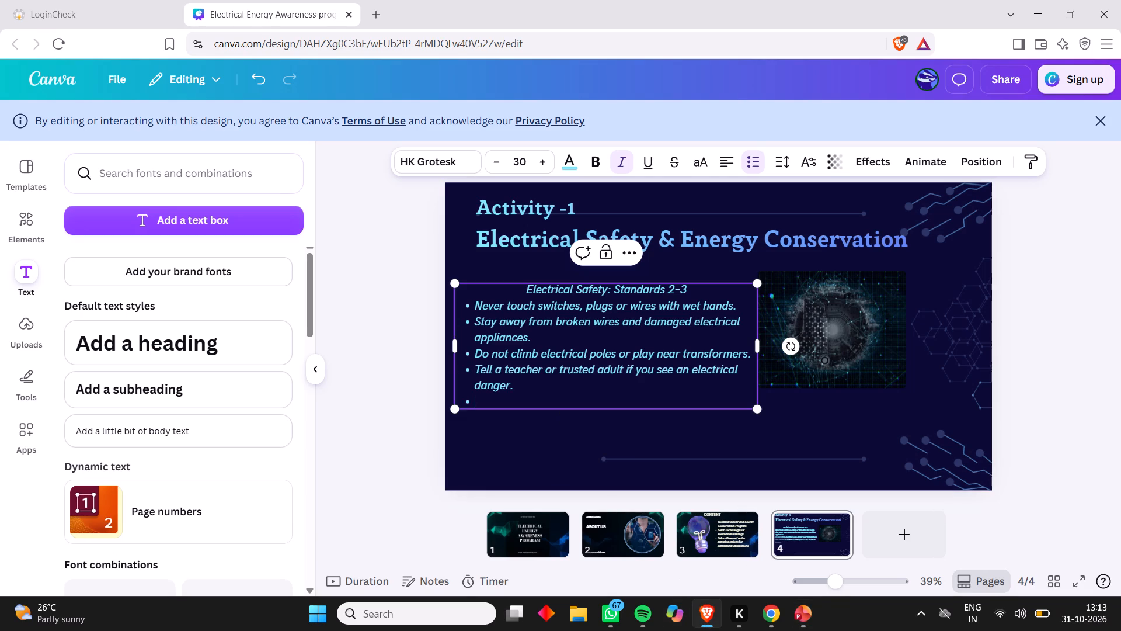
drag(492, 289, 597, 387)
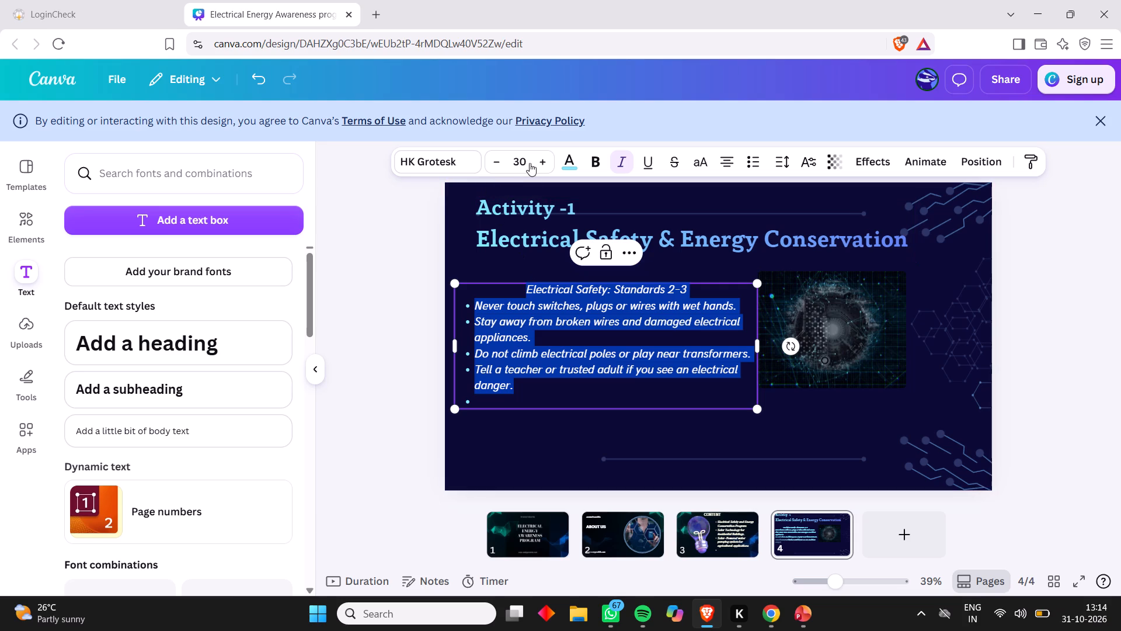
click(543, 162)
click(543, 162)
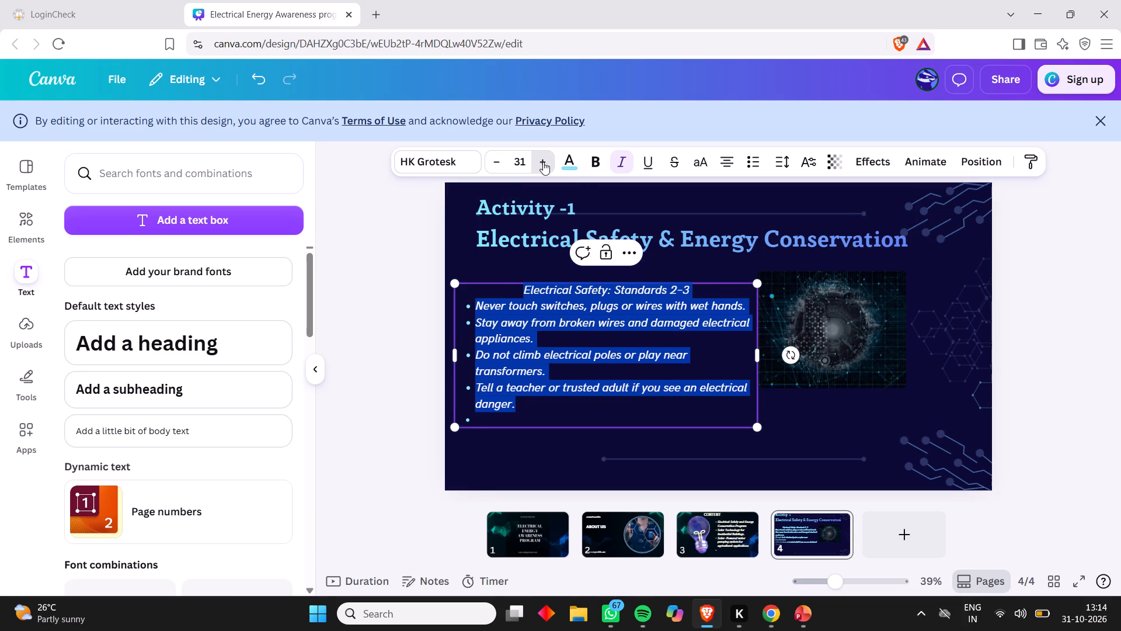
click(543, 162)
click(543, 162)
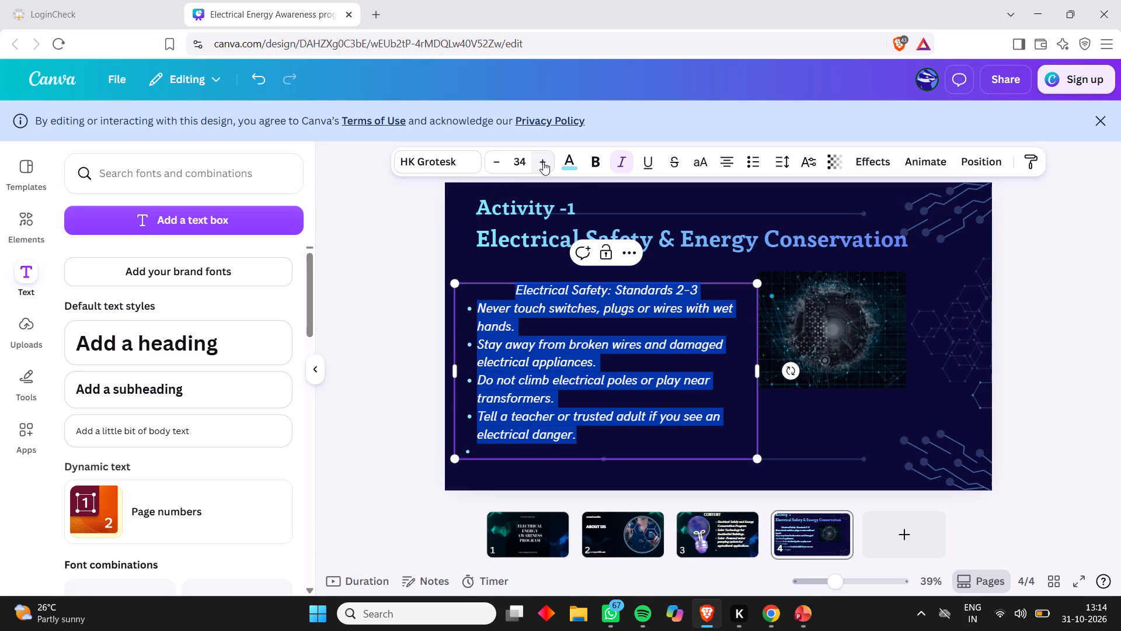
click(543, 162)
click(543, 162)
click(543, 162)
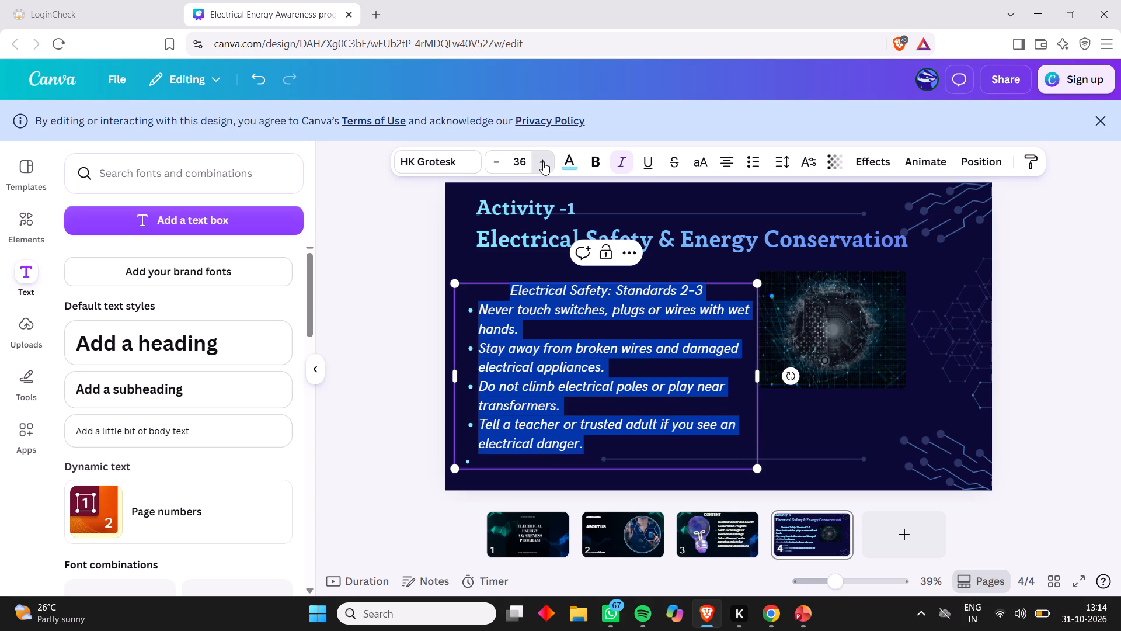
click(543, 162)
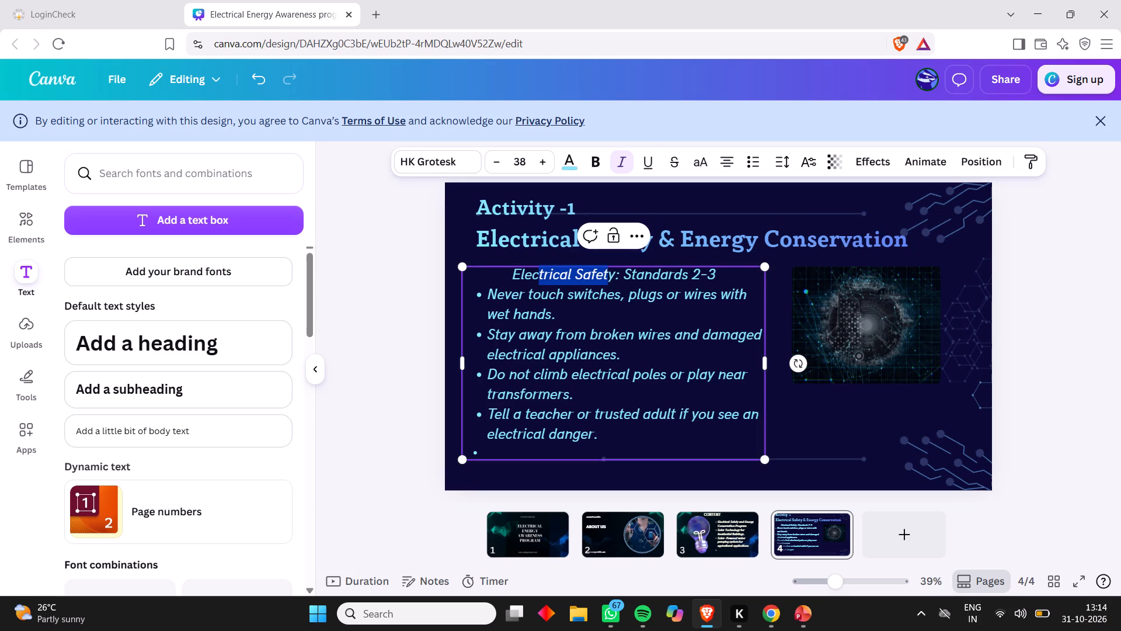
click(509, 273)
drag(509, 273, 717, 278)
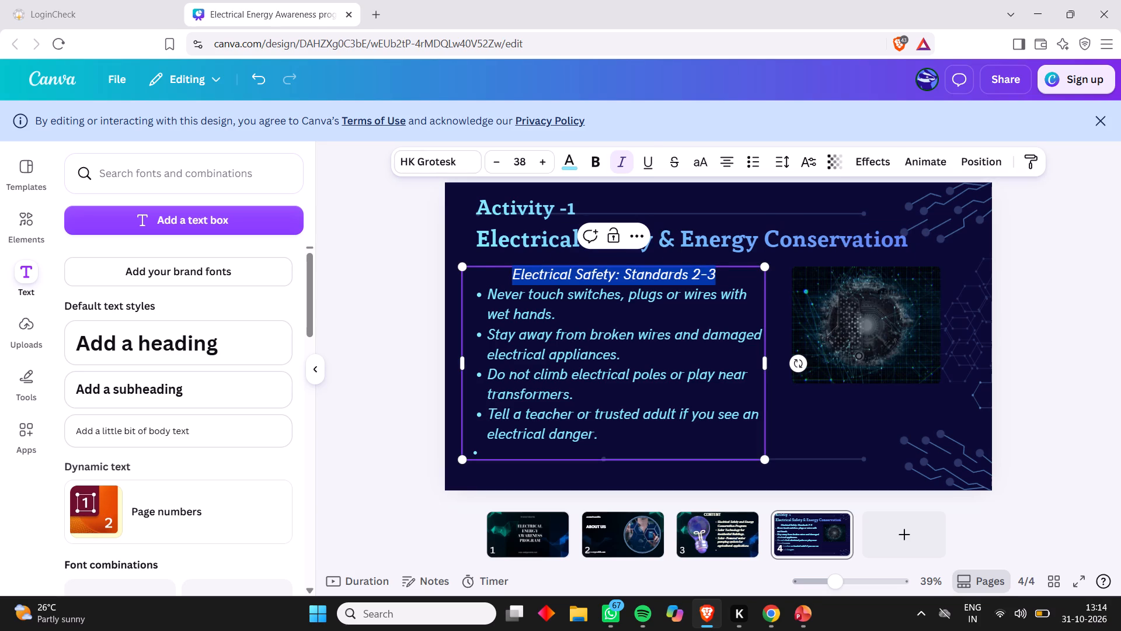
drag(717, 278, 717, 278)
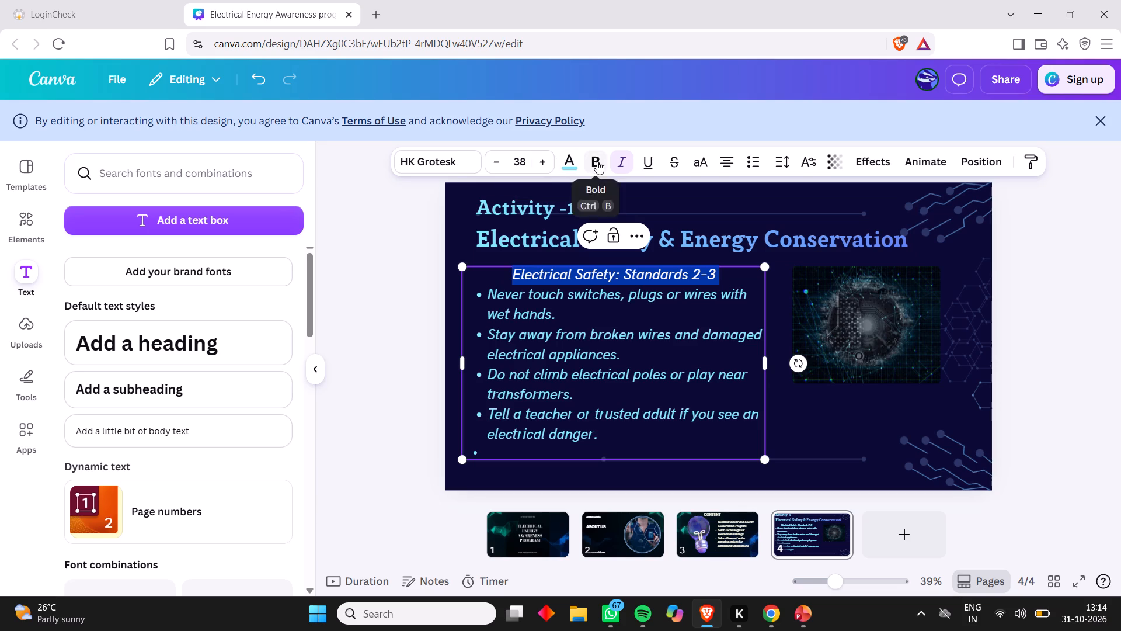
click(597, 161)
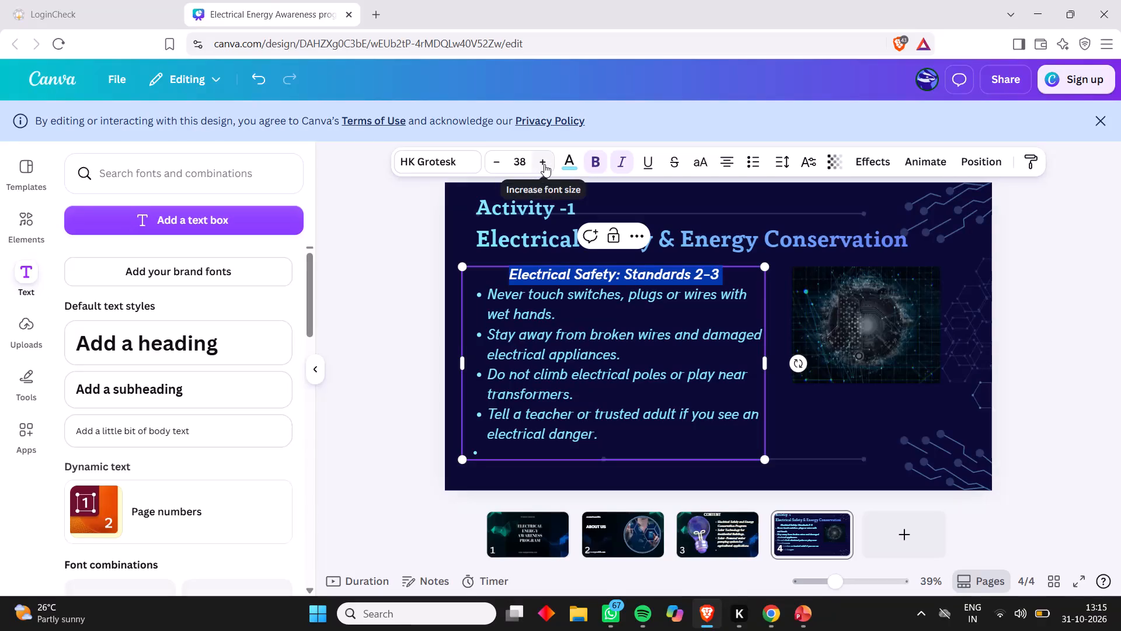
click(544, 164)
click(544, 164)
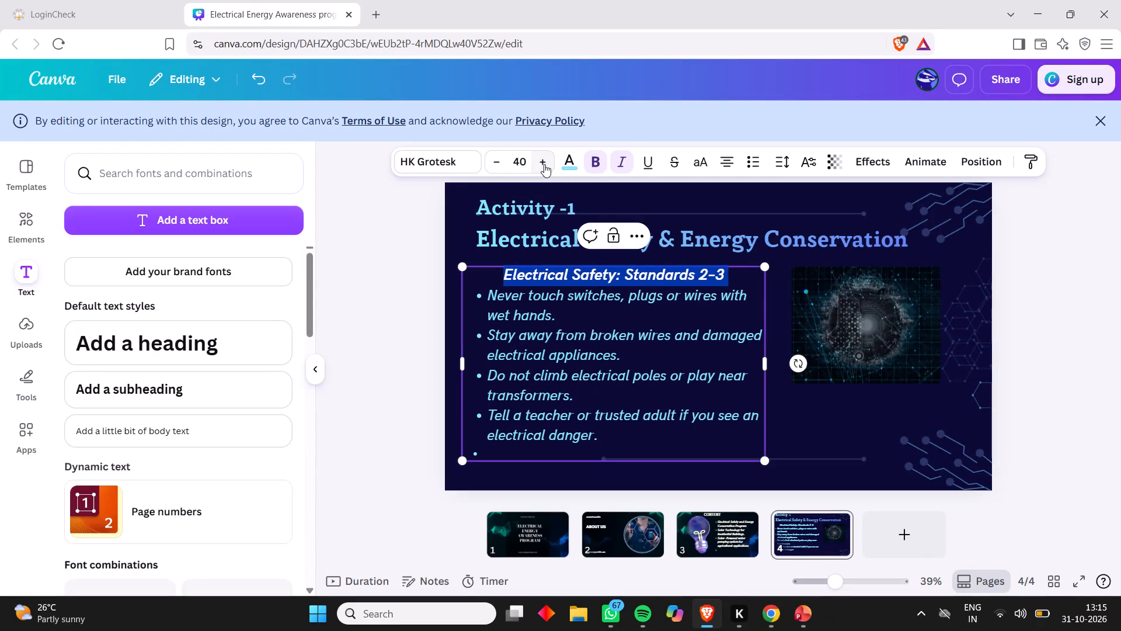
Set the font size of the four electrical safety bullet points on page 4 to 40.
click(471, 296)
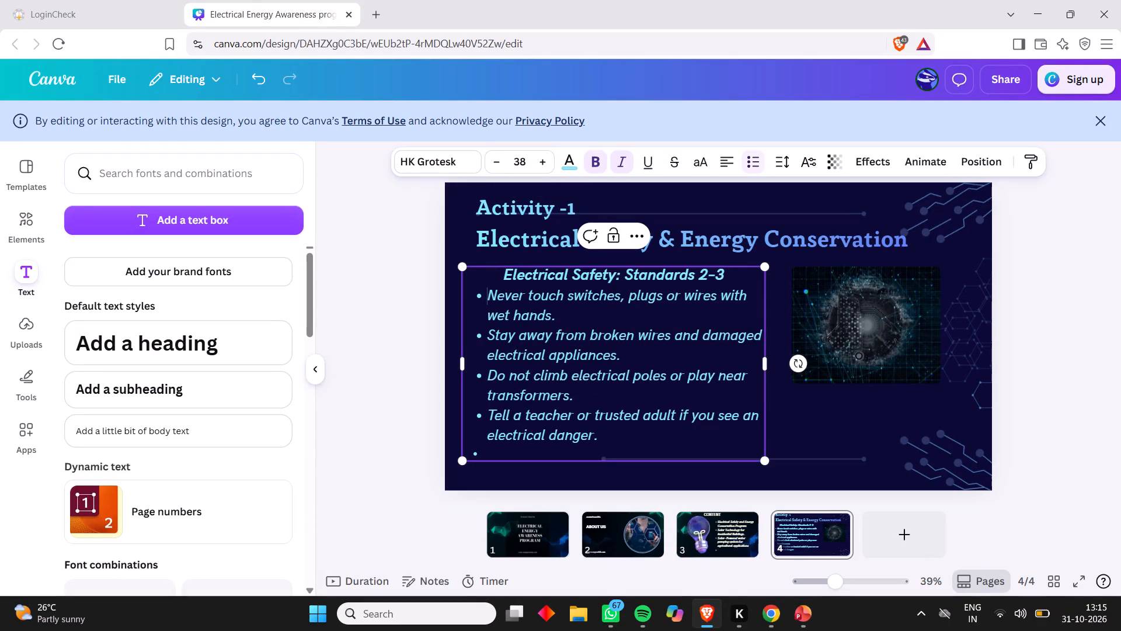
drag(471, 296, 626, 383)
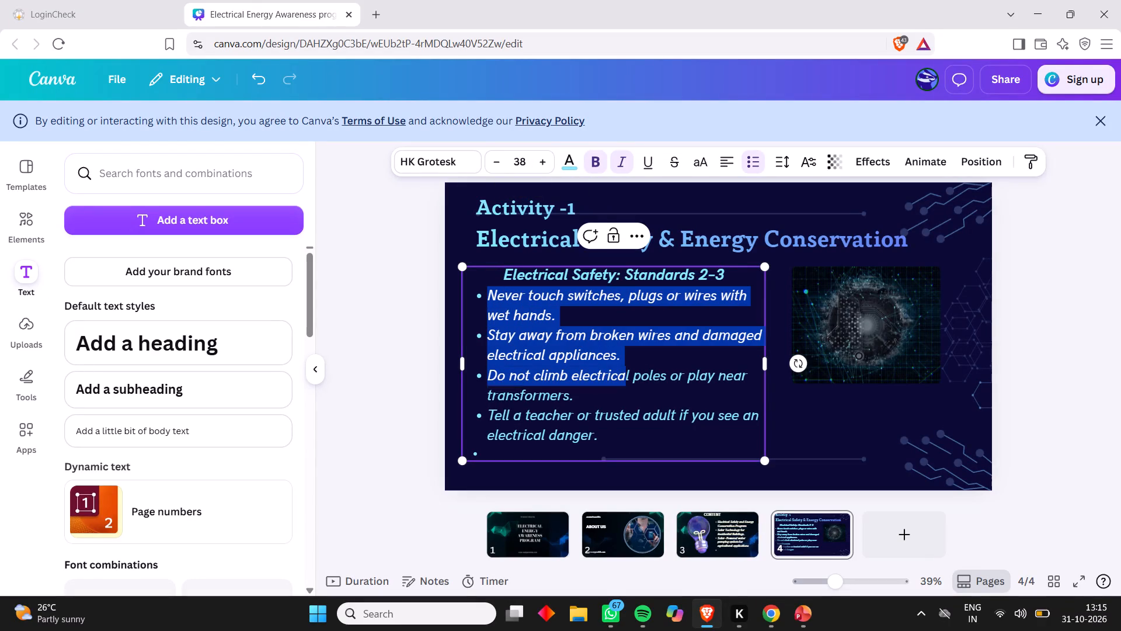
drag(626, 383, 663, 429)
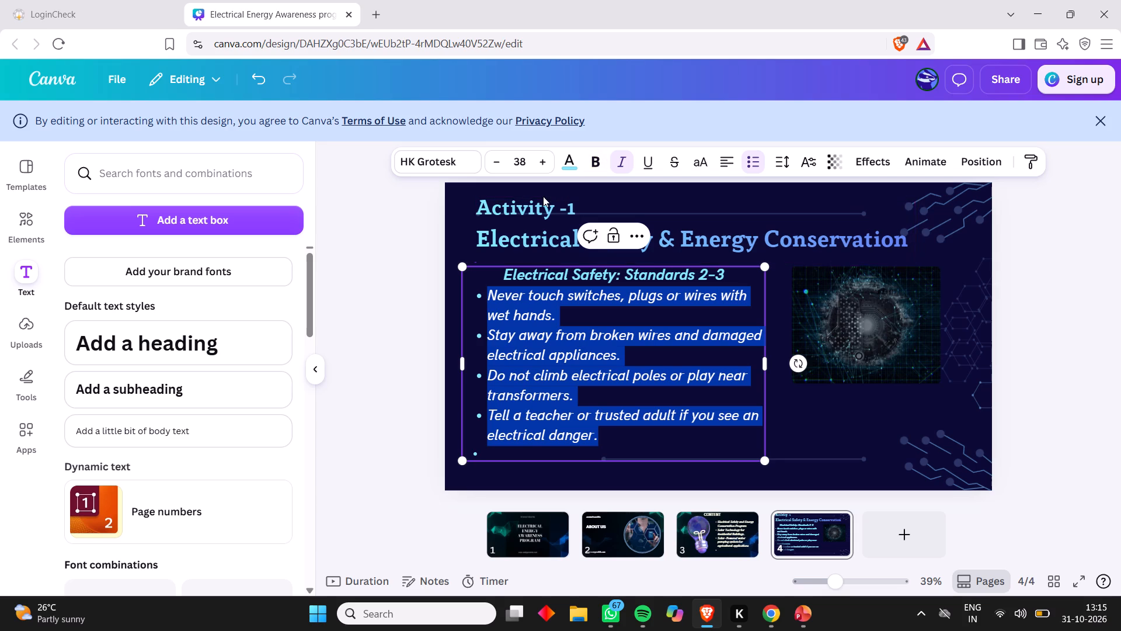
click(542, 169)
click(542, 169)
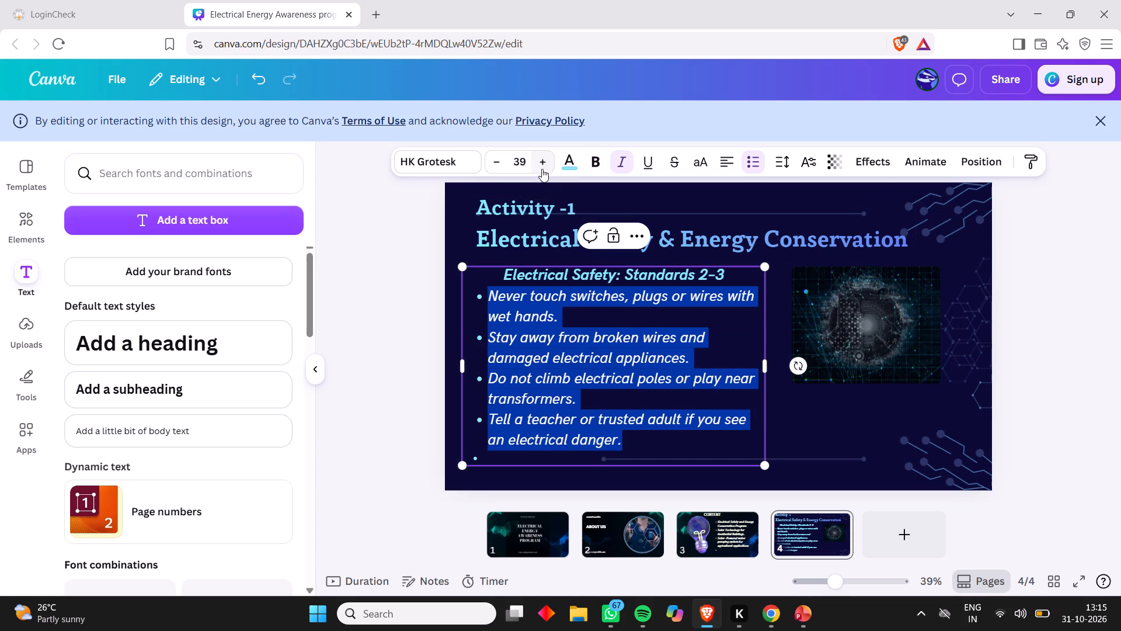
click(406, 358)
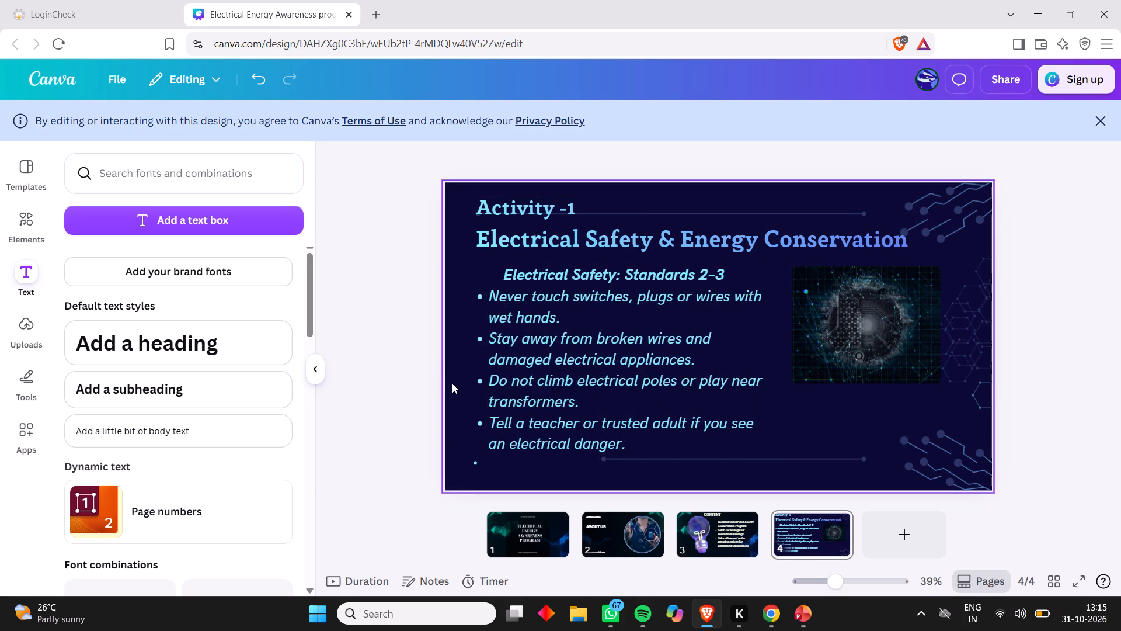
Delete the empty bullet at the end of the electrical safety list on page 4.
drag(479, 467, 480, 461)
click(480, 461)
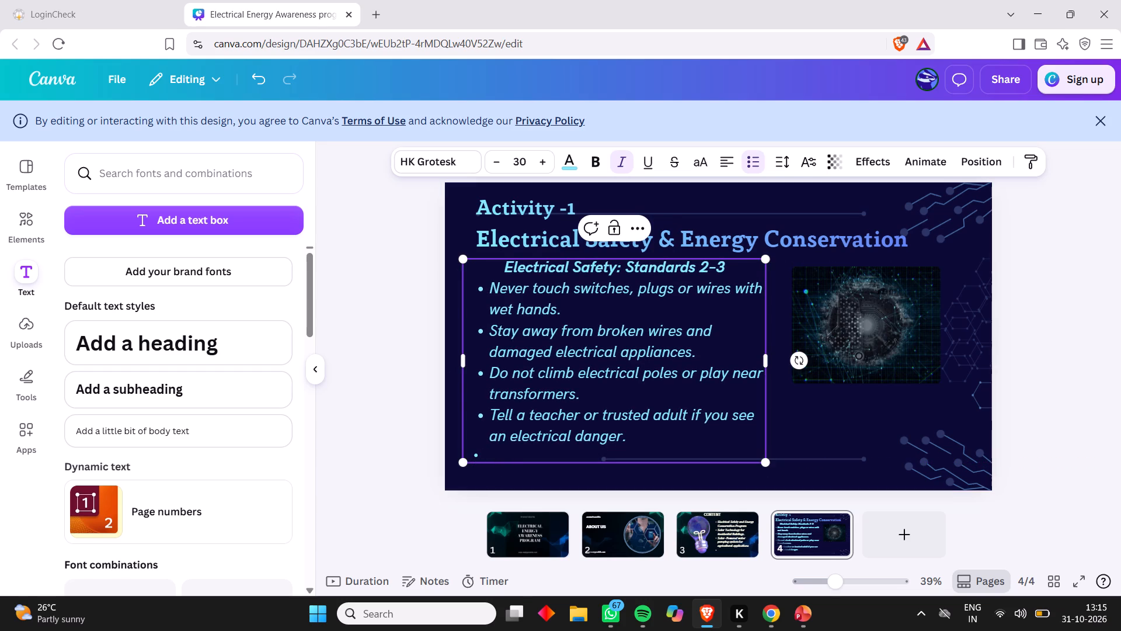
drag(502, 455, 498, 463)
click(472, 428)
click(482, 454)
click(482, 454)
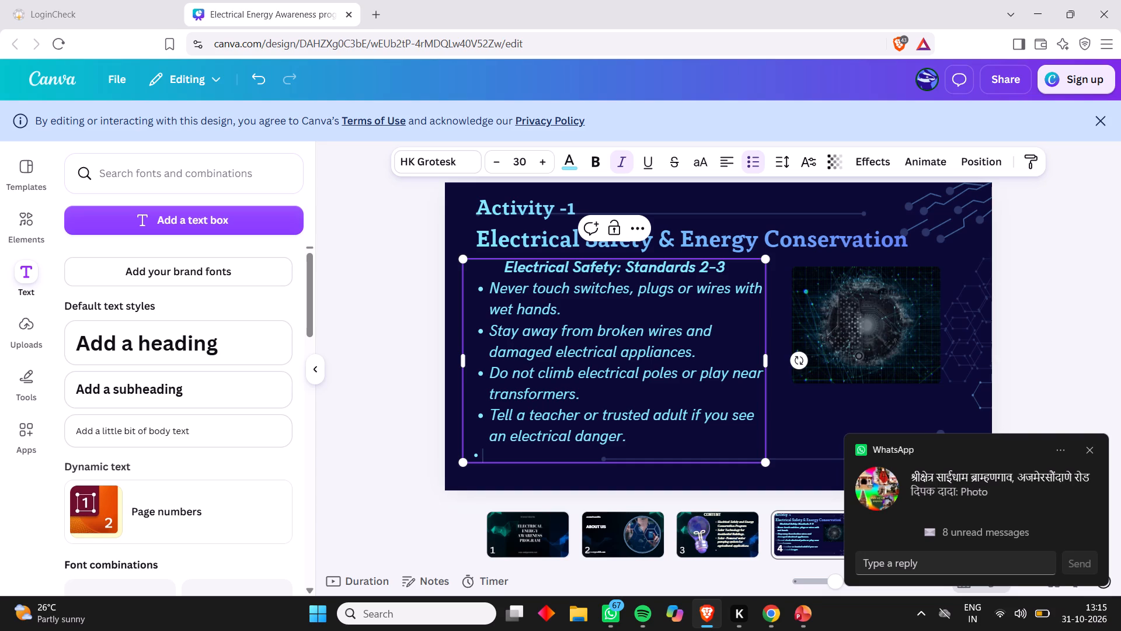
drag(482, 454, 495, 453)
click(495, 453)
key(BackSpace)
key(BackSpace)
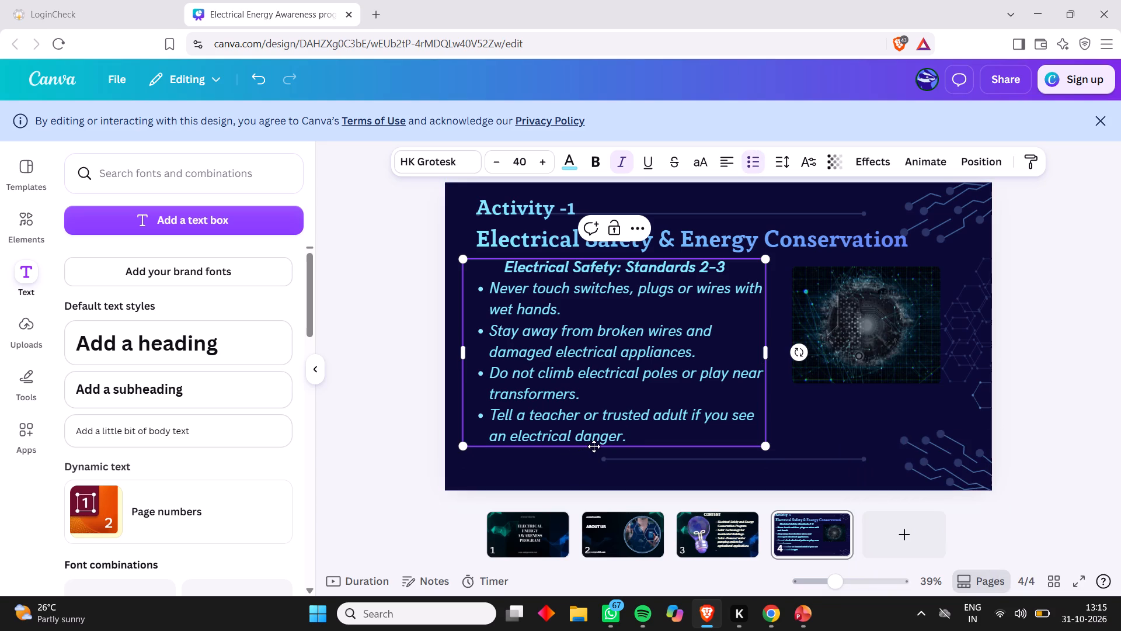
Move the electrical safety text box on page 4 slightly down, leaving a gap beneath the "Electrical Safety & Energy Conservation" title.
drag(594, 446, 594, 460)
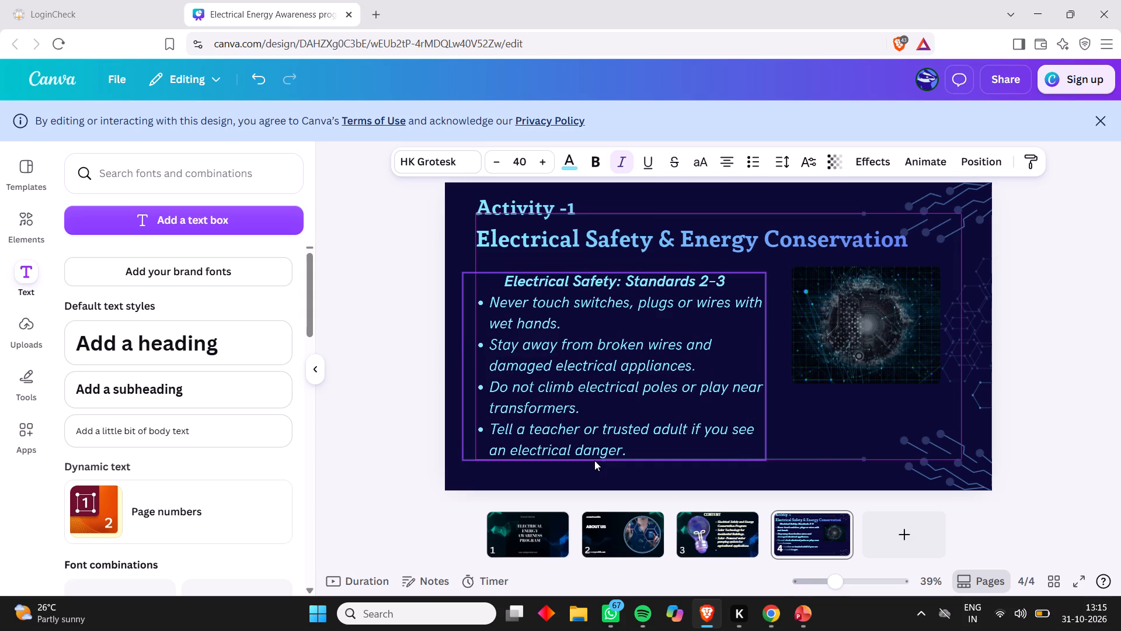
drag(594, 460, 592, 455)
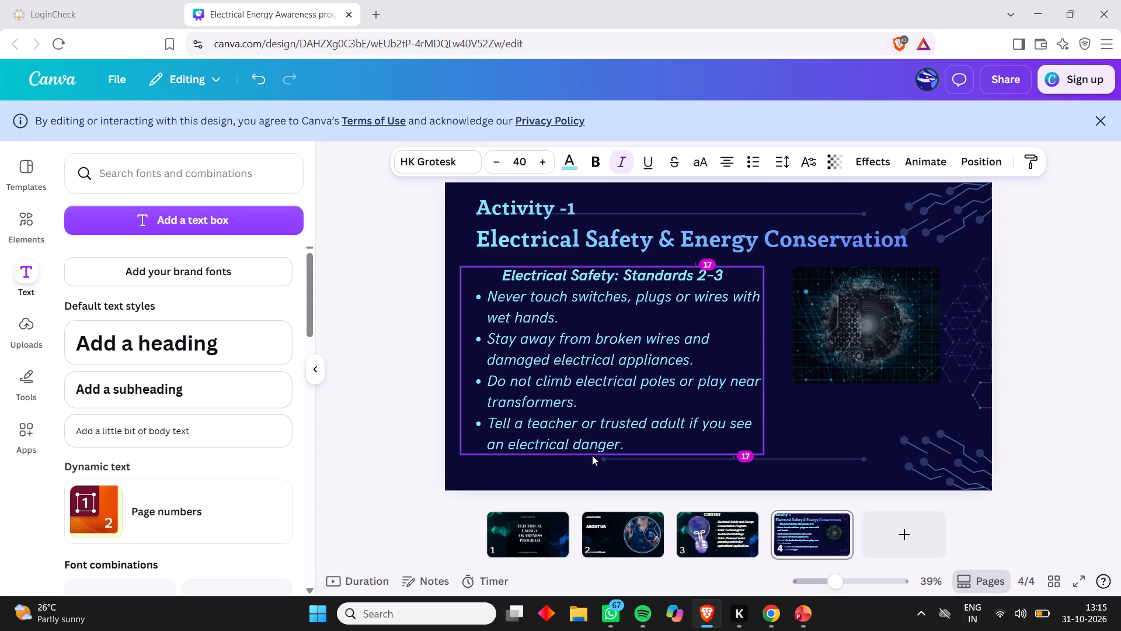
drag(592, 455, 595, 457)
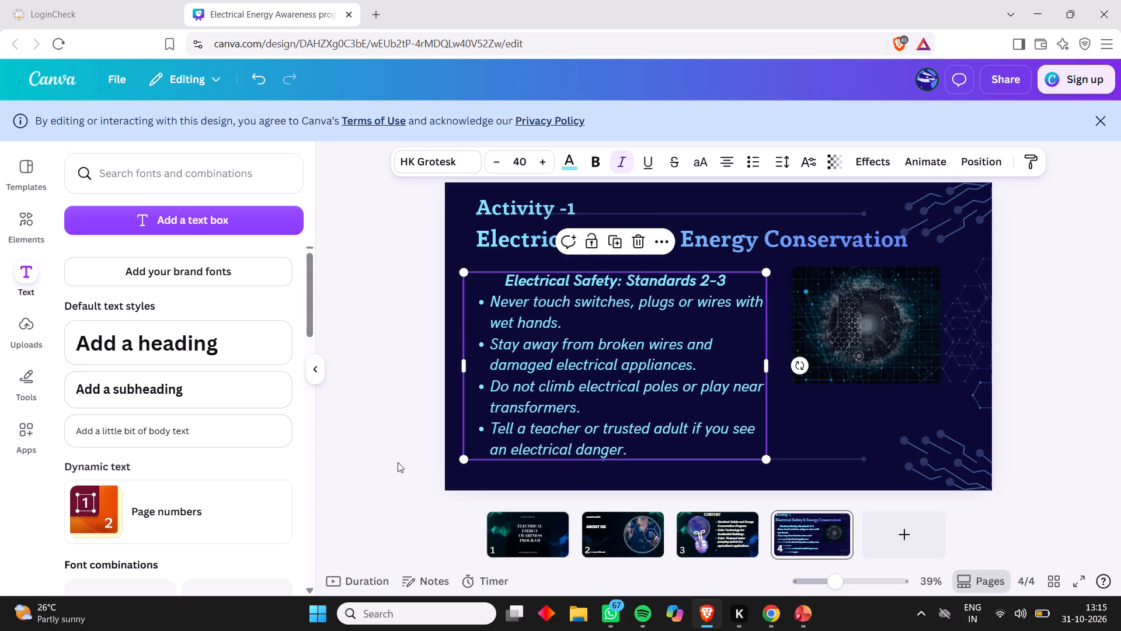
click(398, 462)
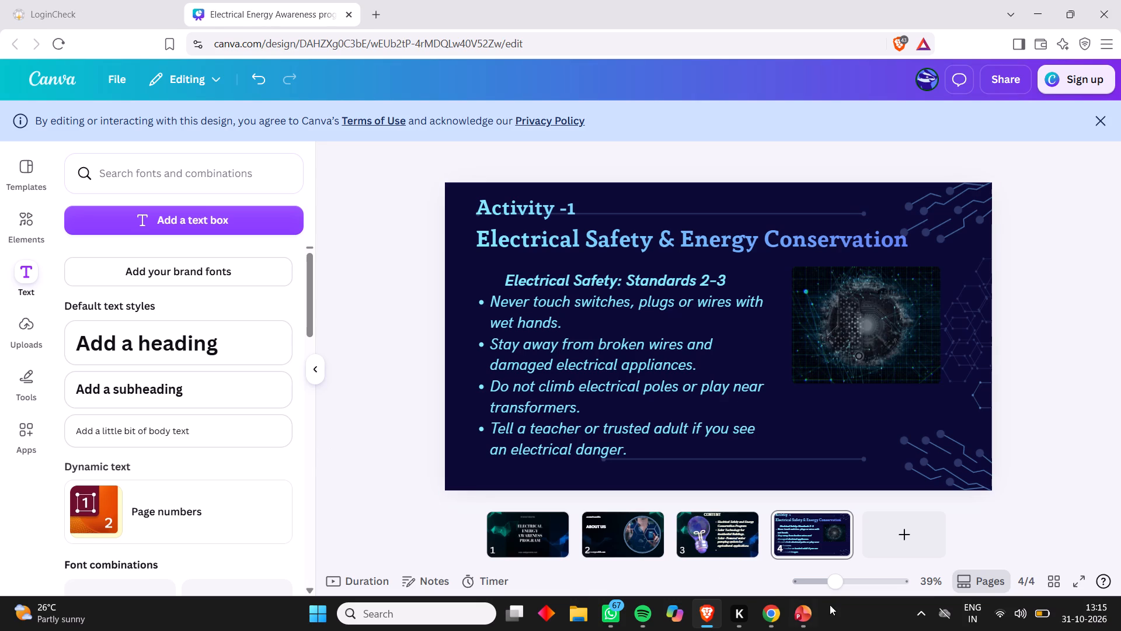
Add page 5 and apply the "Project Goals" layout from the Modern Dark Blue Technology Presentation template.
click(900, 532)
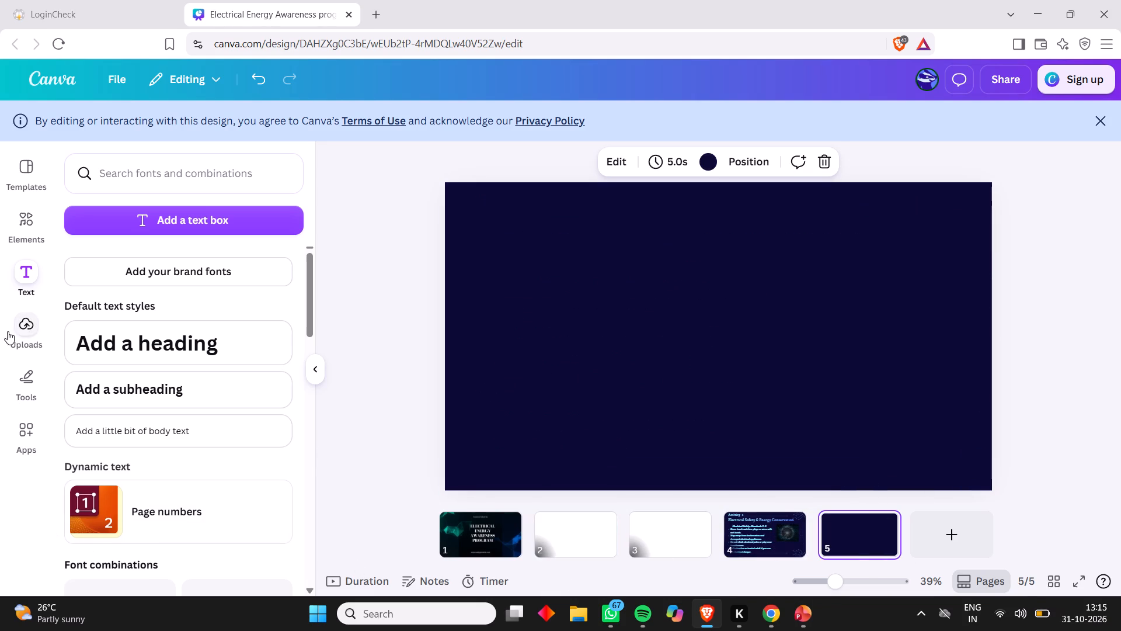
click(34, 190)
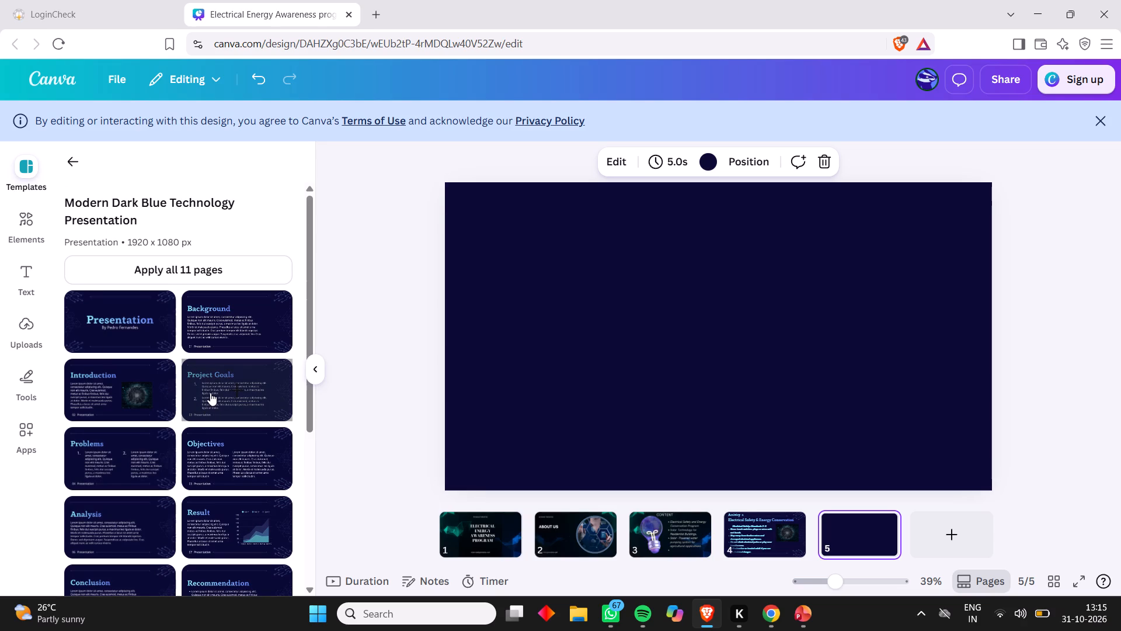
click(210, 393)
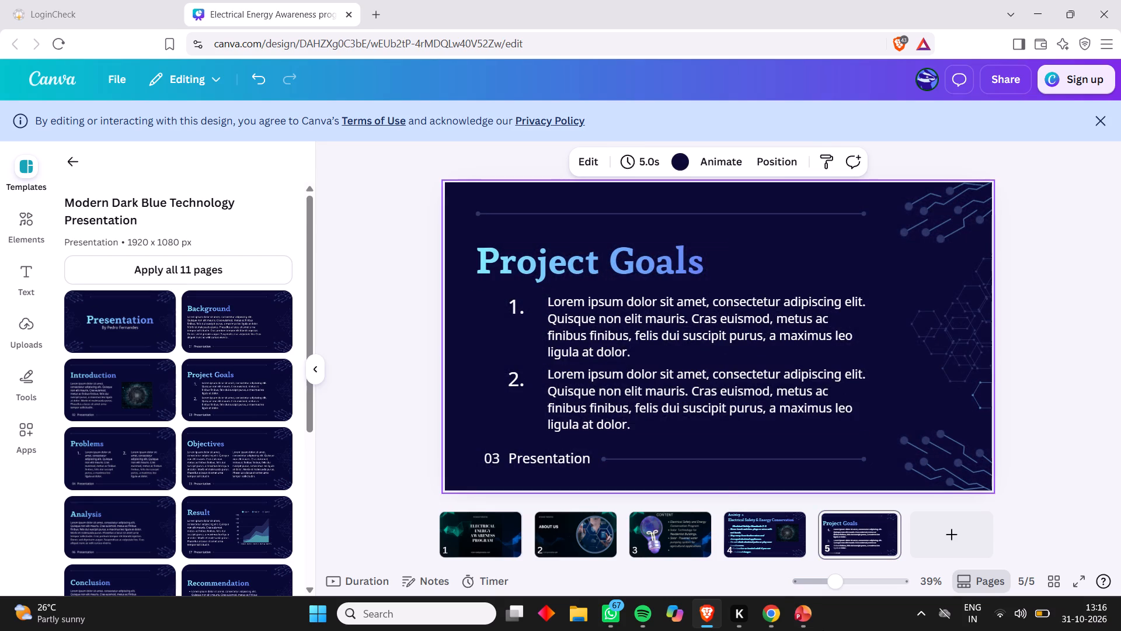
Copy the heading "Energy Conservation: Standards 6–7" from PowerPoint slide 3 over the "Project Goals" title on page 5 in Canva.
click(800, 615)
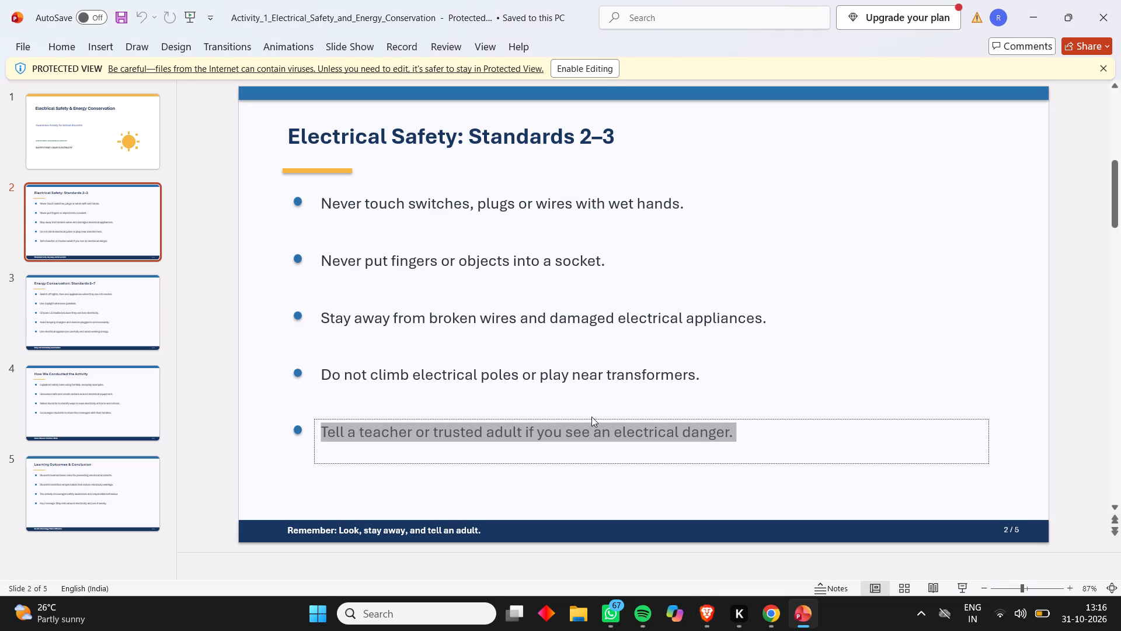
click(109, 317)
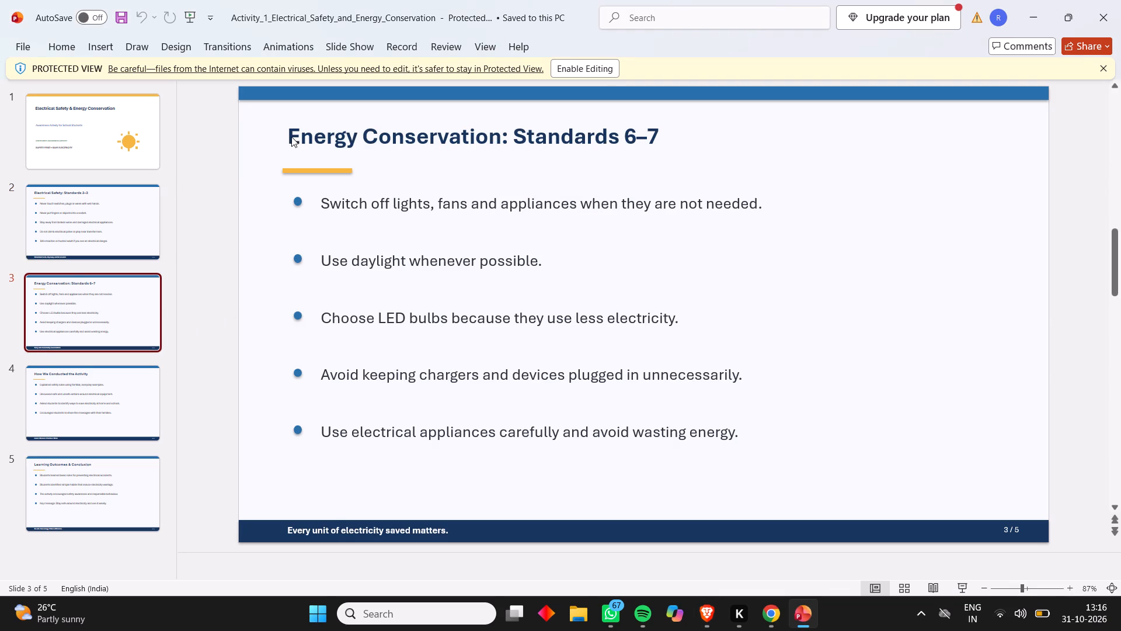
click(309, 135)
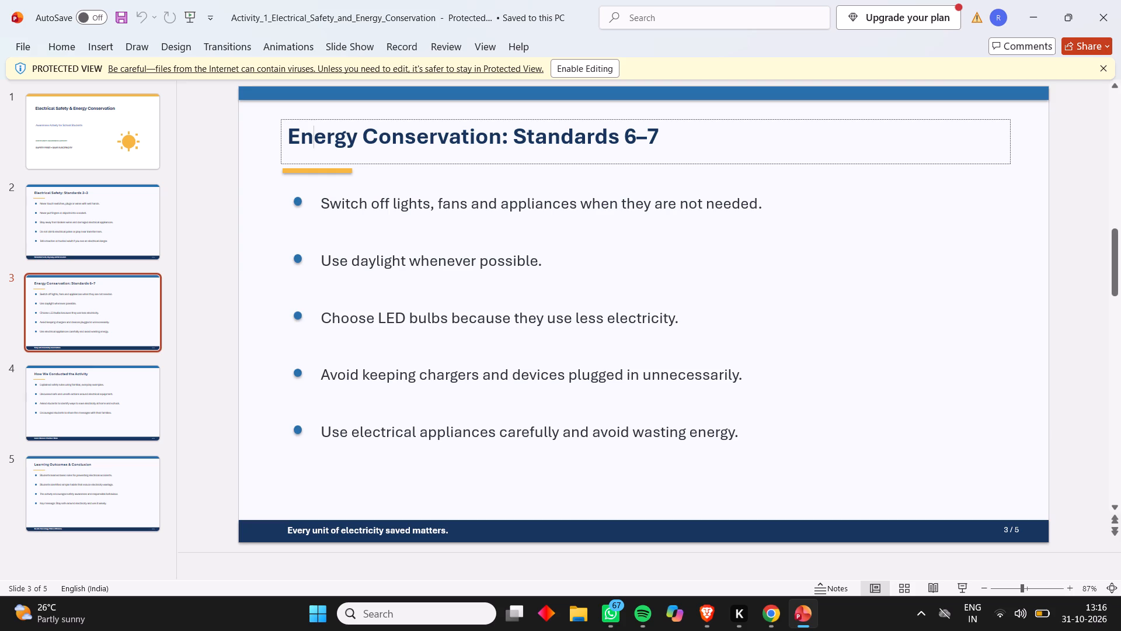
drag(287, 136, 645, 152)
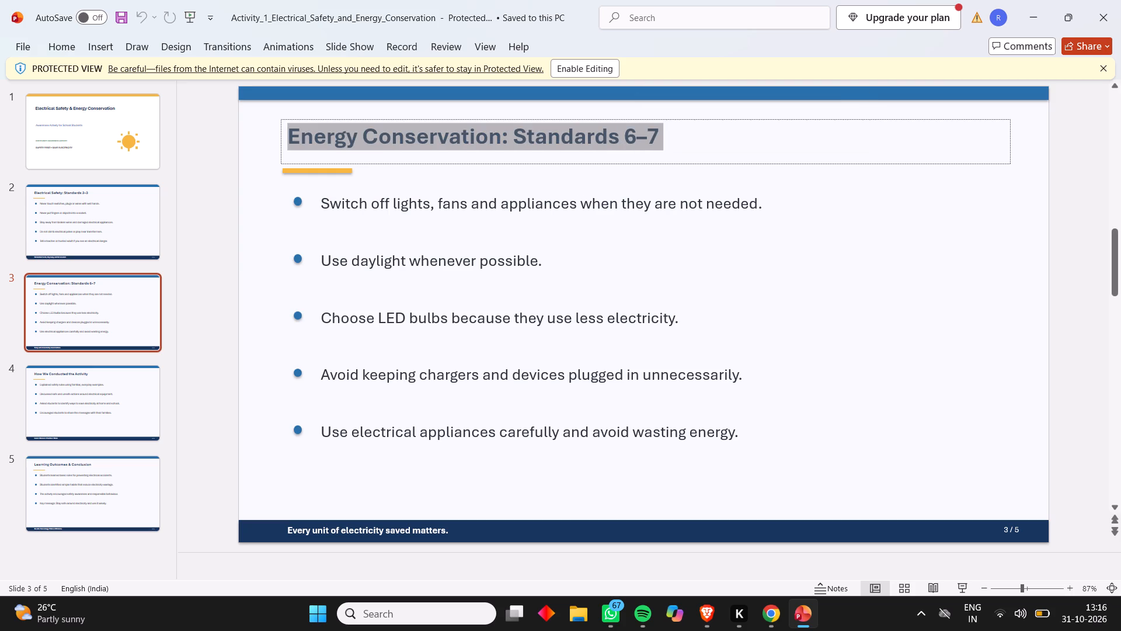
key(ctrl+c)
click(709, 608)
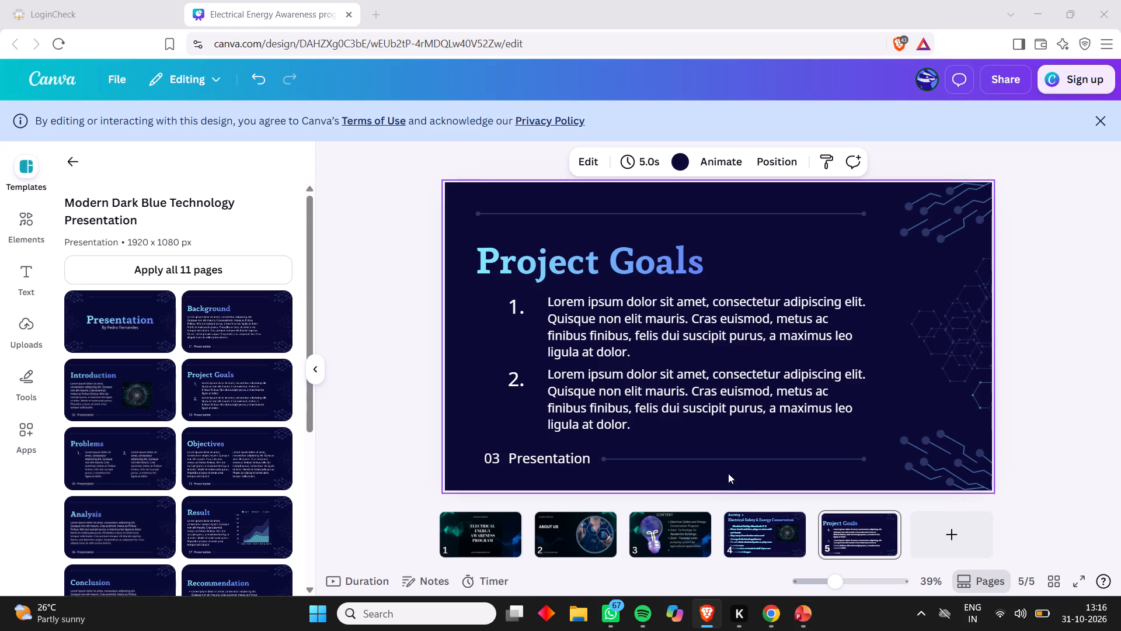
click(580, 259)
click(580, 259)
click(580, 259)
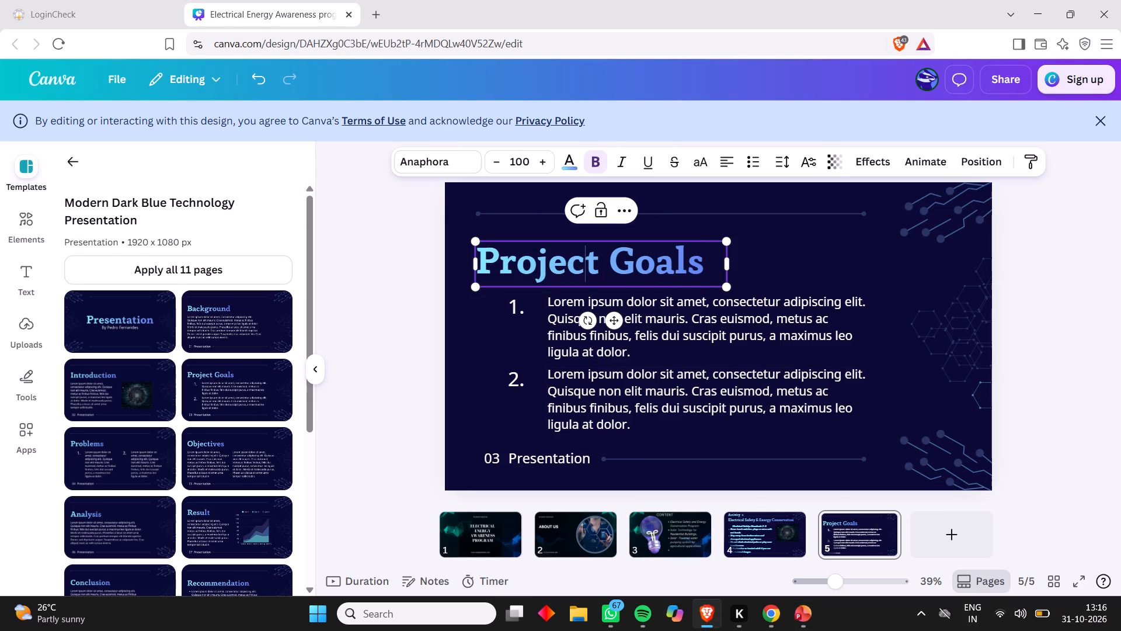
double_click(580, 259)
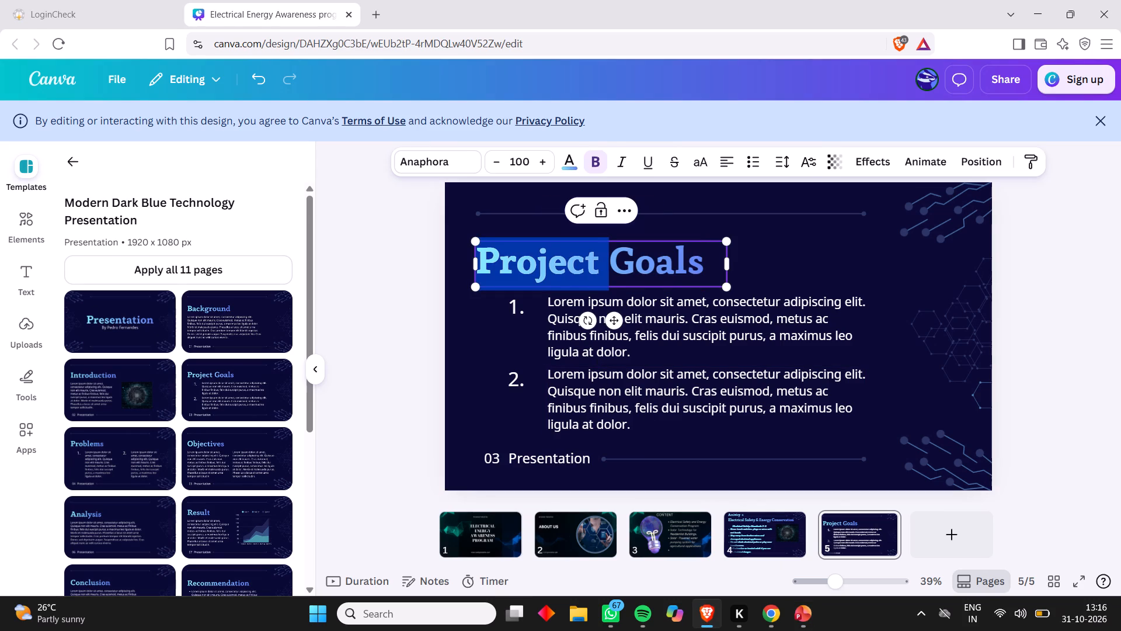
double_click(614, 262)
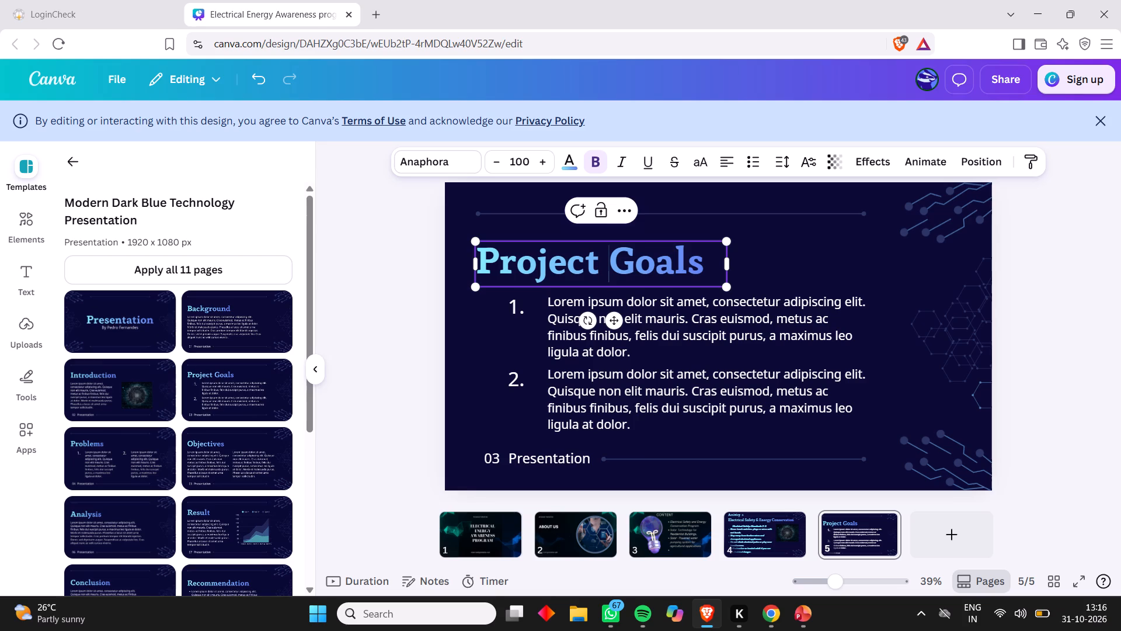
drag(484, 264, 697, 283)
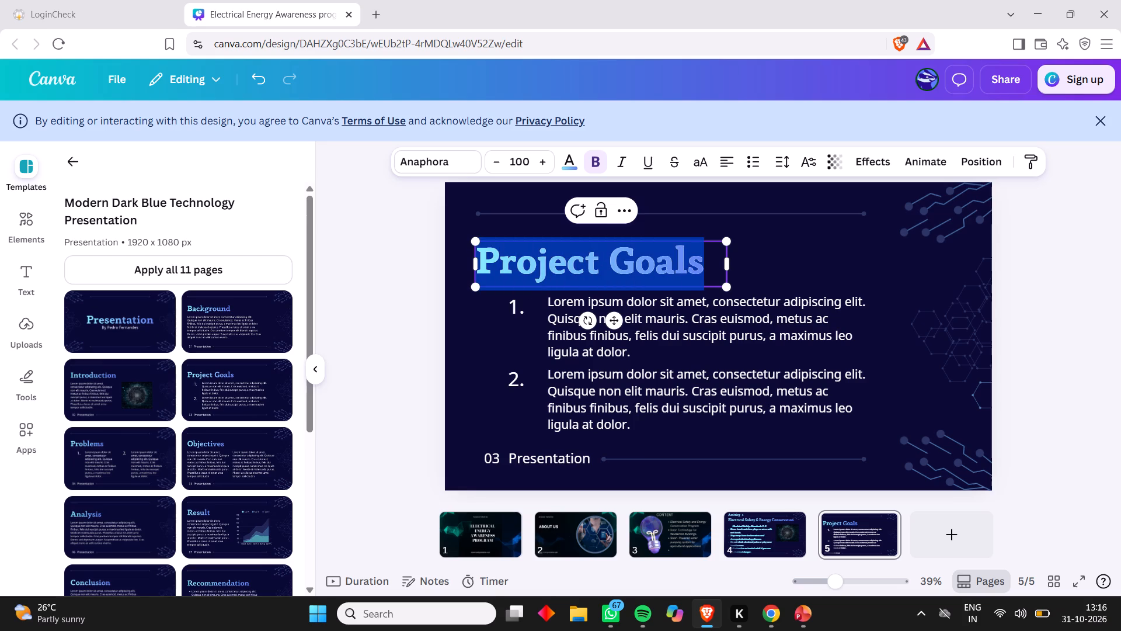
key(ctrl+v)
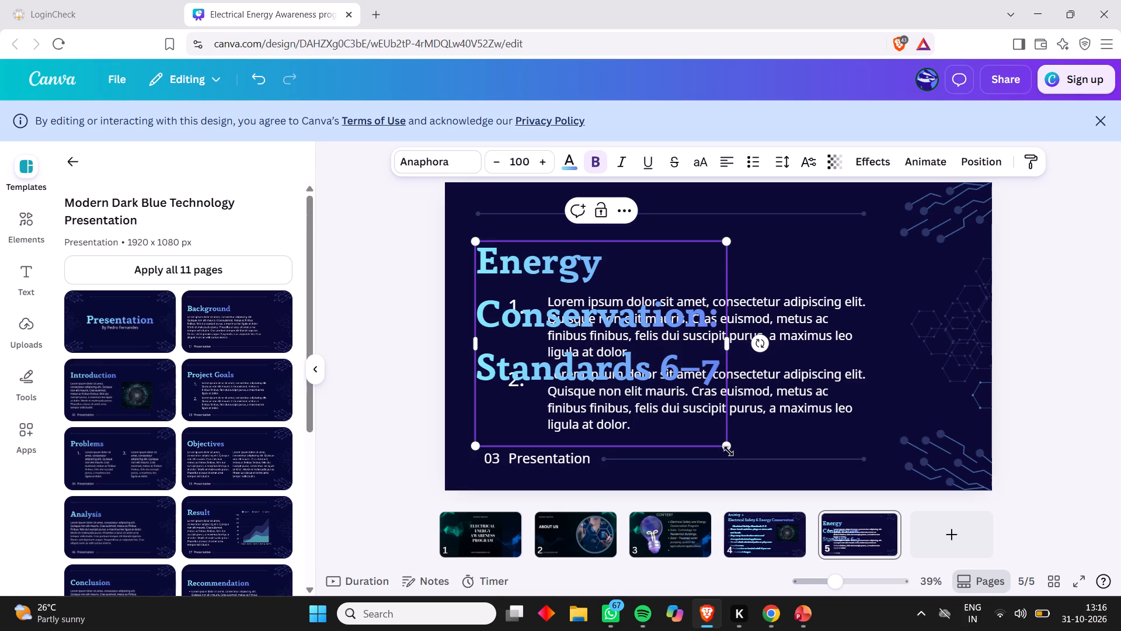
Scale the page 5 heading "Energy Conservation: Standards 6–7" down to font size 32.2 and widen its box to fit on one line.
drag(729, 450, 641, 301)
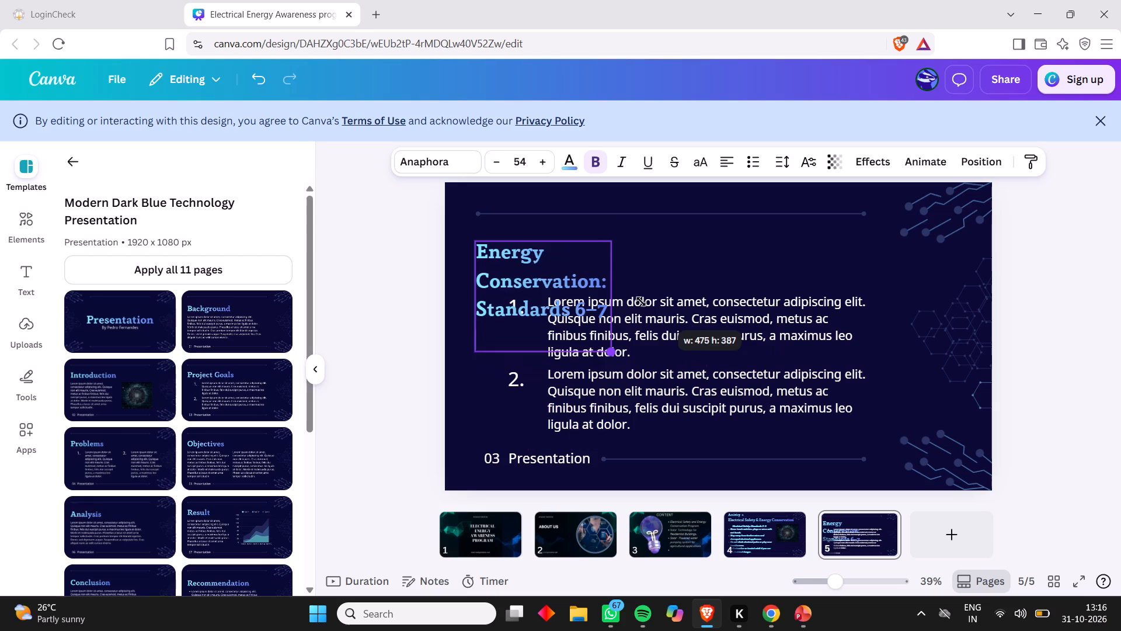
drag(641, 301, 584, 280)
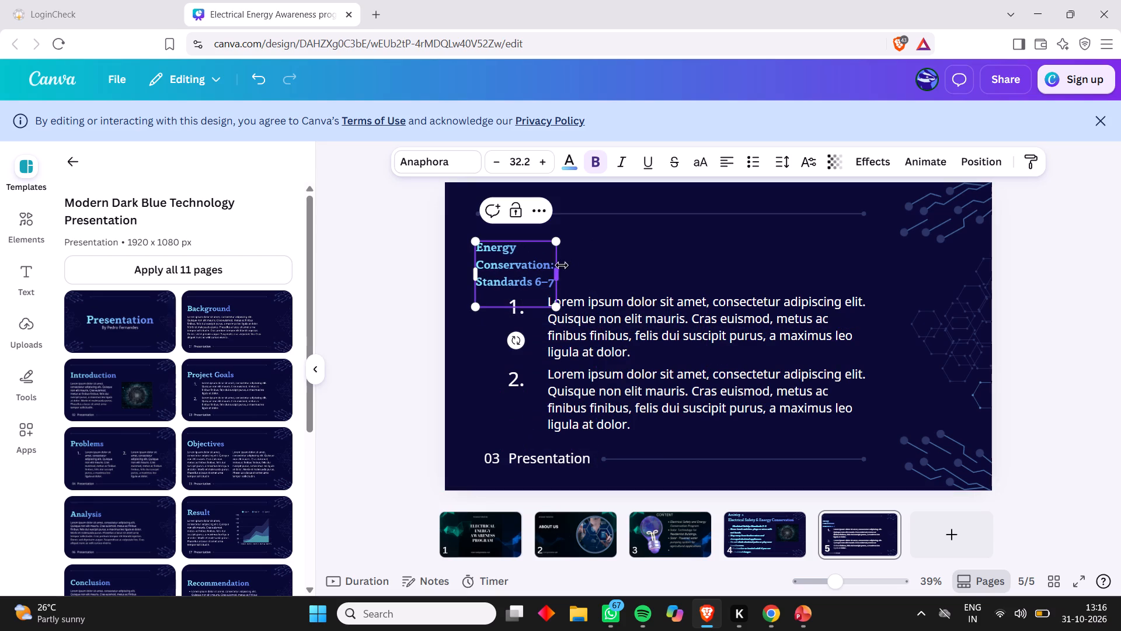
drag(560, 273, 749, 239)
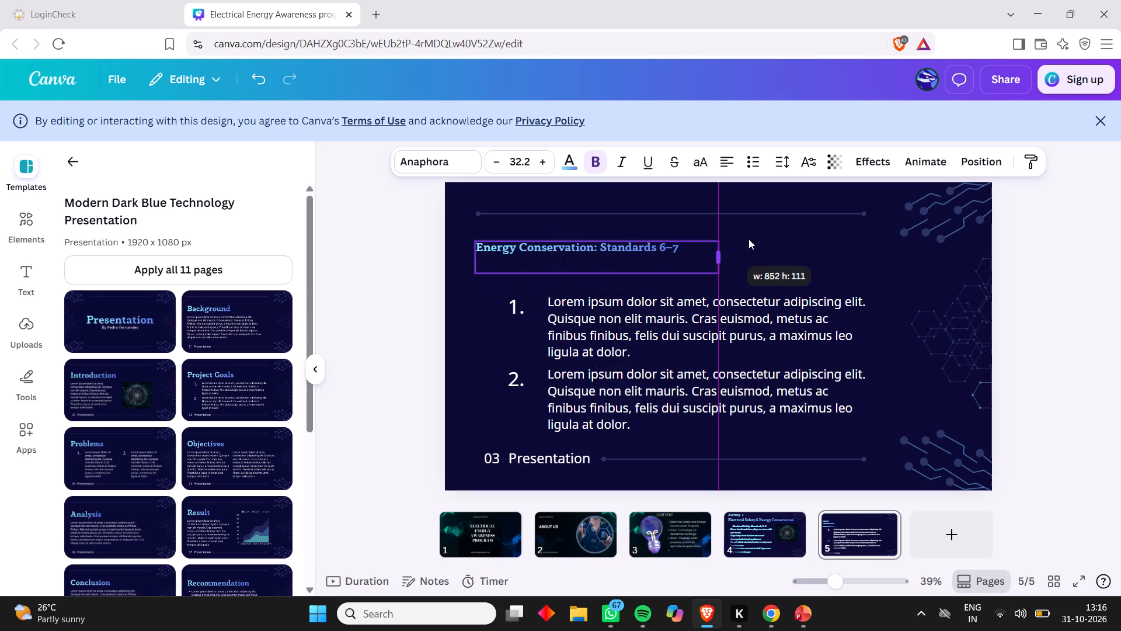
drag(749, 239, 805, 244)
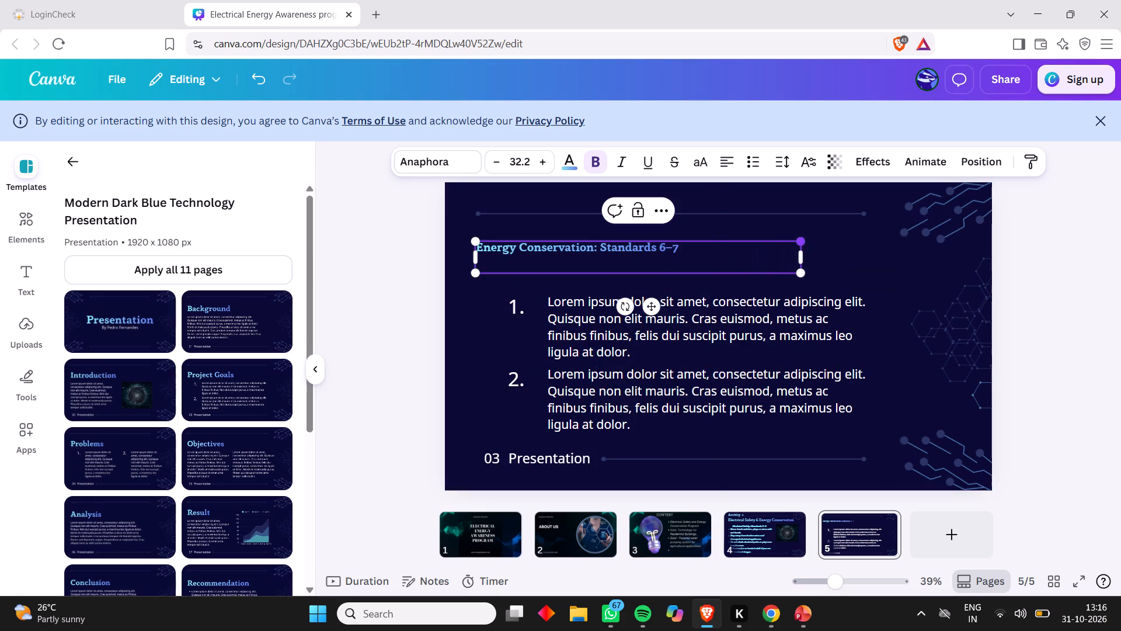
Move the page 5 heading up, closer to the divider line at the top of the page.
drag(639, 238, 639, 230)
drag(639, 230, 640, 226)
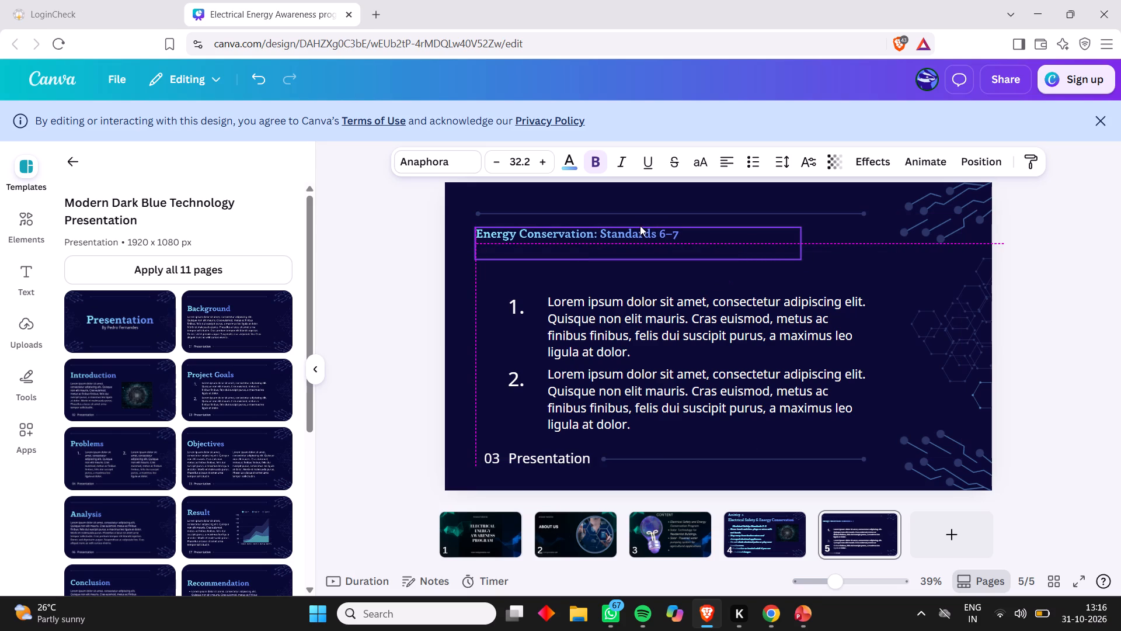
drag(640, 226, 640, 221)
drag(640, 221, 640, 222)
click(495, 236)
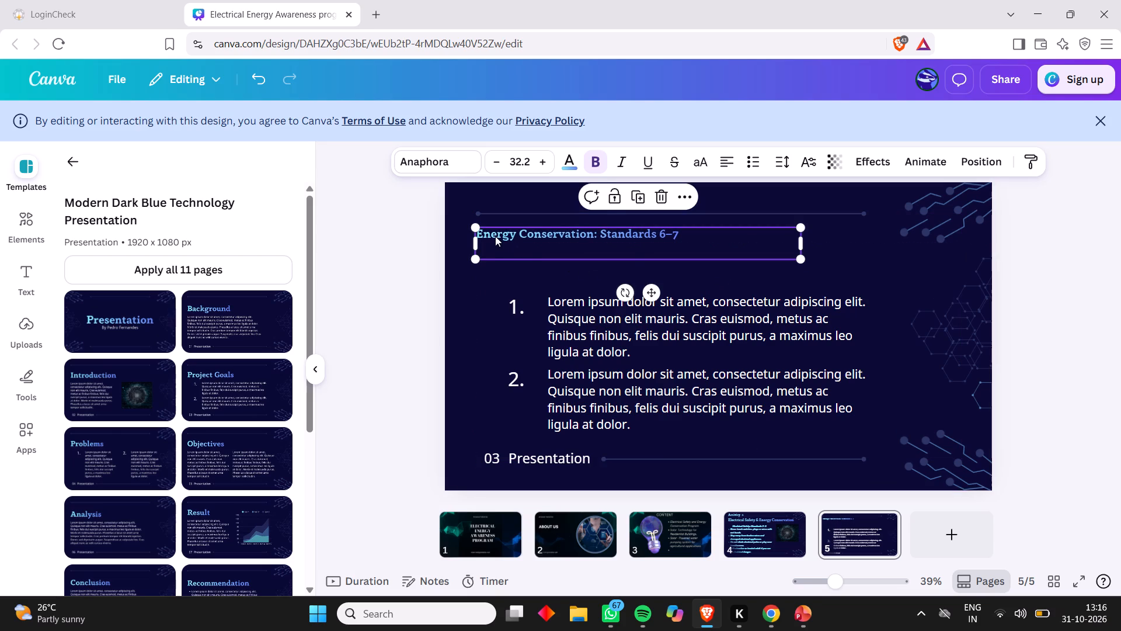
drag(480, 232, 533, 233)
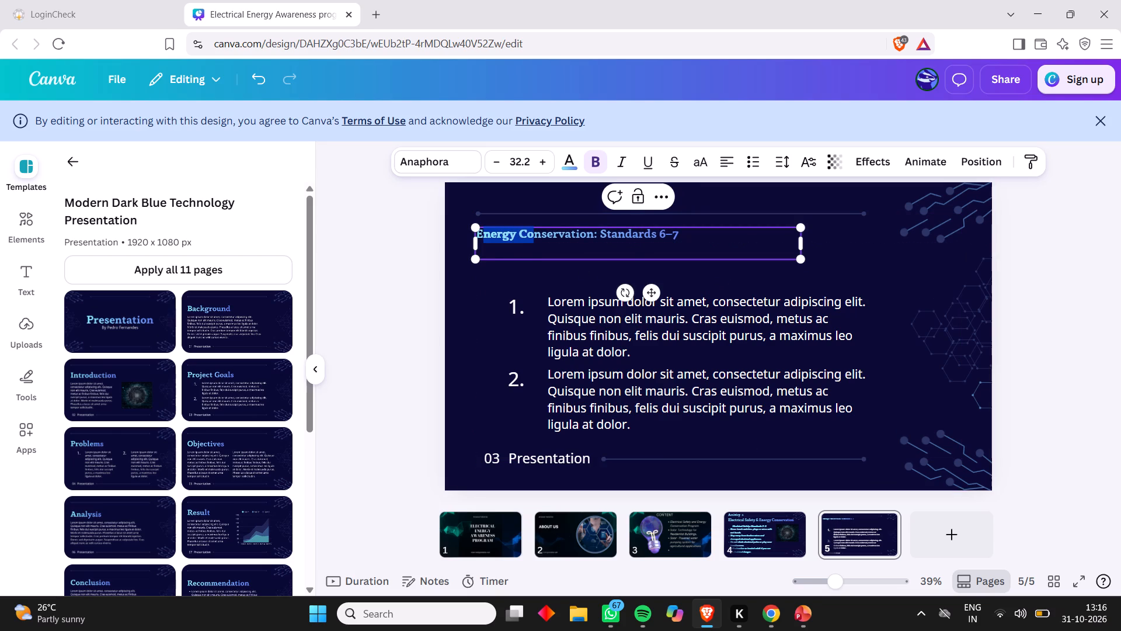
drag(533, 233, 532, 234)
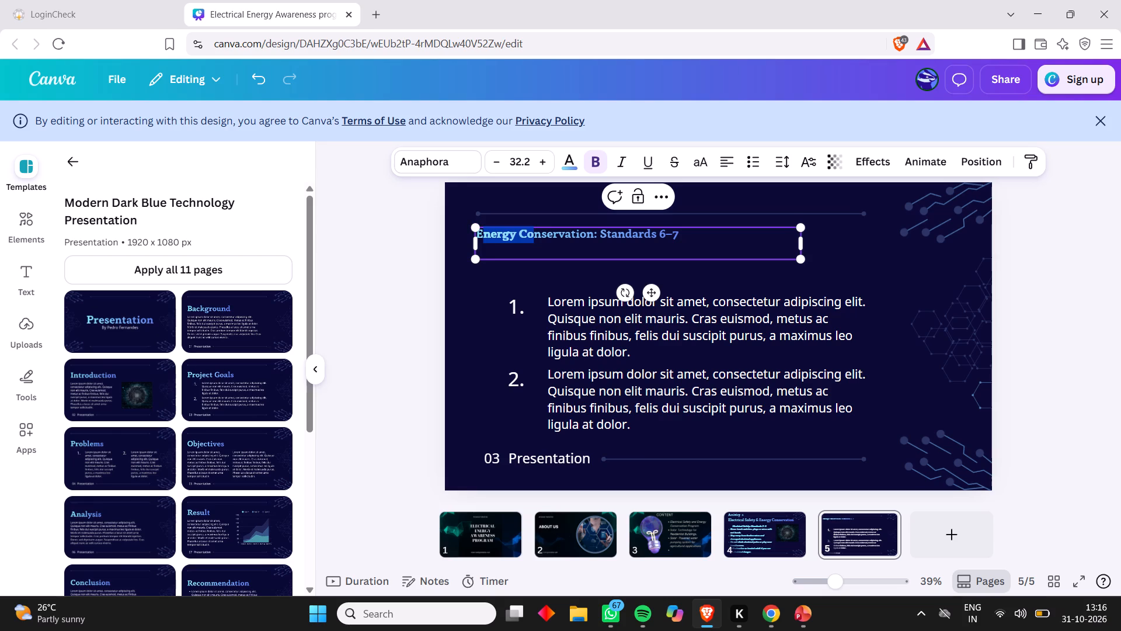
click(479, 234)
drag(479, 234, 652, 233)
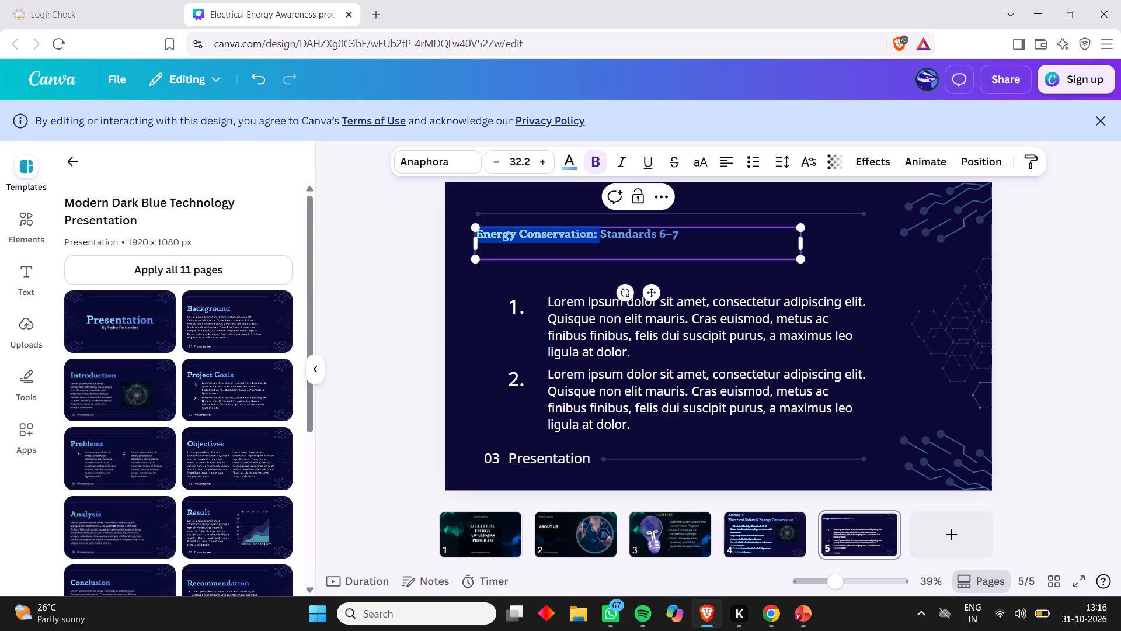
drag(652, 233, 687, 235)
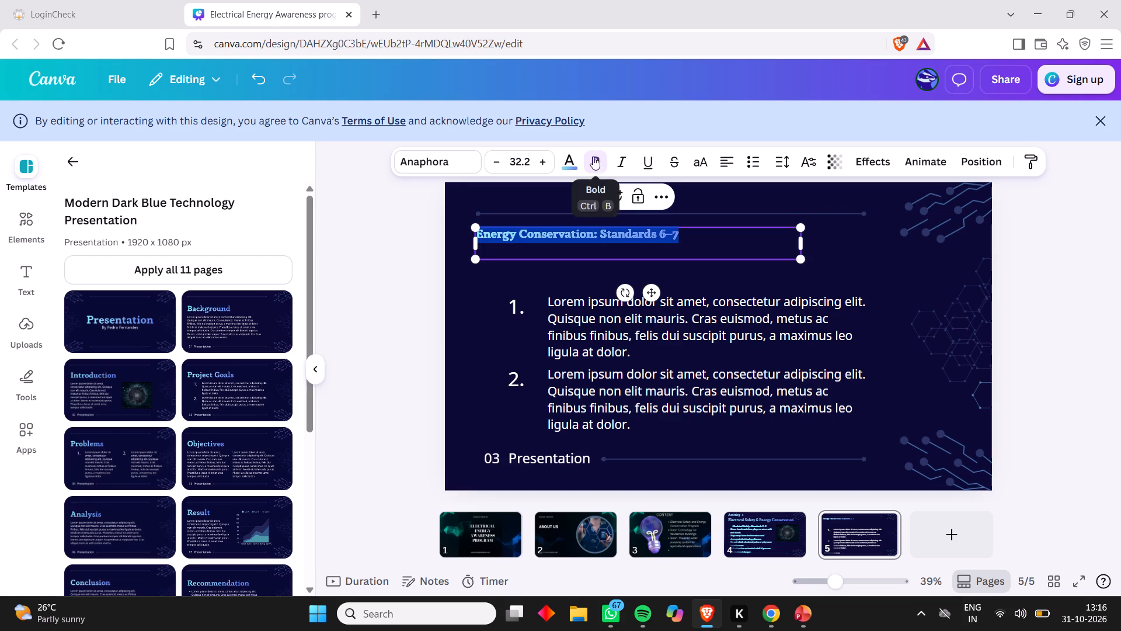
click(598, 161)
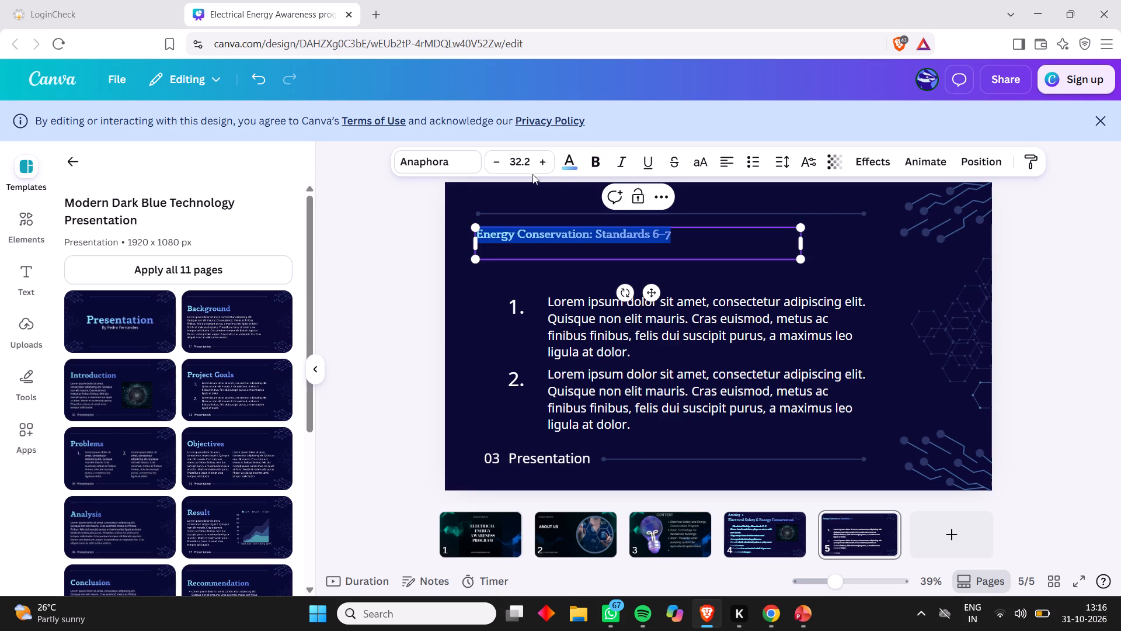
triple_click(546, 162)
triple_click(546, 162)
triple_click(546, 162)
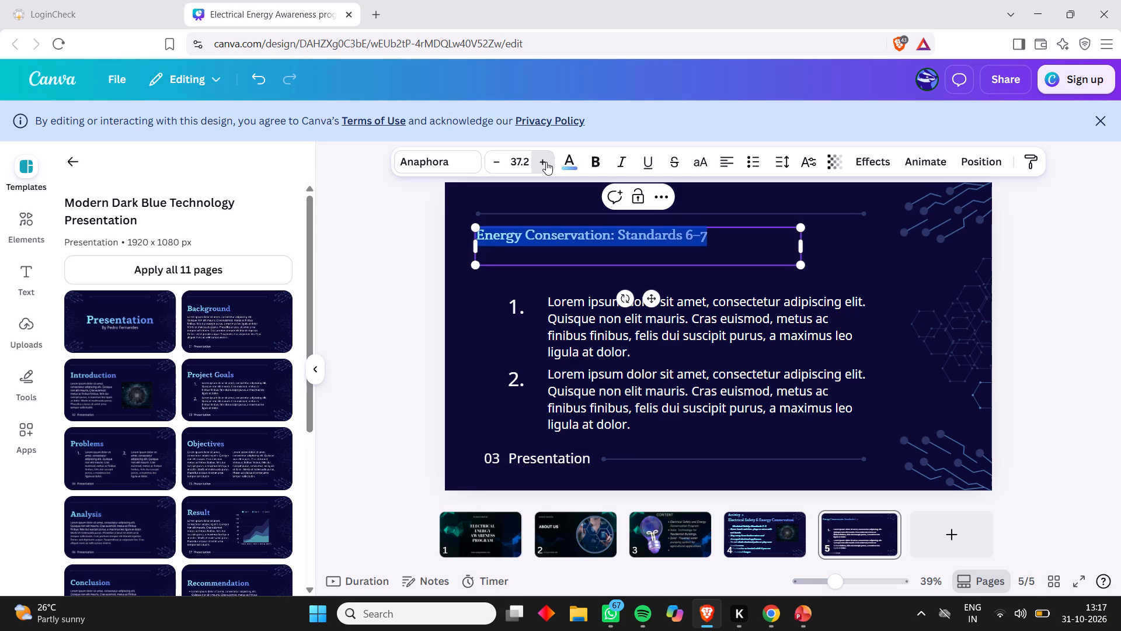
triple_click(546, 162)
triple_click(546, 162)
triple_click(546, 162)
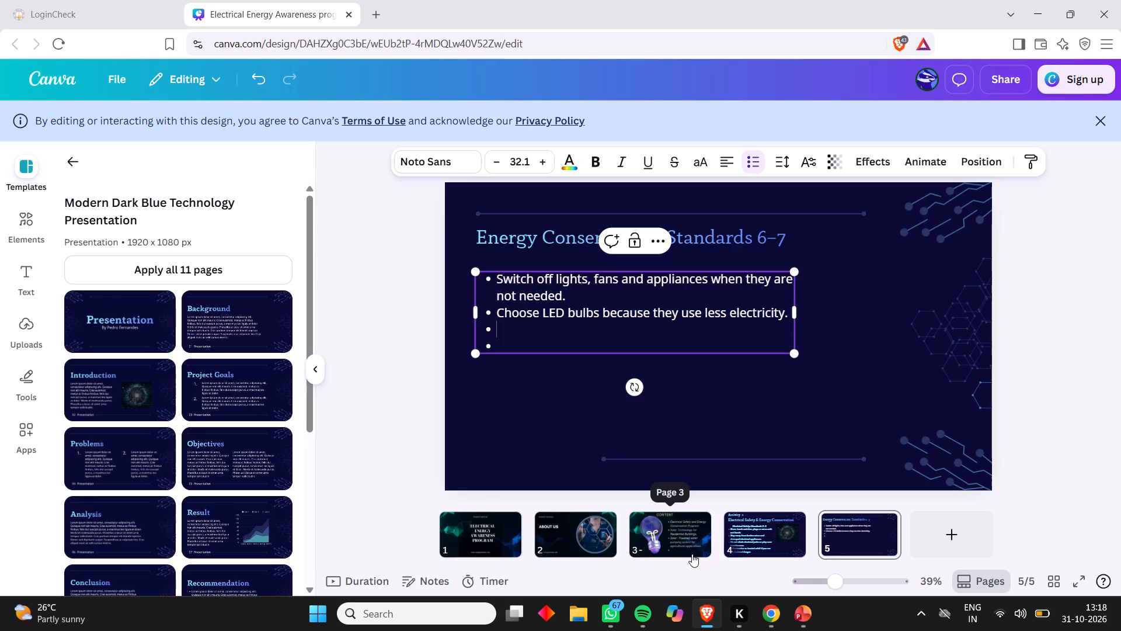
click(803, 620)
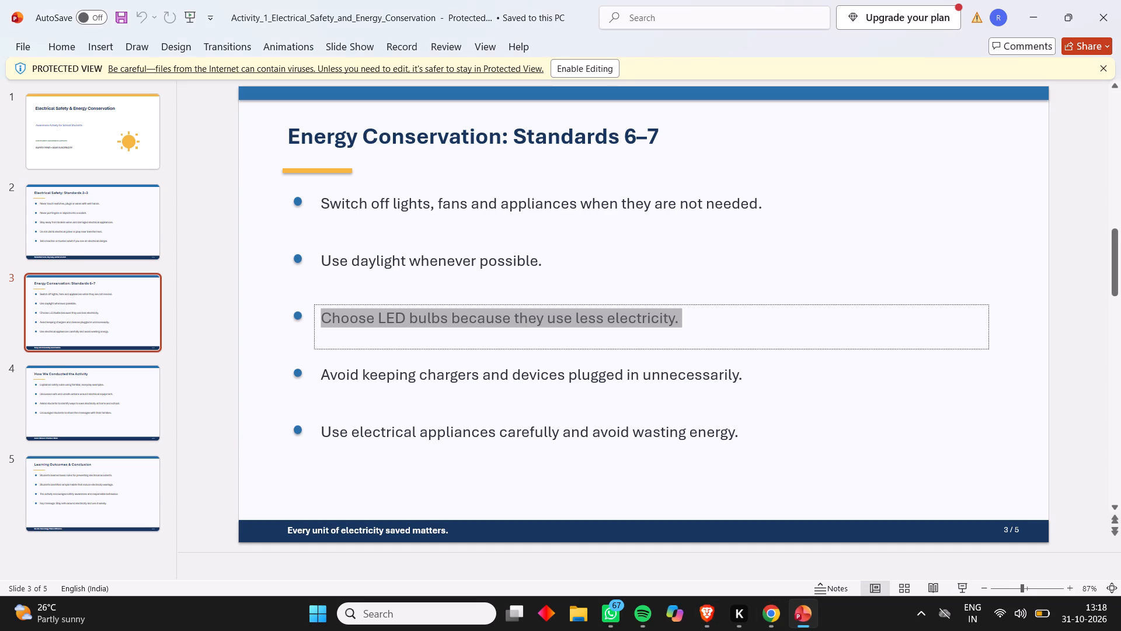
drag(328, 379, 402, 382)
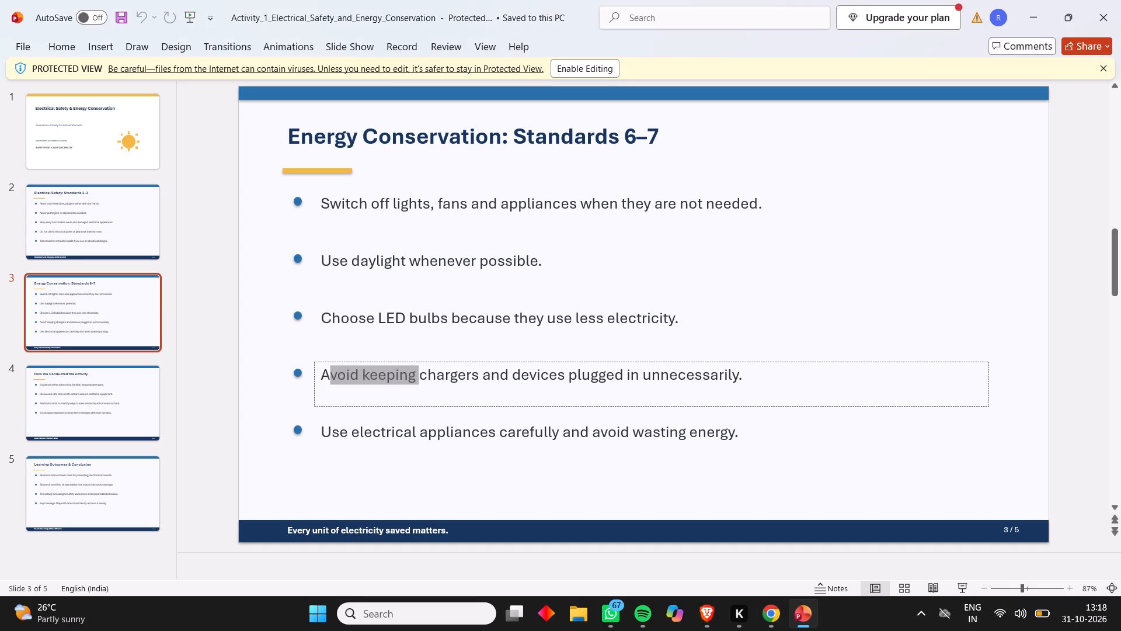
drag(402, 382, 401, 383)
click(319, 373)
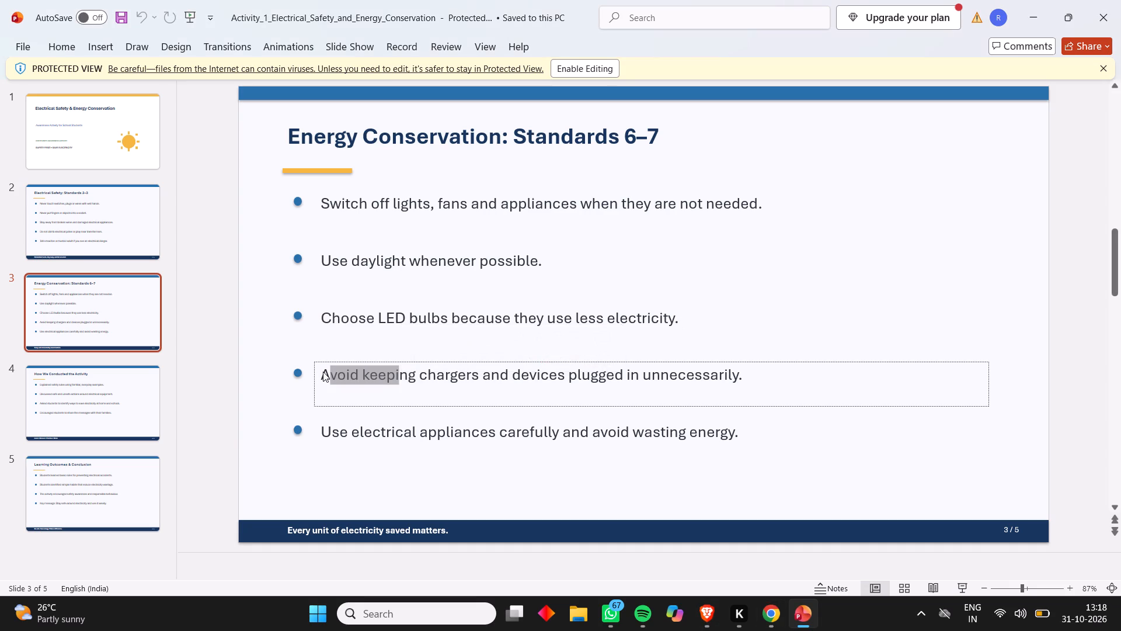
click(323, 372)
drag(323, 372, 633, 391)
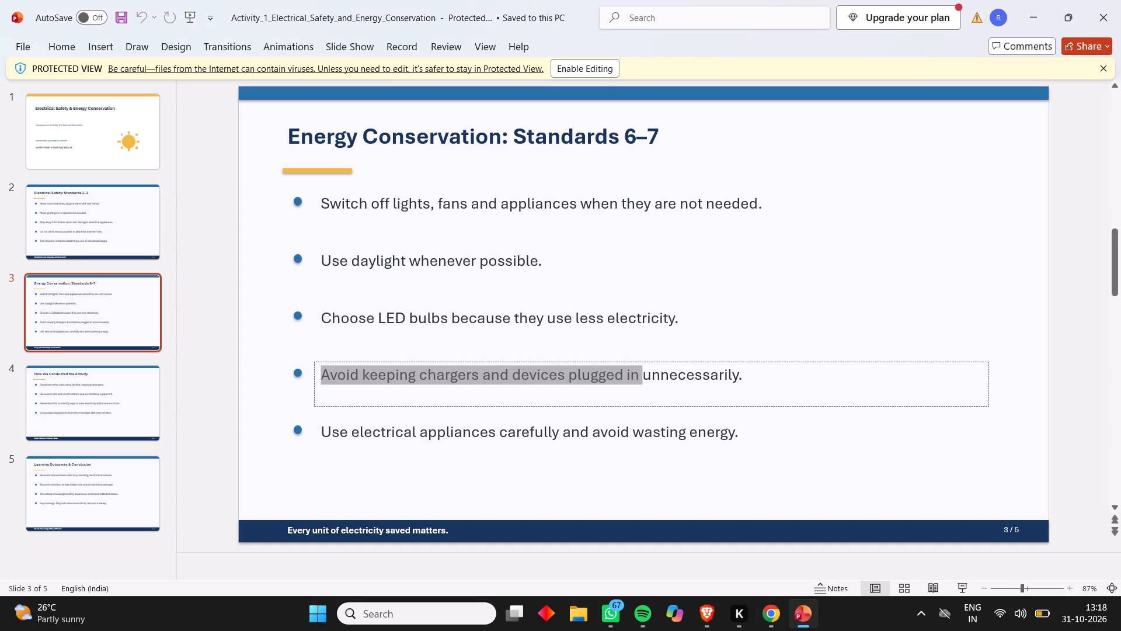
drag(633, 391, 782, 370)
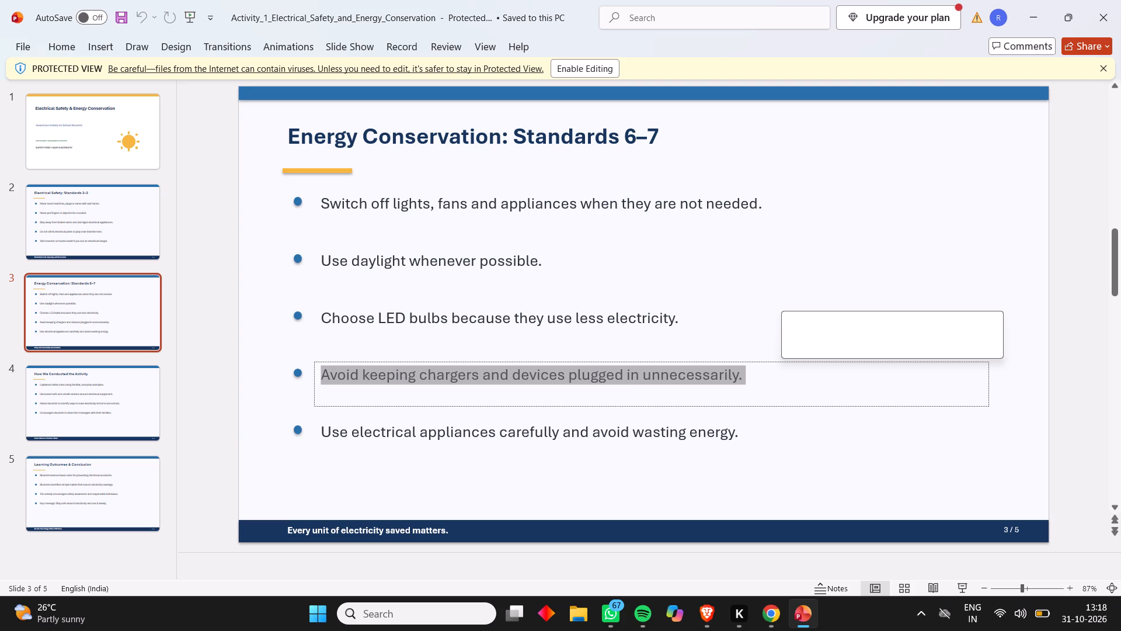
key(ctrl+c)
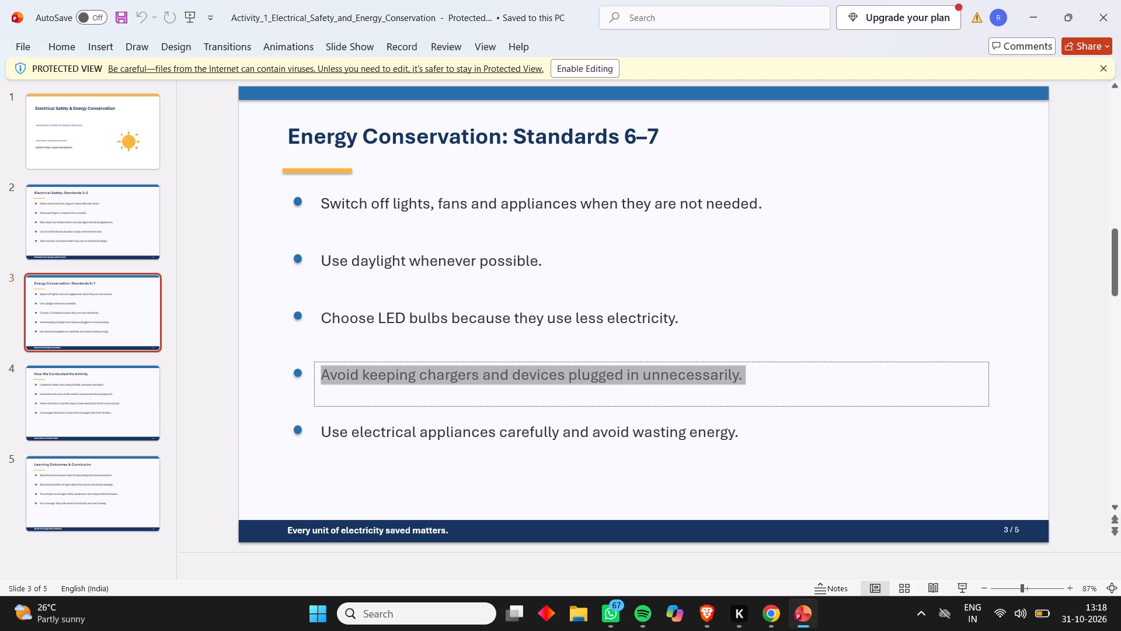
click(700, 618)
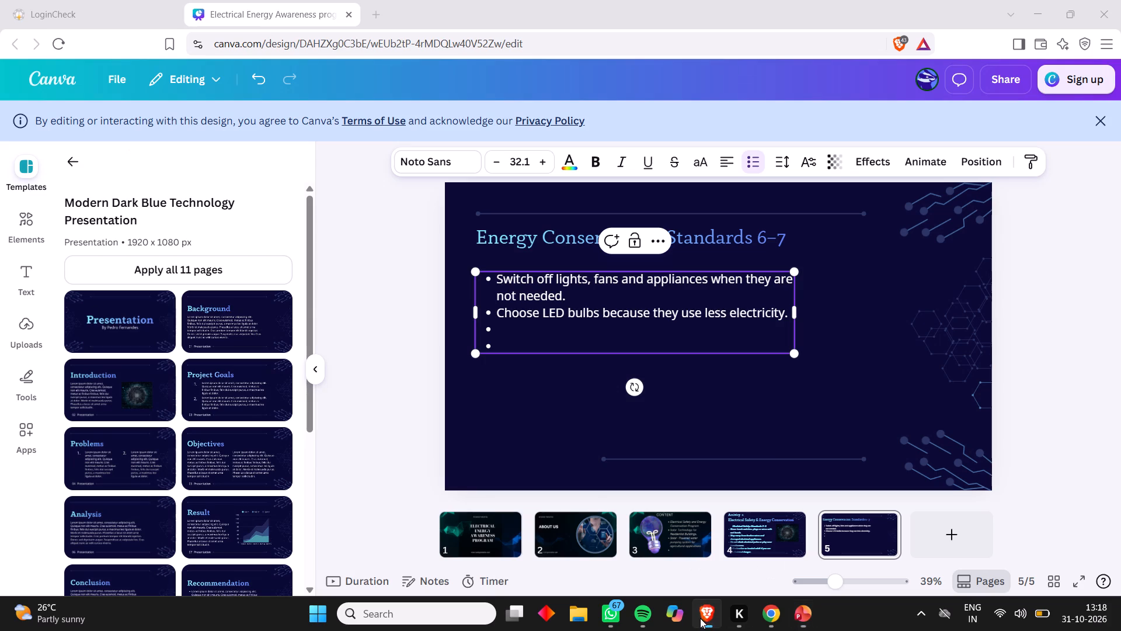
click(518, 325)
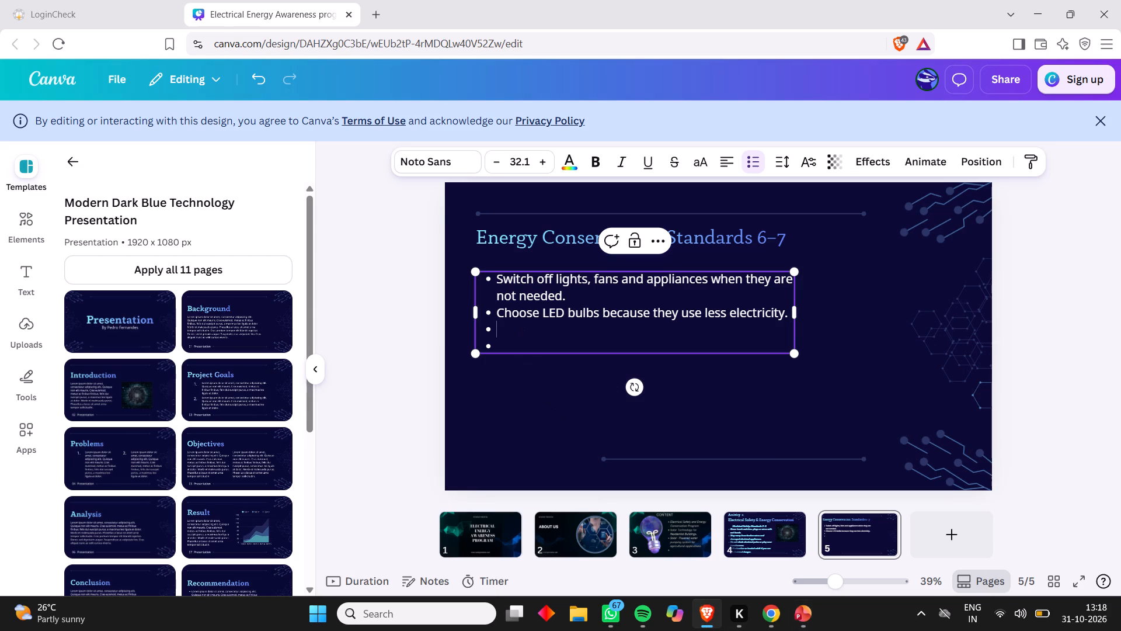
key(ctrl+v)
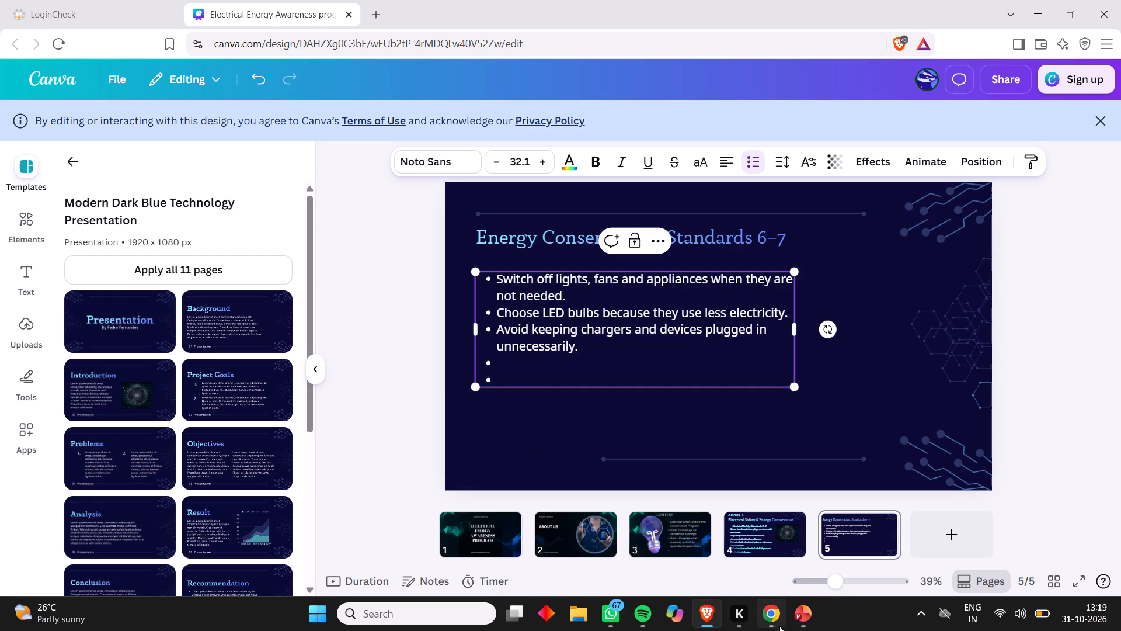
Copy "Use electrical appliances carefully and avoid wasting energy." from PowerPoint slide 3 into the fourth bullet on Canva page 5.
click(801, 621)
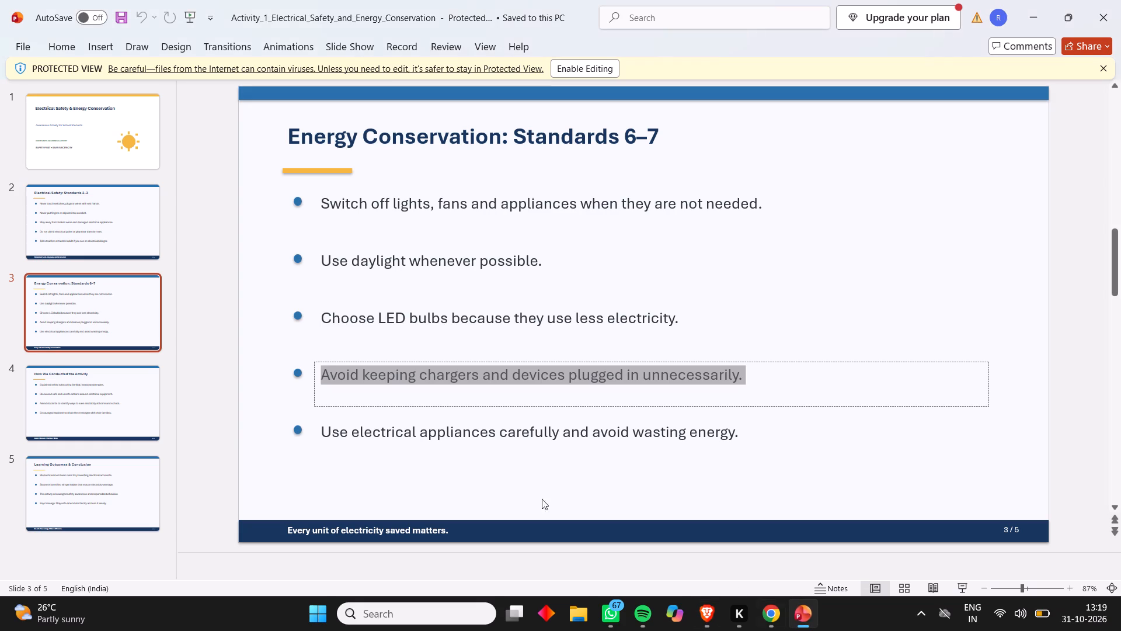
click(344, 425)
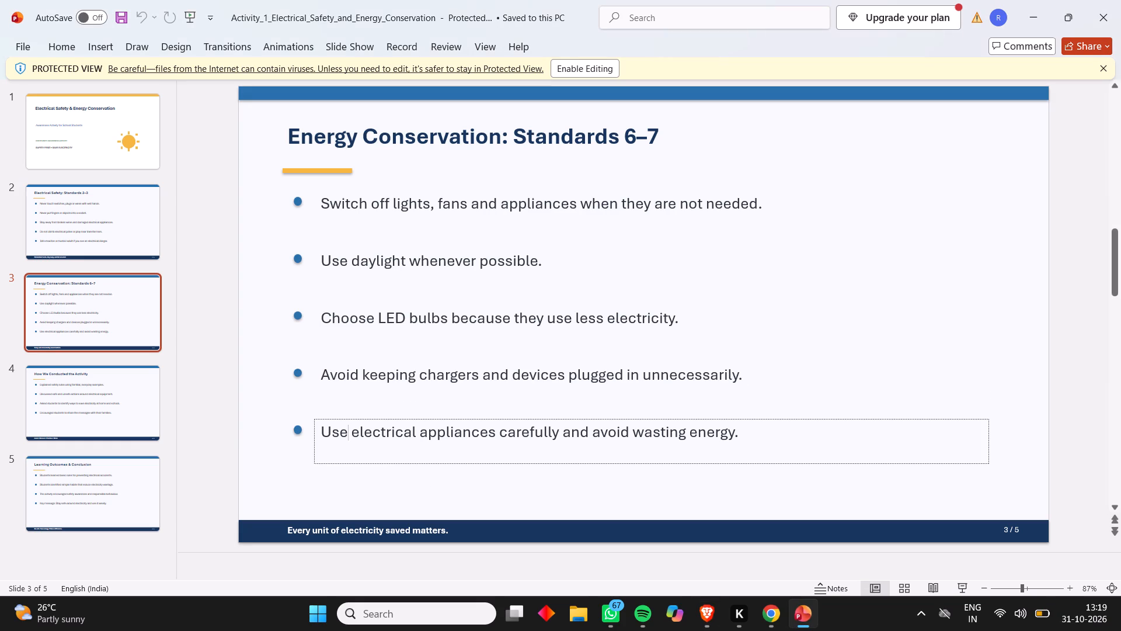
click(318, 430)
click(318, 430)
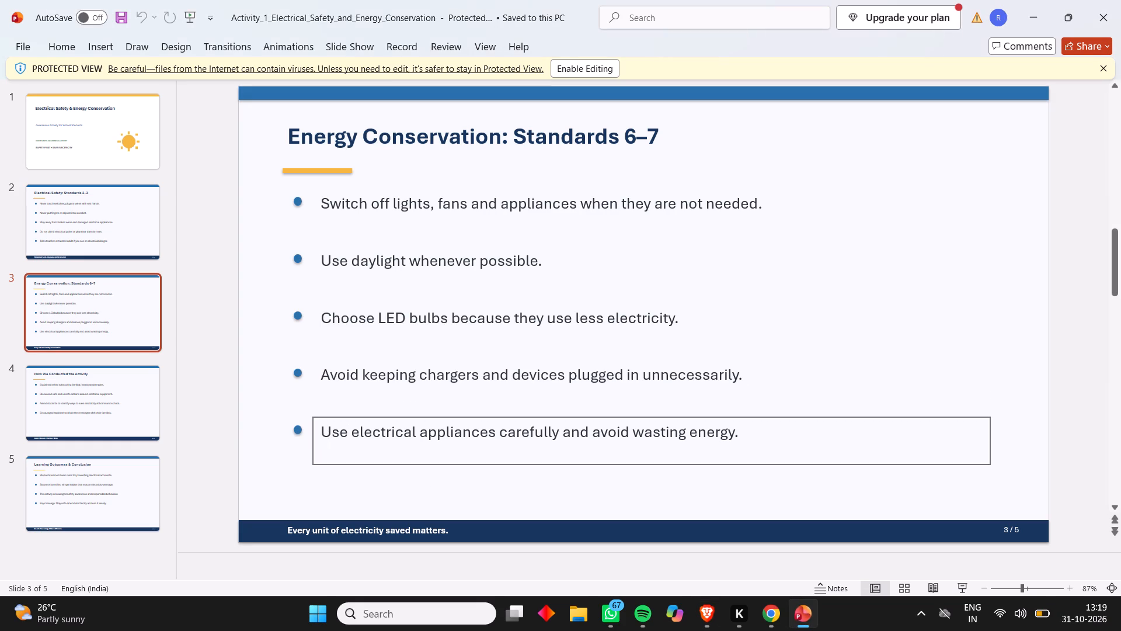
click(321, 431)
drag(321, 431, 732, 462)
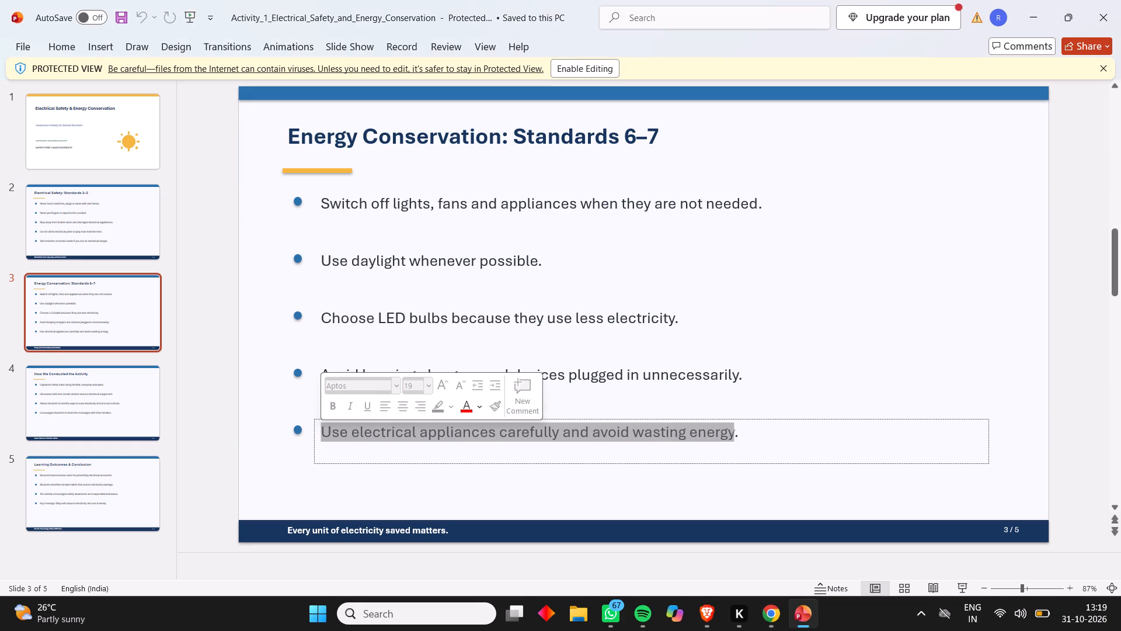
drag(732, 462, 781, 462)
key(ctrl+c)
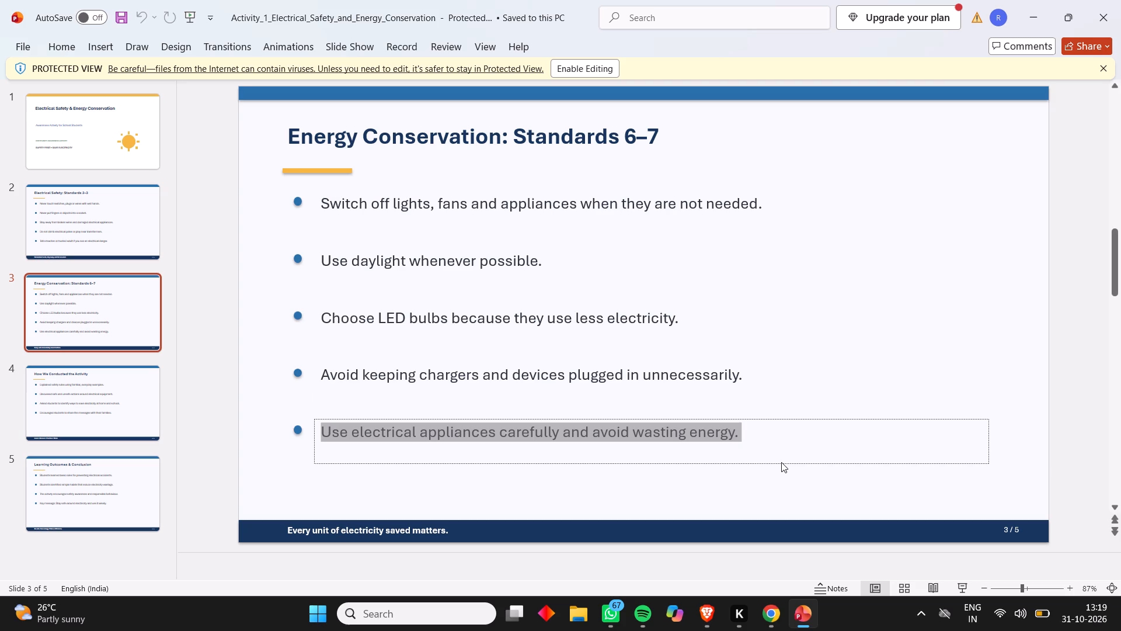
click(706, 619)
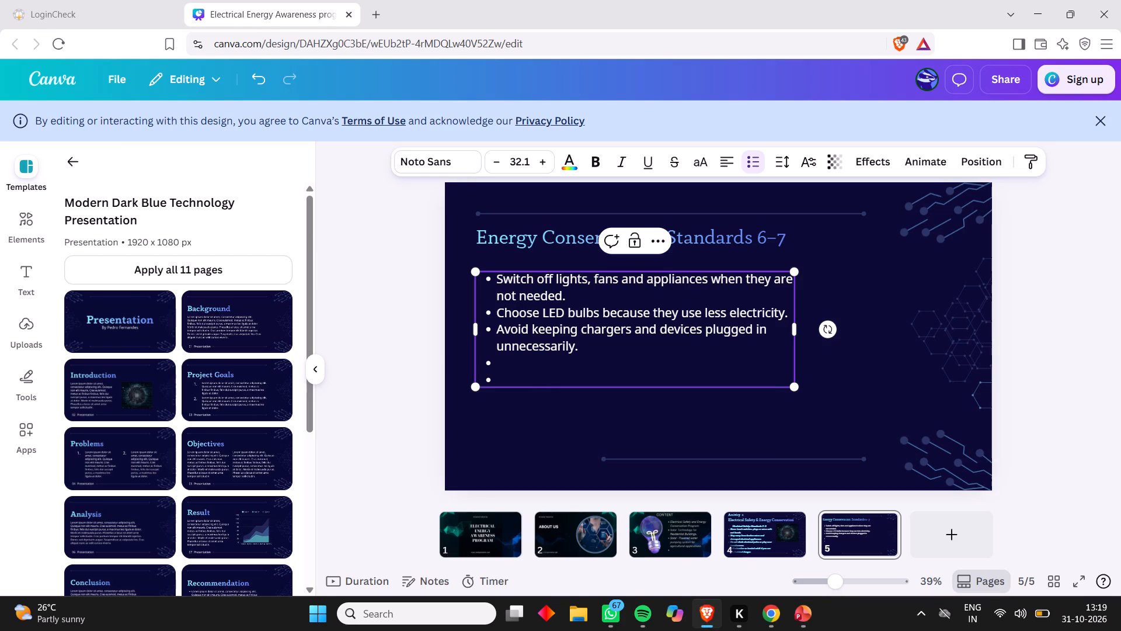
key(ctrl+v)
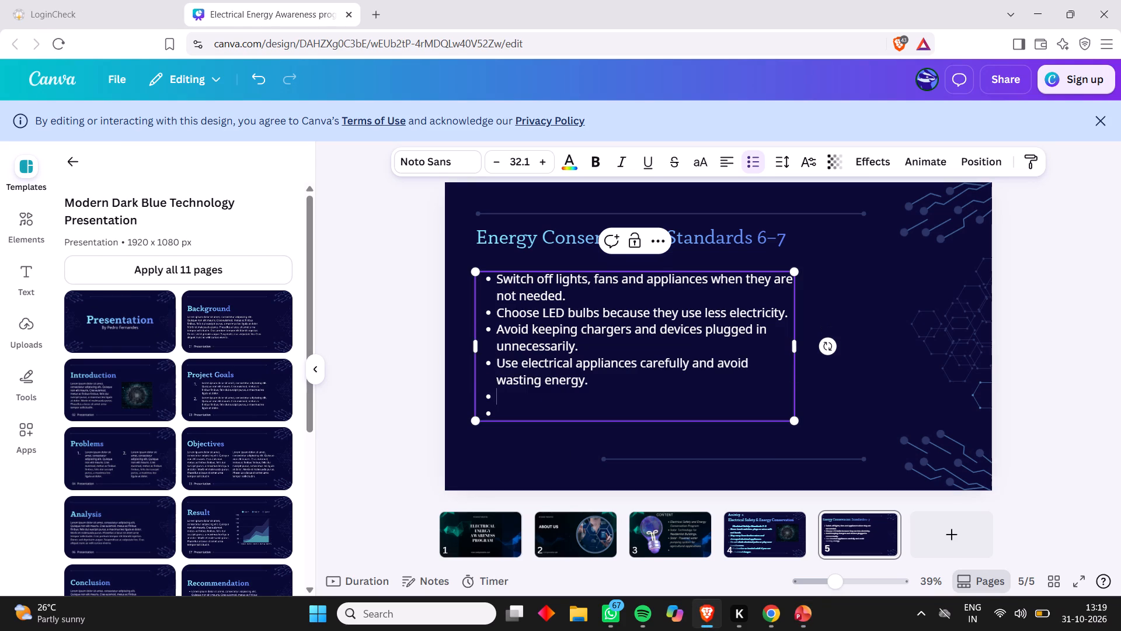
Delete the empty bullet line directly below the bullet about using electrical appliances carefully.
click(499, 395)
key(BackSpace)
key(BackSpace)
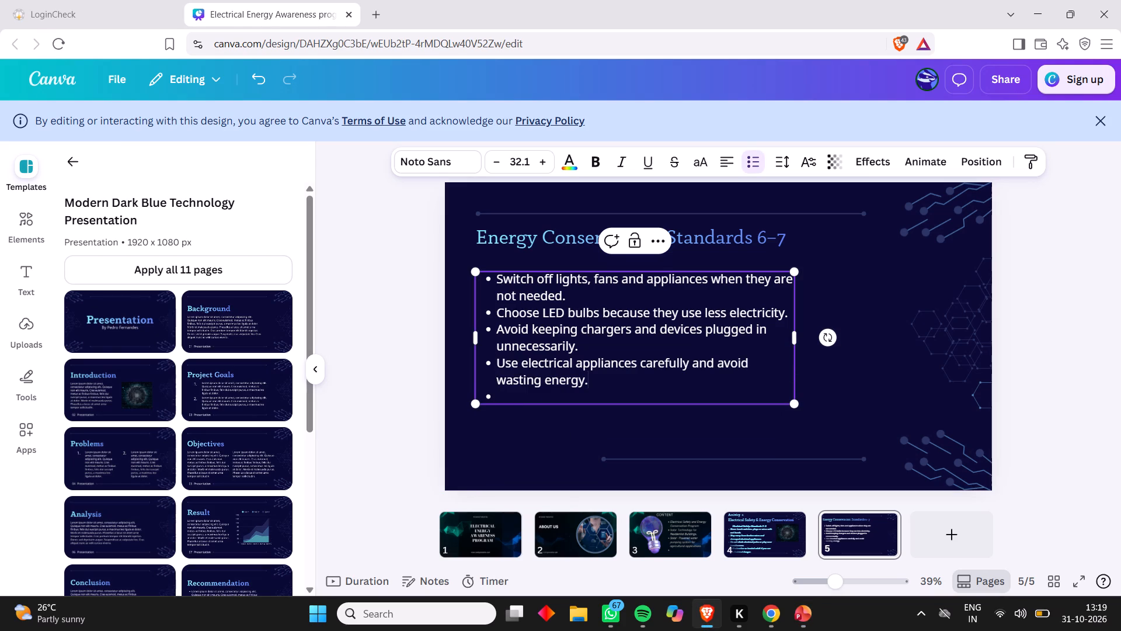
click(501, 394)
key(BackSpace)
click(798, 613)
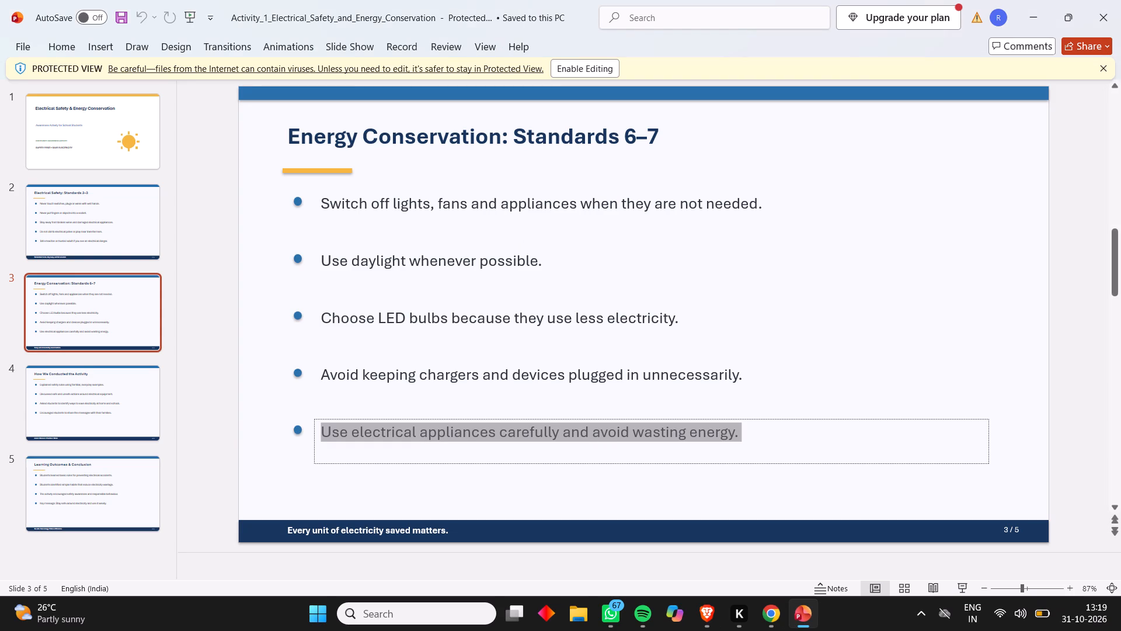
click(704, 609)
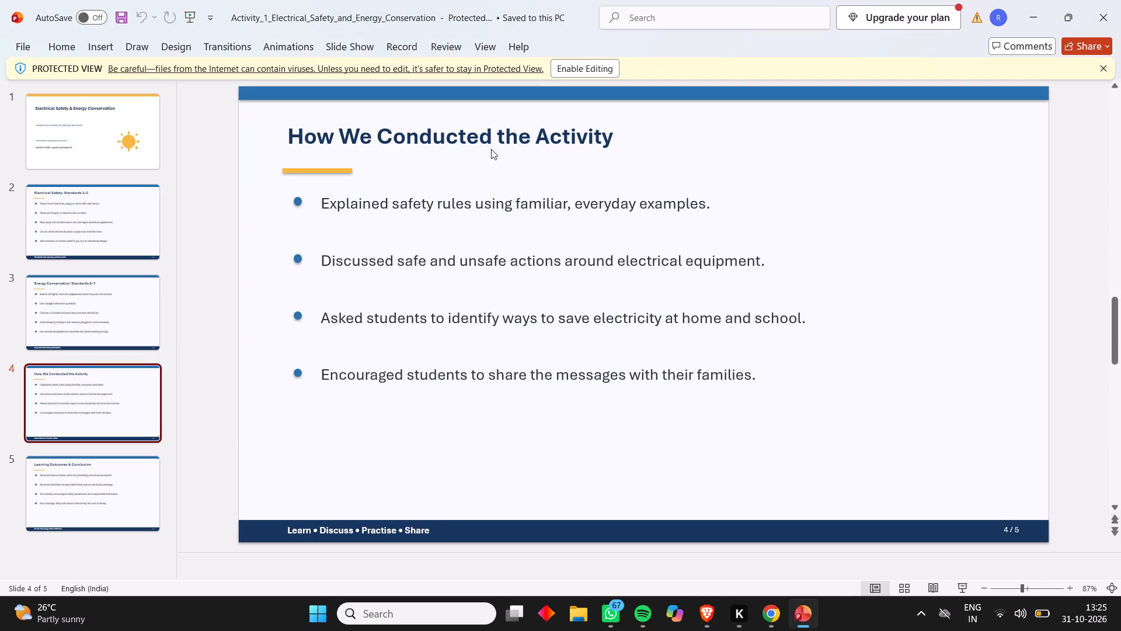
click(147, 474)
scroll(144, 396, down, 4)
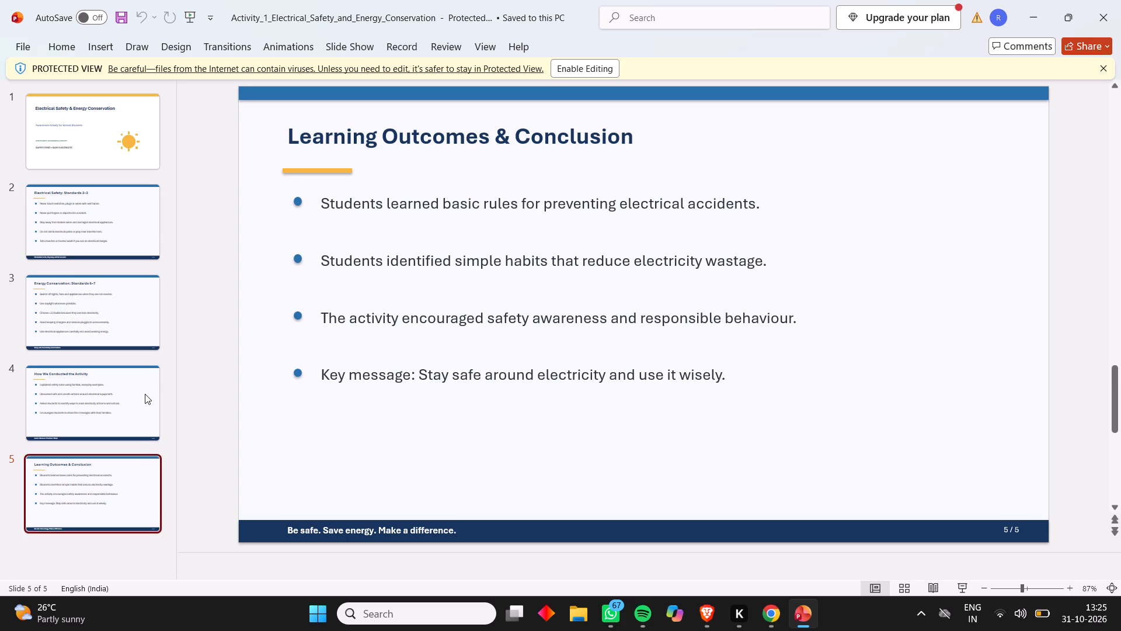
scroll(145, 394, up, 2)
scroll(145, 394, down, 2)
scroll(145, 394, up, 1)
click(114, 210)
click(94, 293)
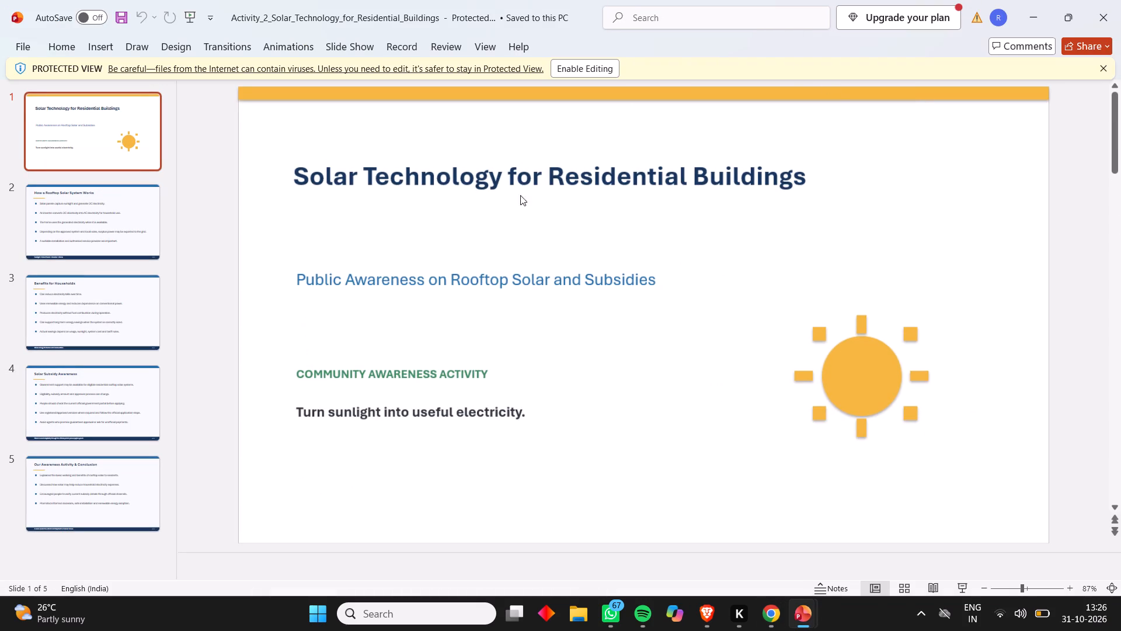
Copy the title "Solar Technology for Residential Buildings" from the first slide of the Activity 2 presentation.
click(486, 181)
click(291, 180)
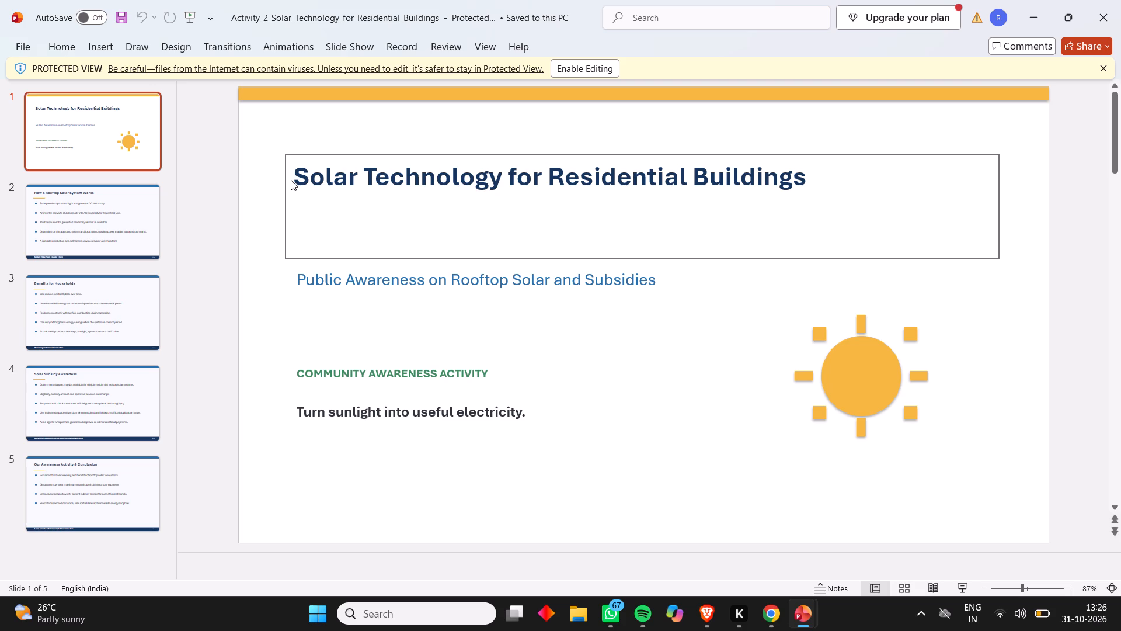
click(294, 177)
drag(294, 177, 523, 186)
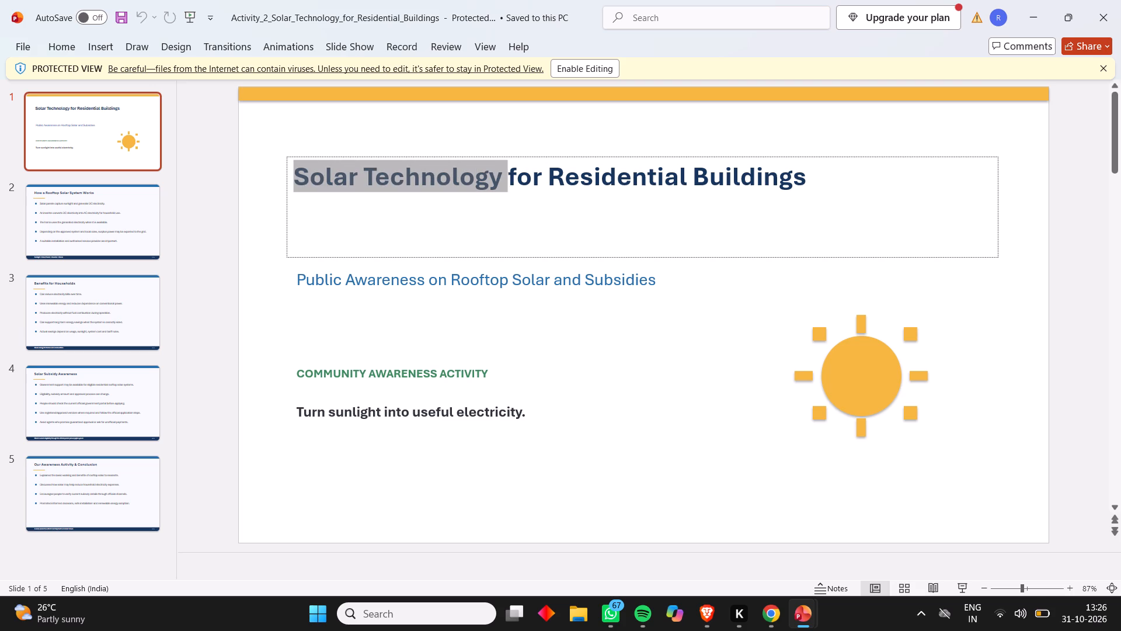
drag(523, 186, 784, 186)
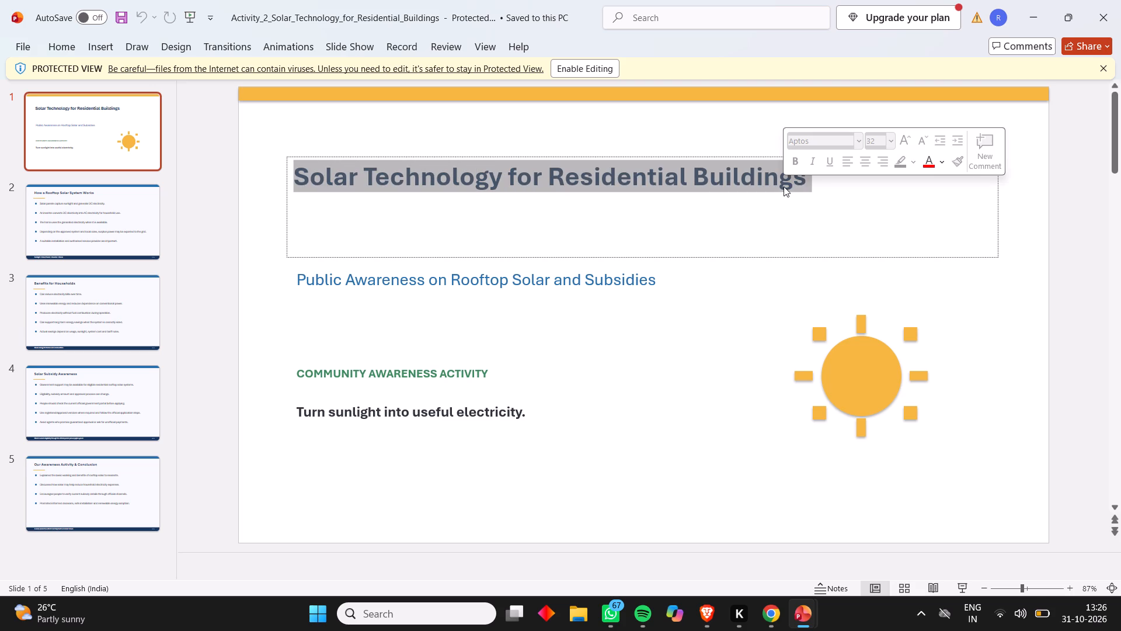
key(ctrl+c)
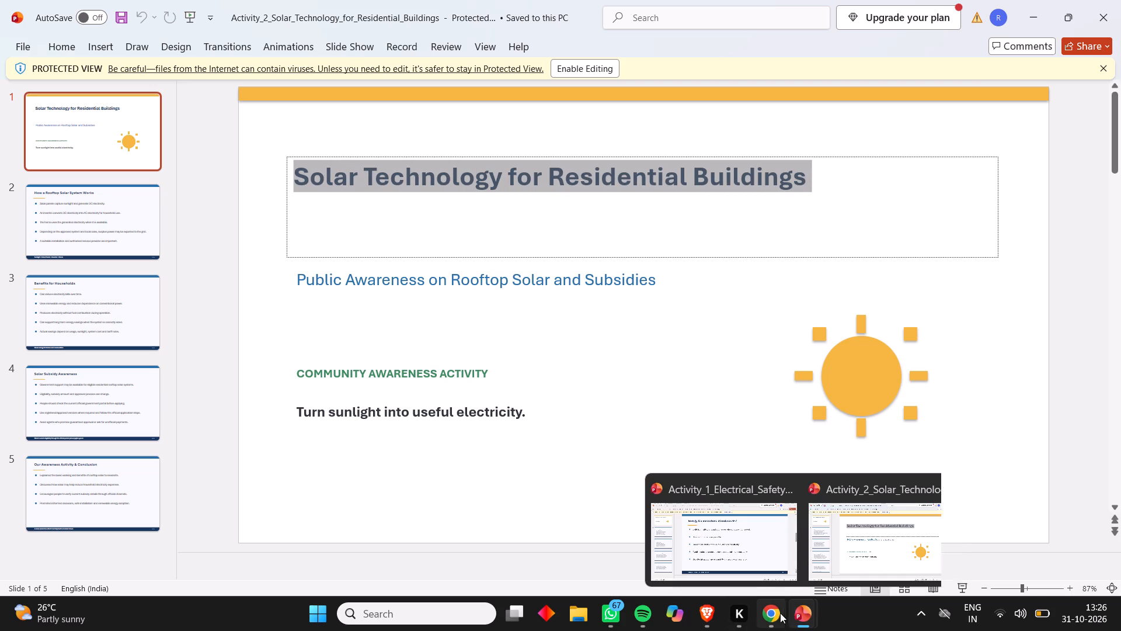
Switch to the Canva presentation in Brave and replace the page 7 Objectives heading with the copied "Solar Technology for Residential Buildings" title.
click(703, 622)
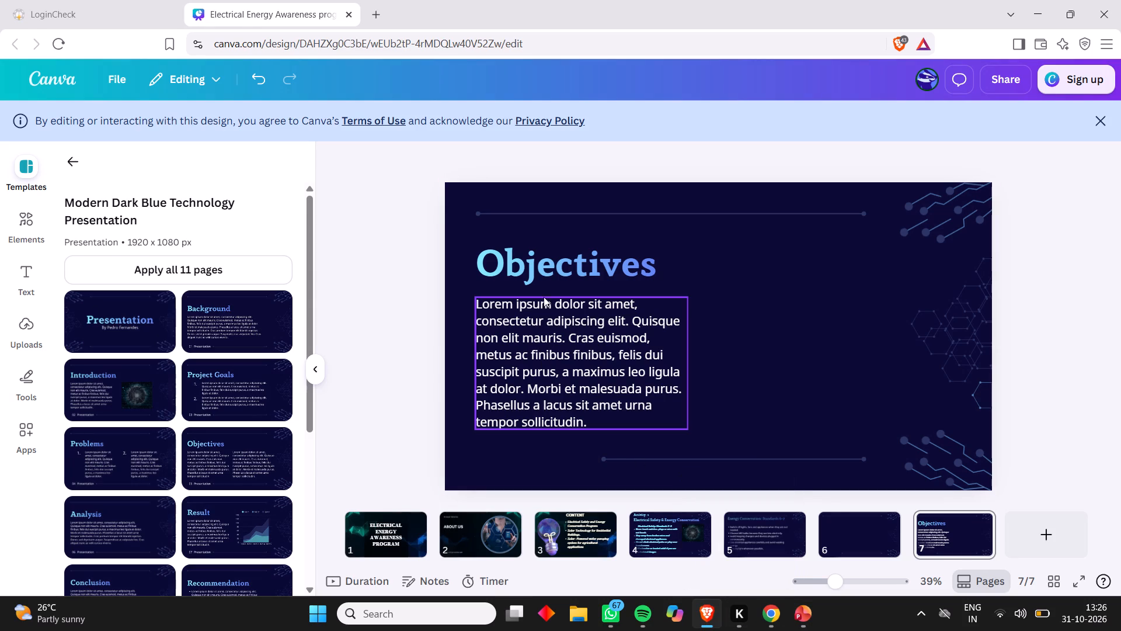
click(546, 275)
click(544, 269)
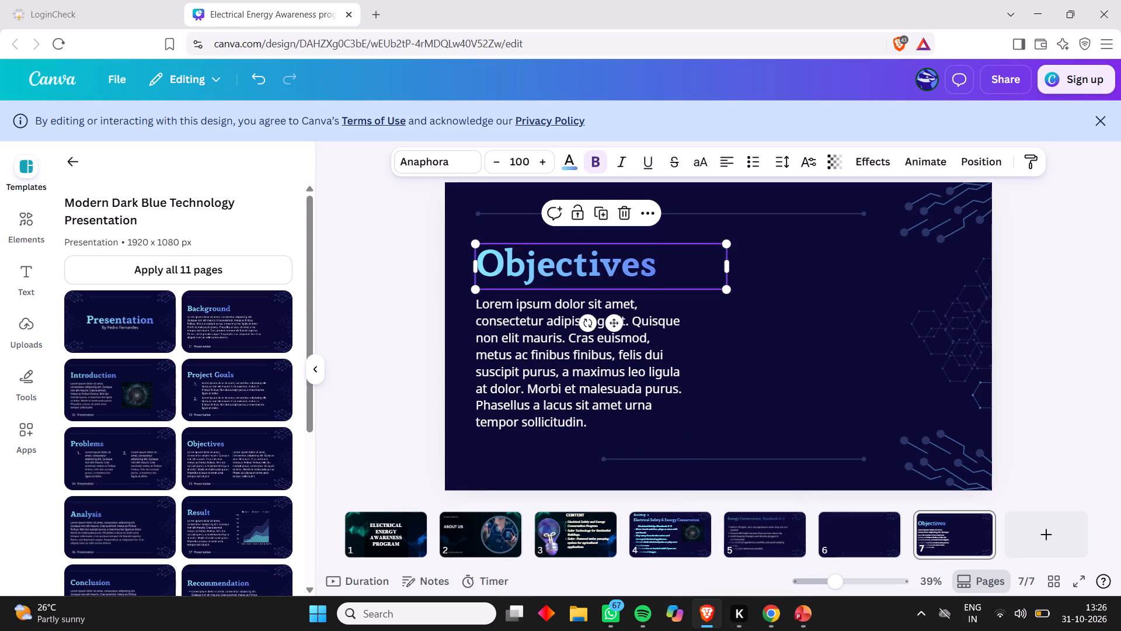
key(ctrl+v)
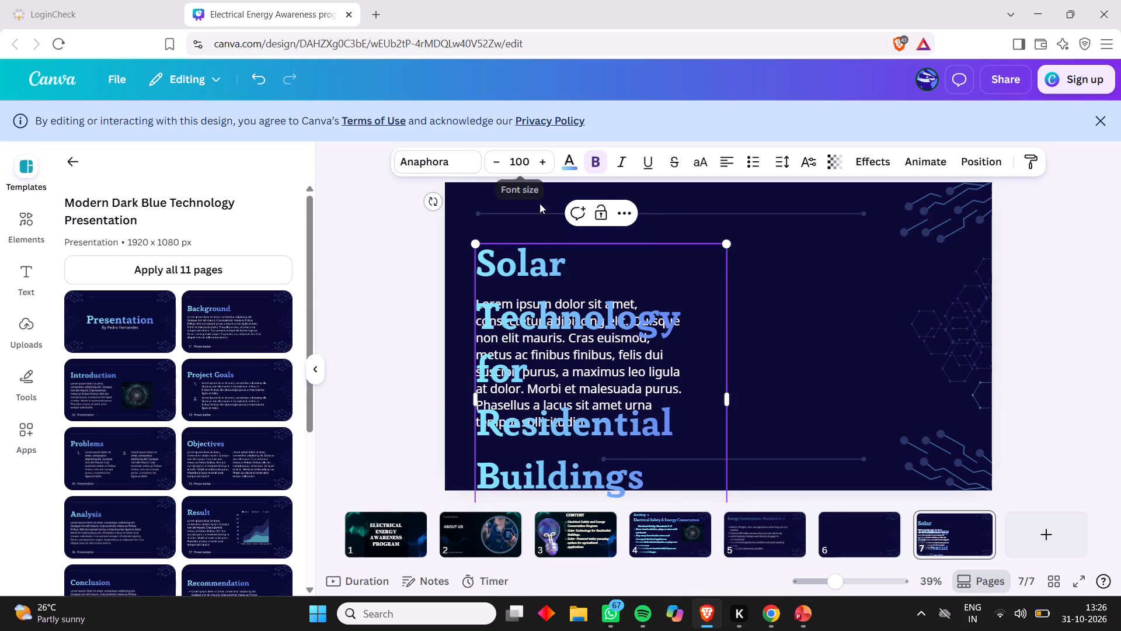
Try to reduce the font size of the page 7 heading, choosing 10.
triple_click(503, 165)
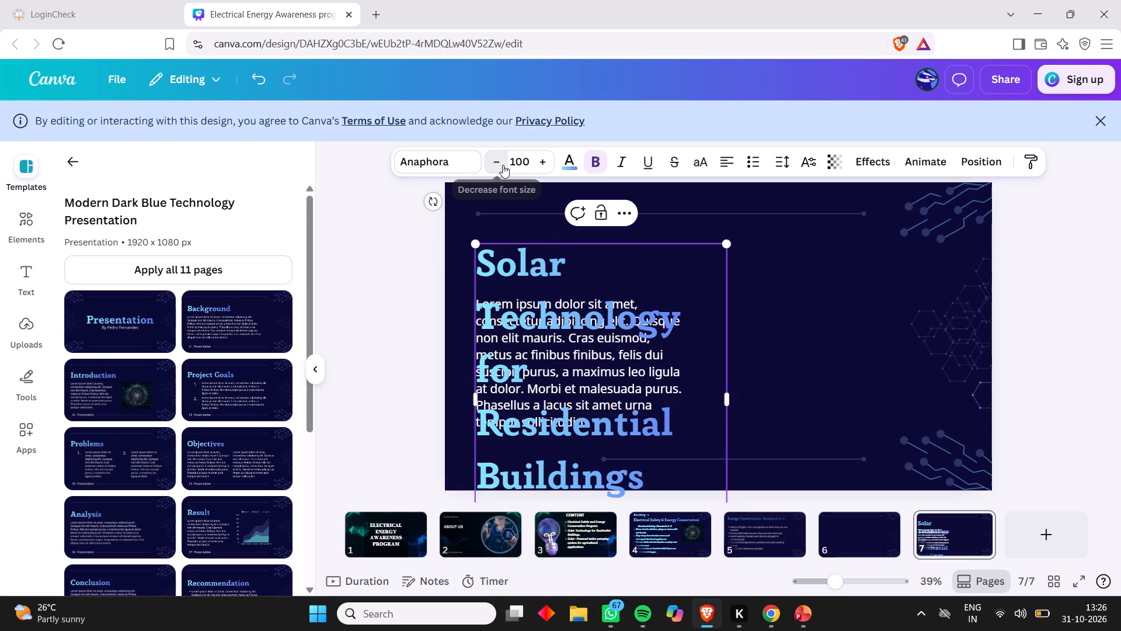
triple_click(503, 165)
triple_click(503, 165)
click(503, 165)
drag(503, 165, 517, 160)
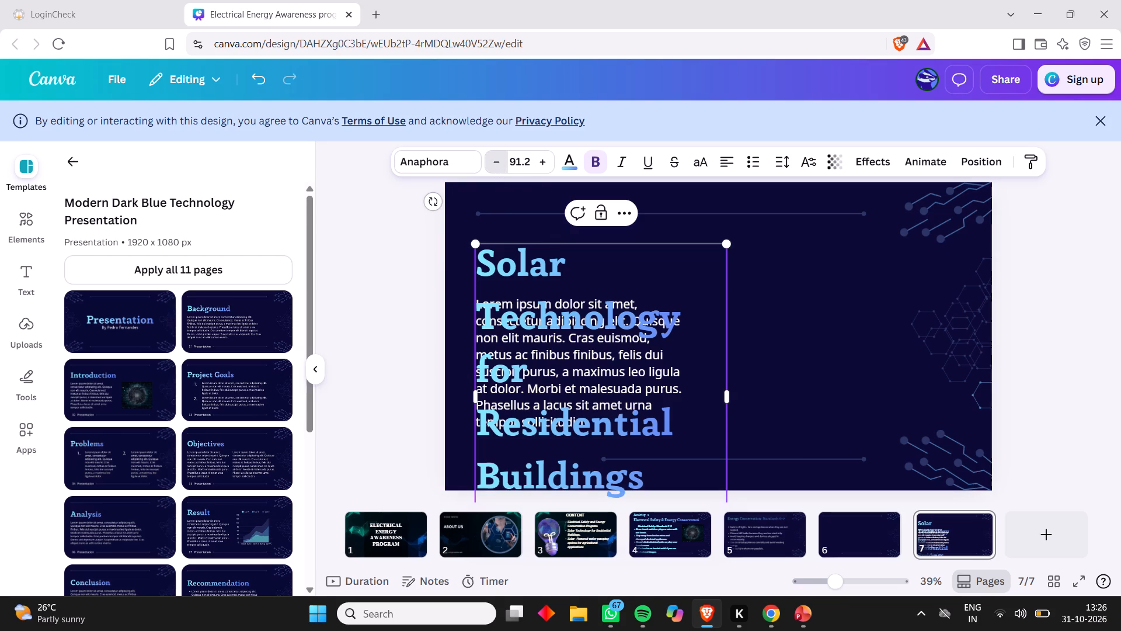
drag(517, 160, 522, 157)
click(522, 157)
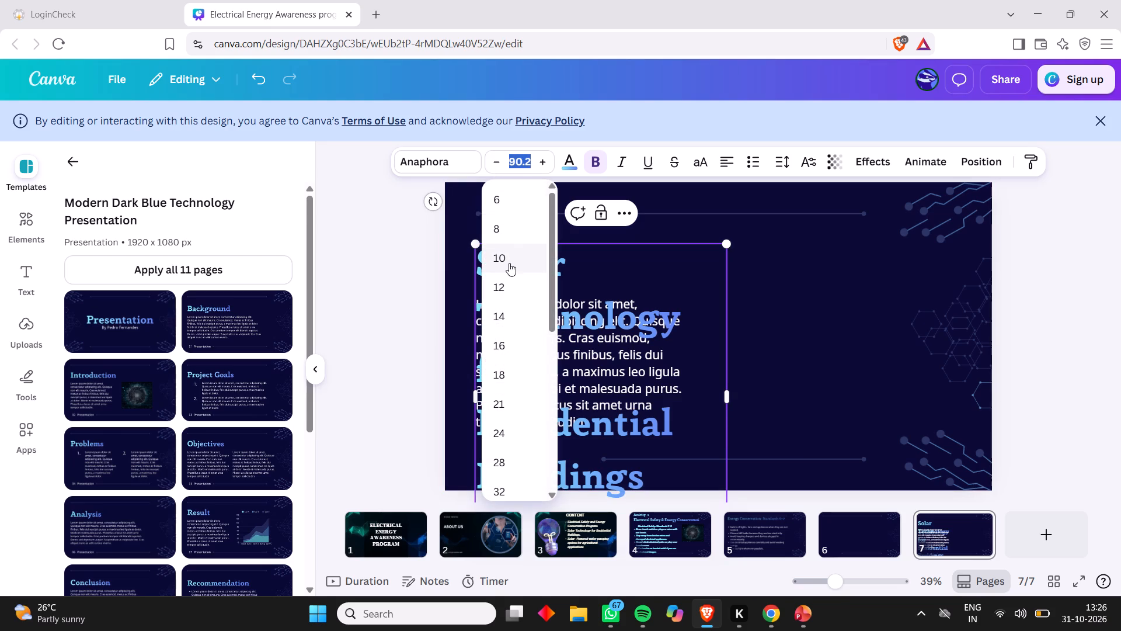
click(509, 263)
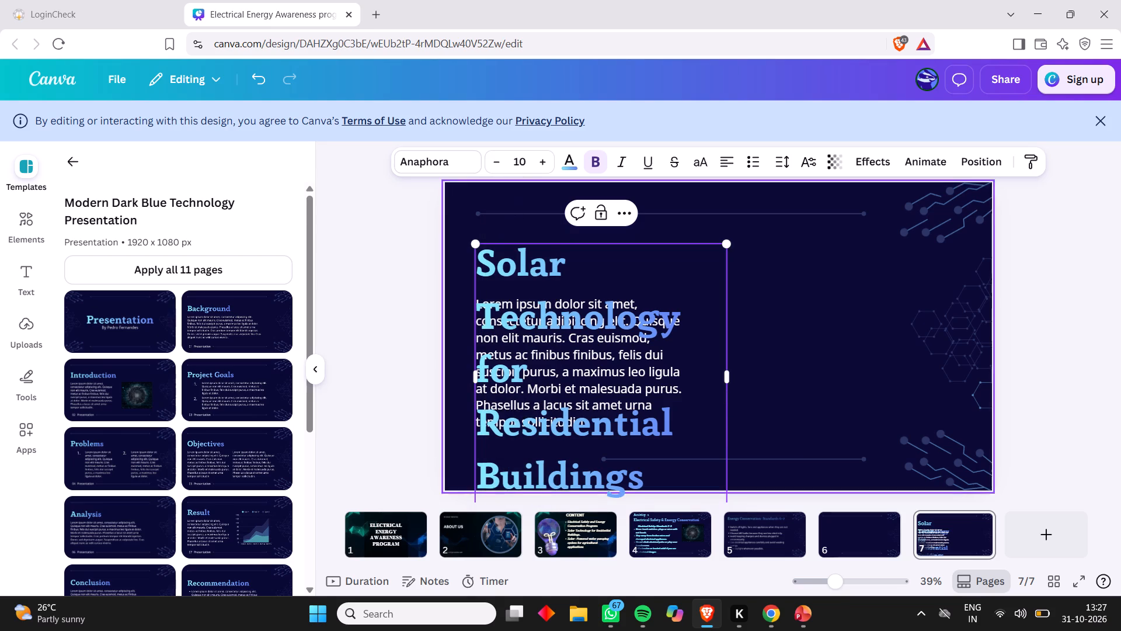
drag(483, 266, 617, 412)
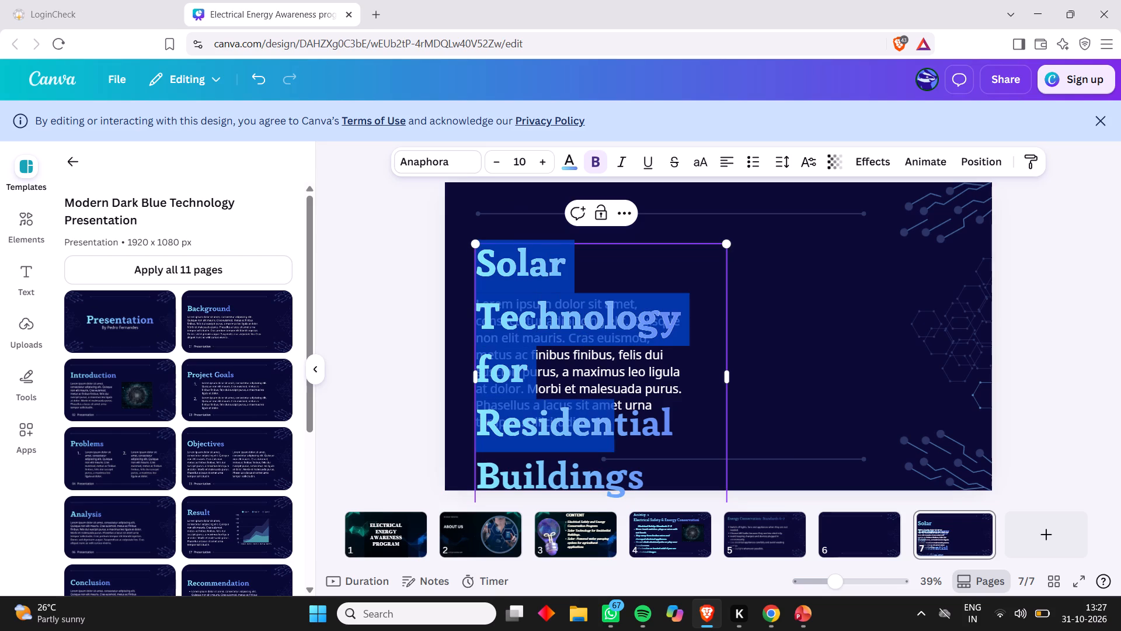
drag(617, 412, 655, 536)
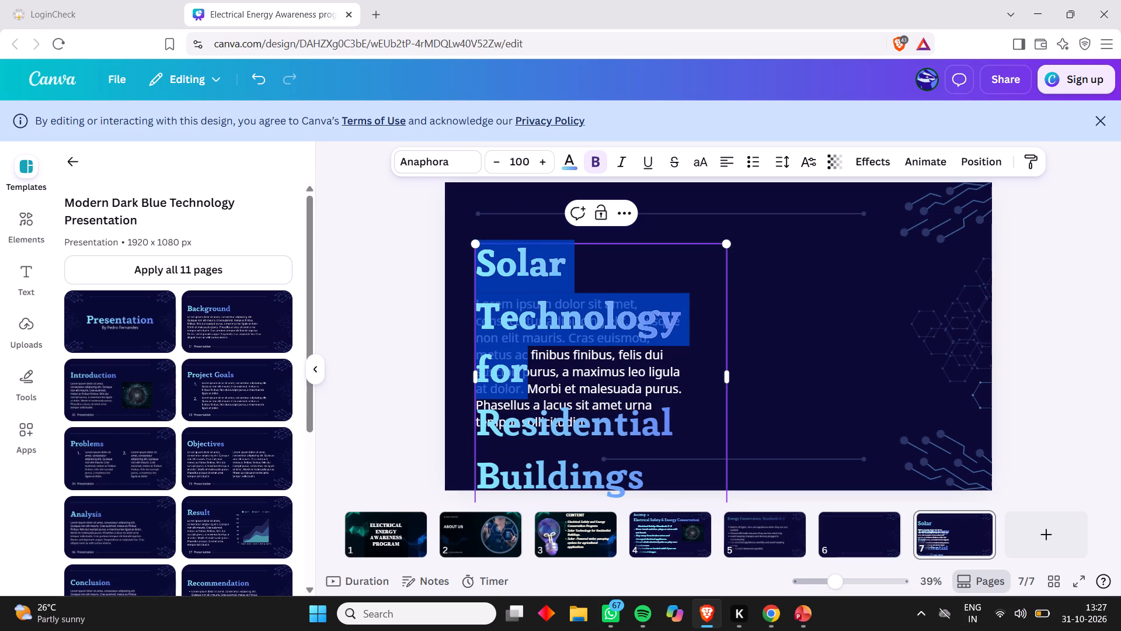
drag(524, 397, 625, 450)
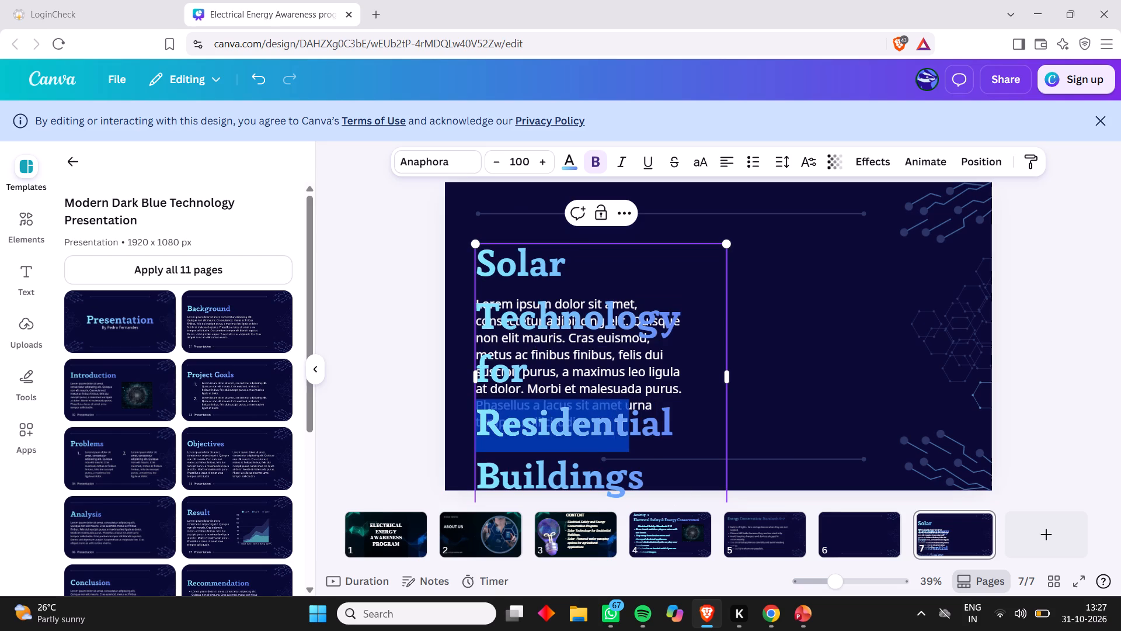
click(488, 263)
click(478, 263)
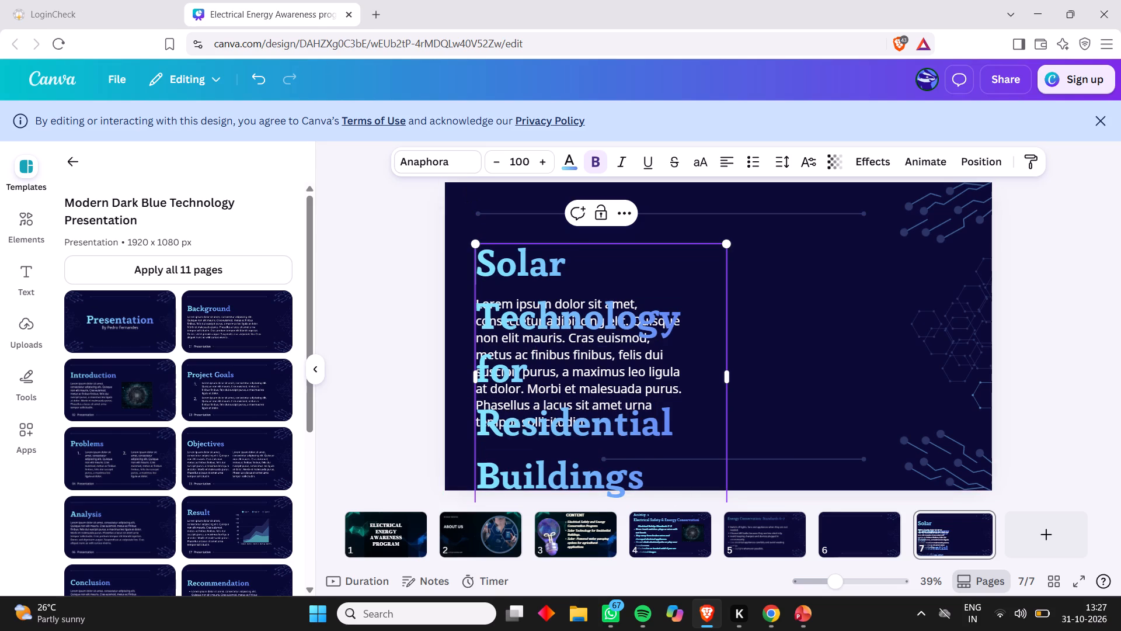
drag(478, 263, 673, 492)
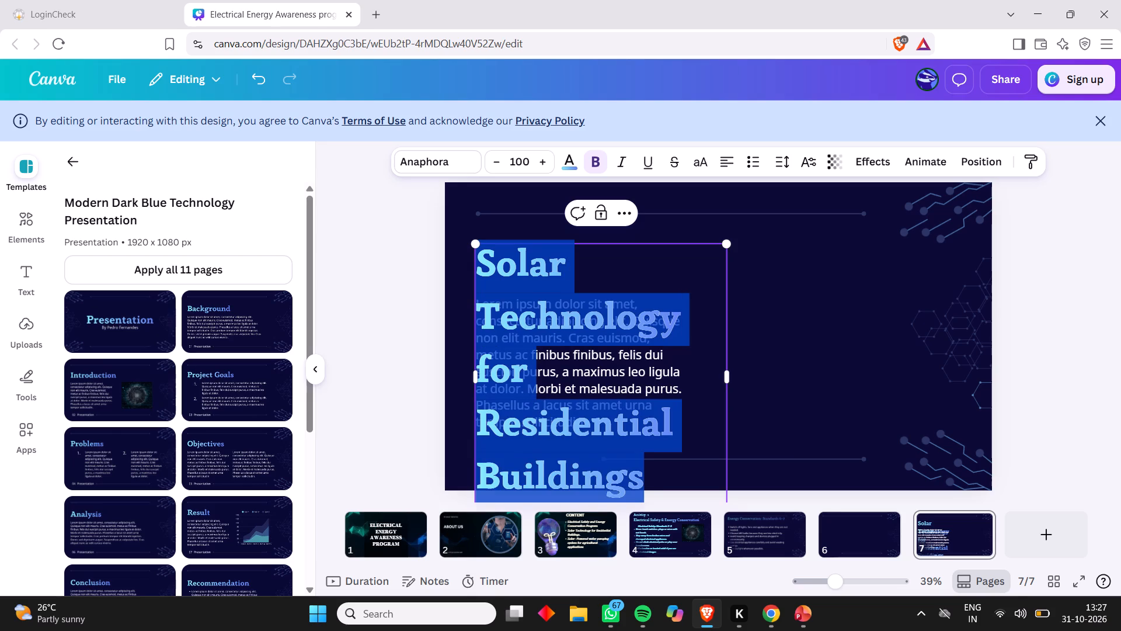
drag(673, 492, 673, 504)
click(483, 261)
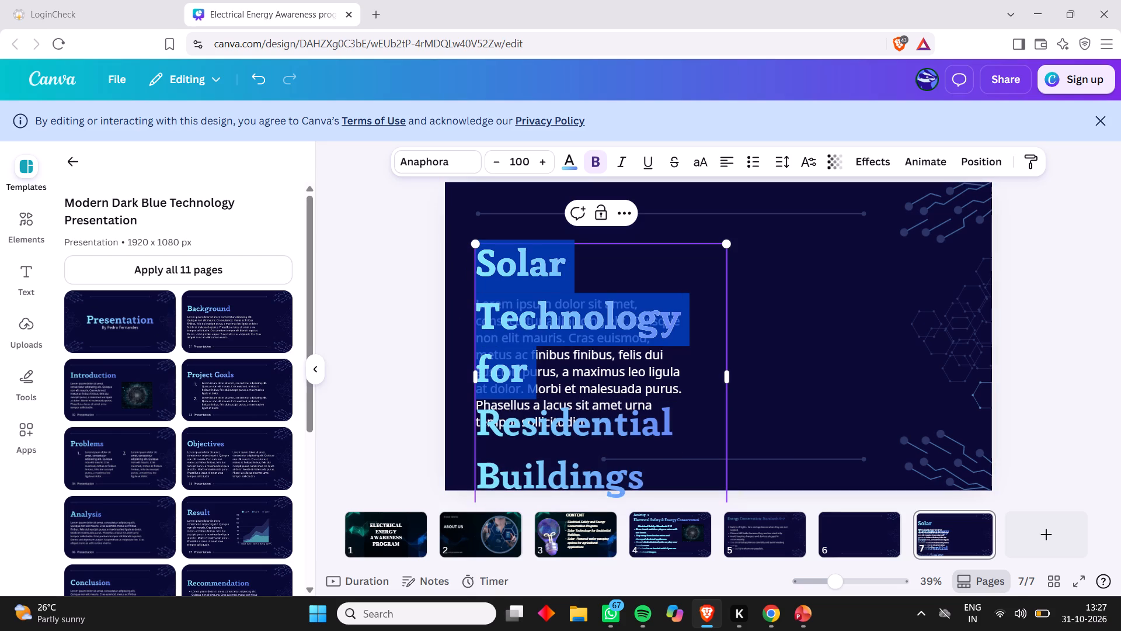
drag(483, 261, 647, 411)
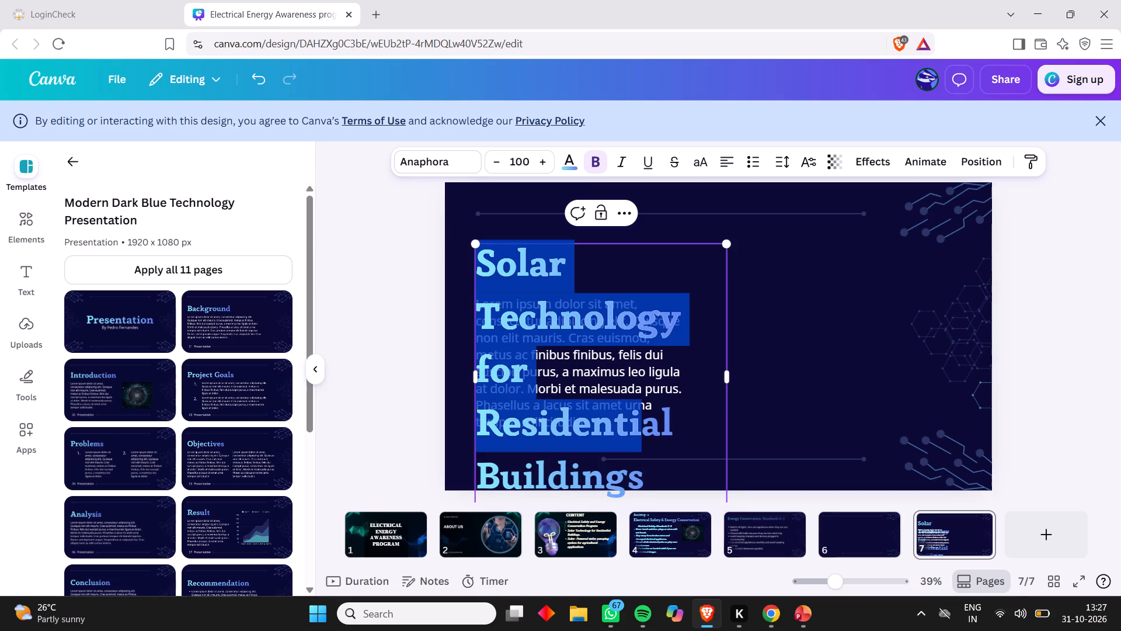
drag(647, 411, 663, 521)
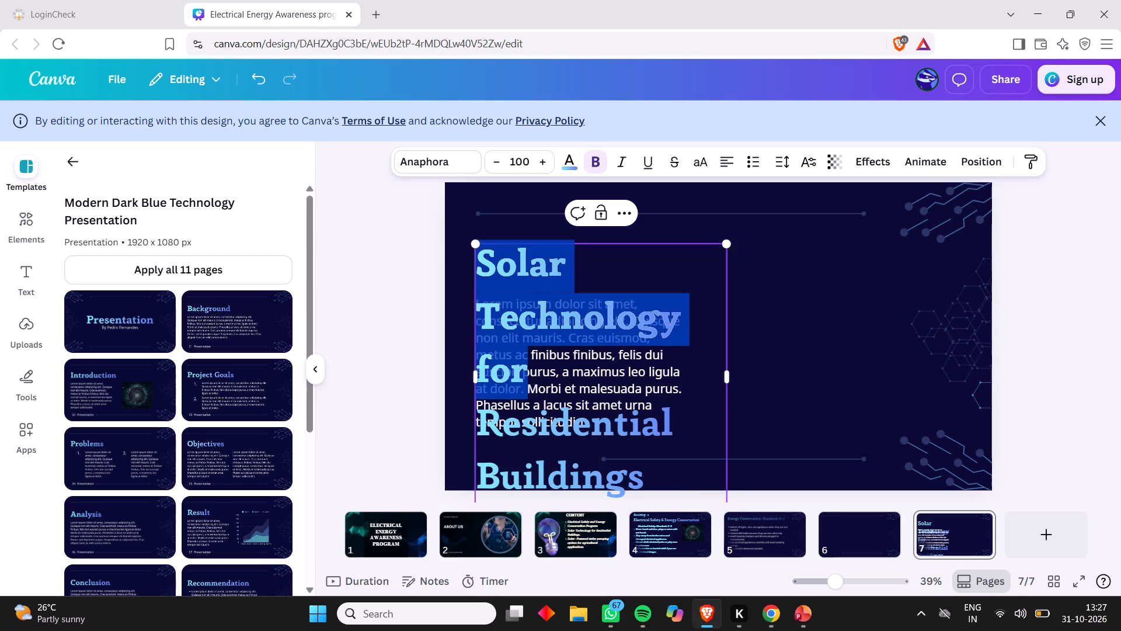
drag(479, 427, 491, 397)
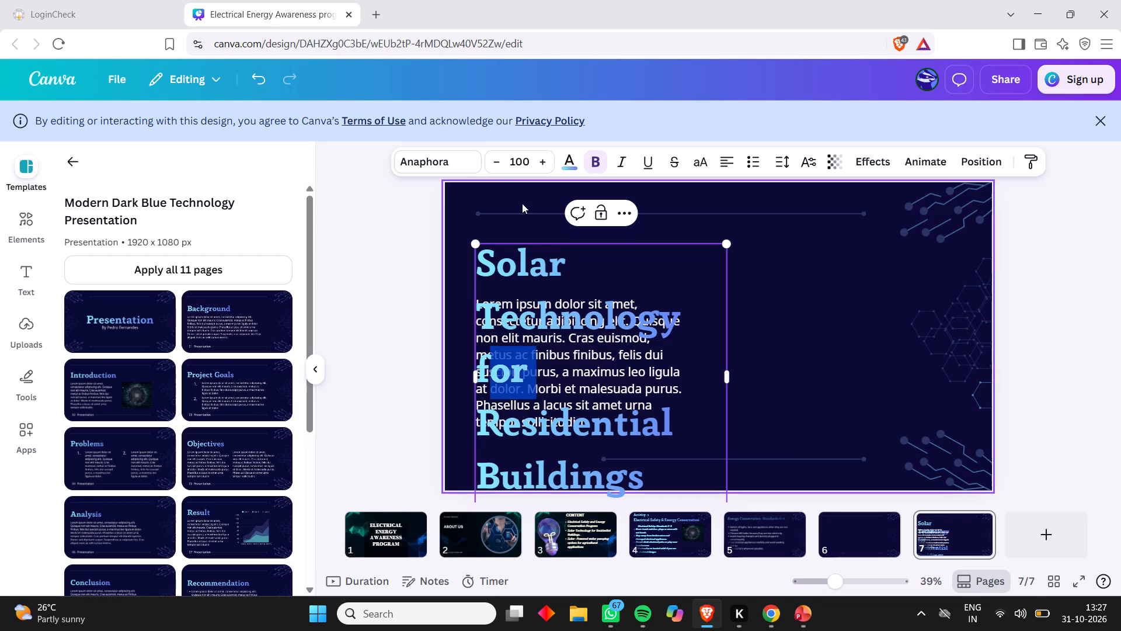
Reduce the font size of the "Solar Technology for Residential Buildings" heading to 47.2.
drag(605, 277, 503, 167)
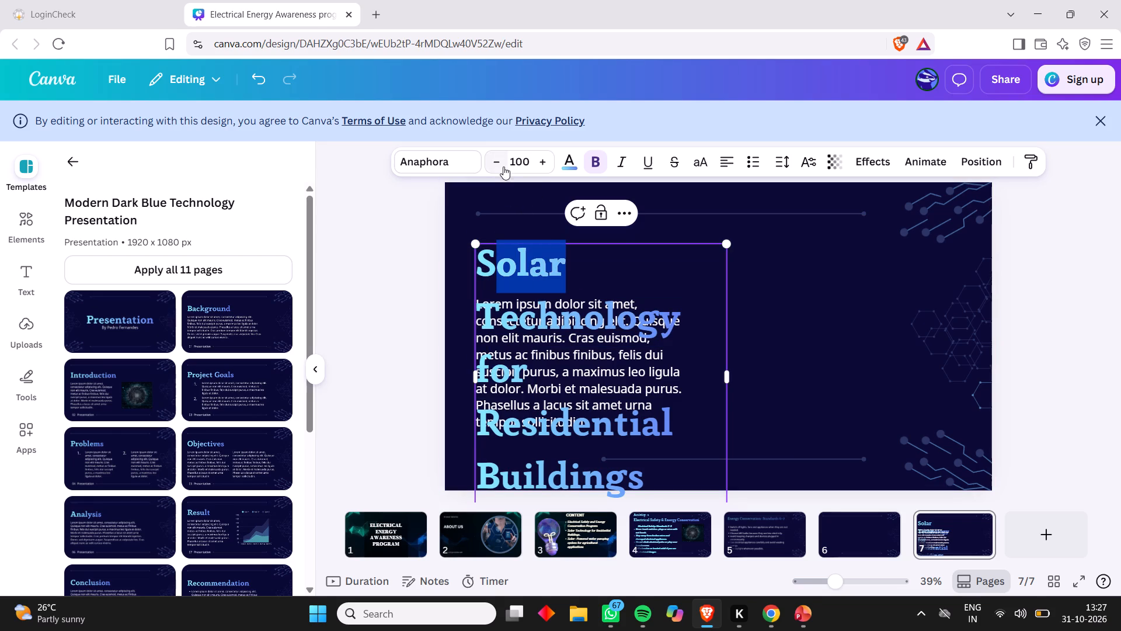
drag(503, 167, 503, 167)
triple_click(503, 167)
triple_click(503, 167)
triple_click(503, 167)
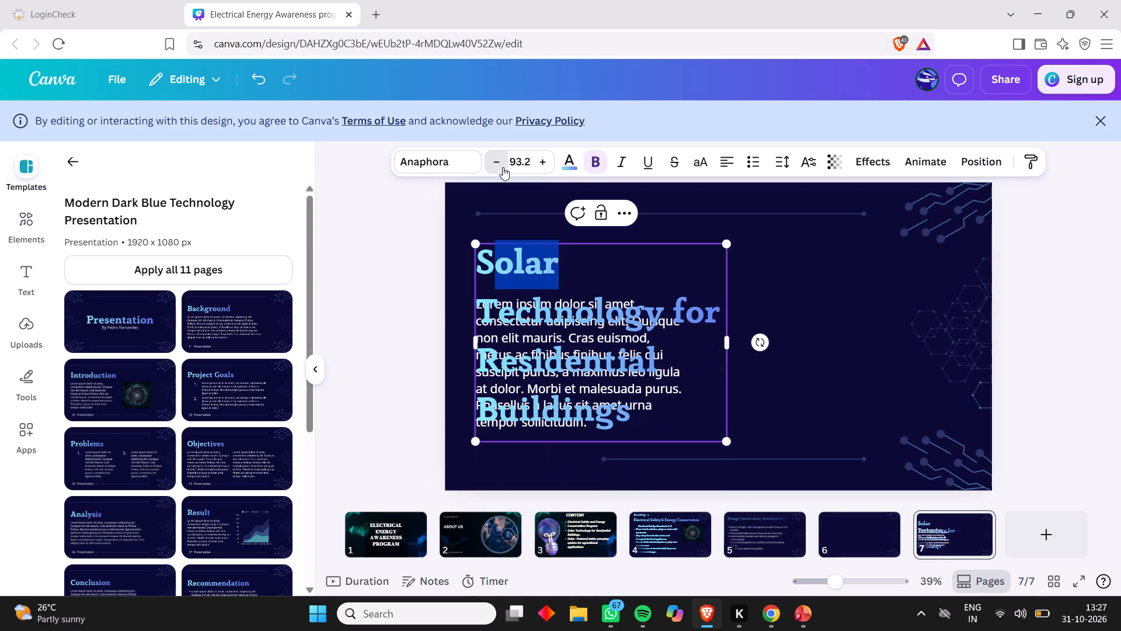
triple_click(503, 167)
triple_click(503, 167)
triple_click(503, 167)
triple_click(503, 167)
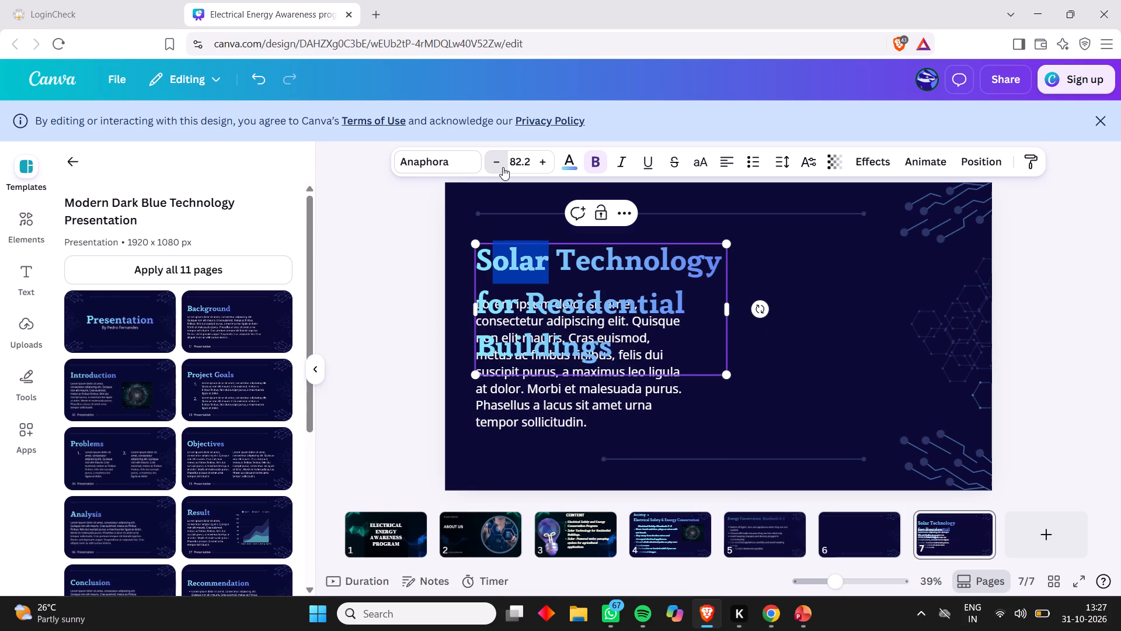
triple_click(503, 167)
triple_click(503, 167)
triple_click(503, 167)
triple_click(503, 167)
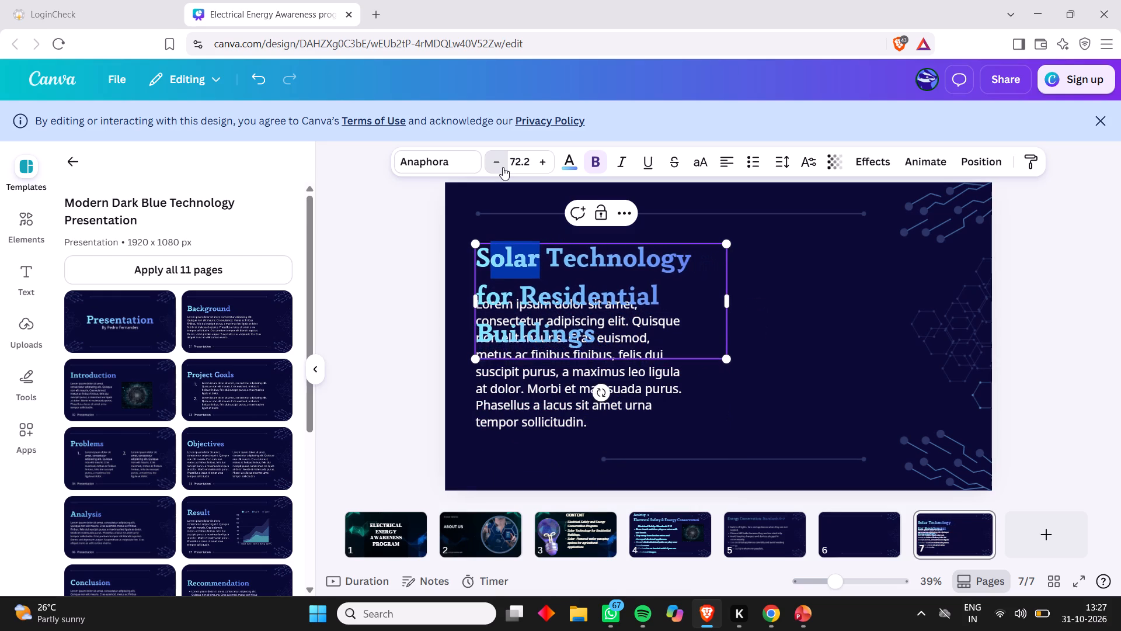
triple_click(503, 167)
triple_click(503, 167)
triple_click(503, 167)
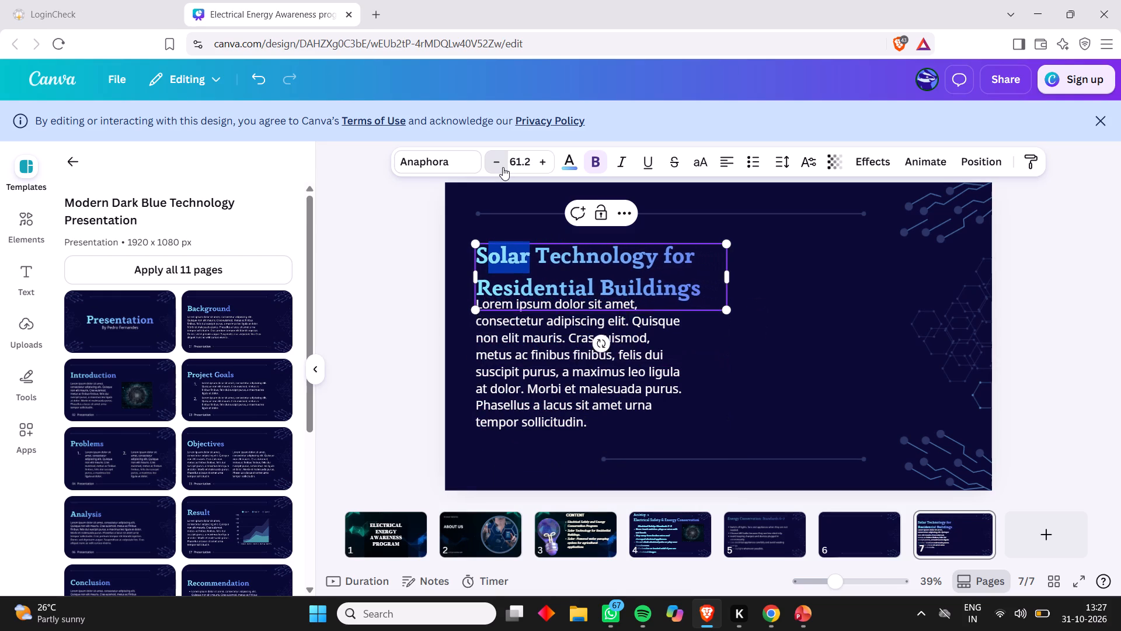
triple_click(503, 167)
triple_click(503, 167)
triple_click(503, 167)
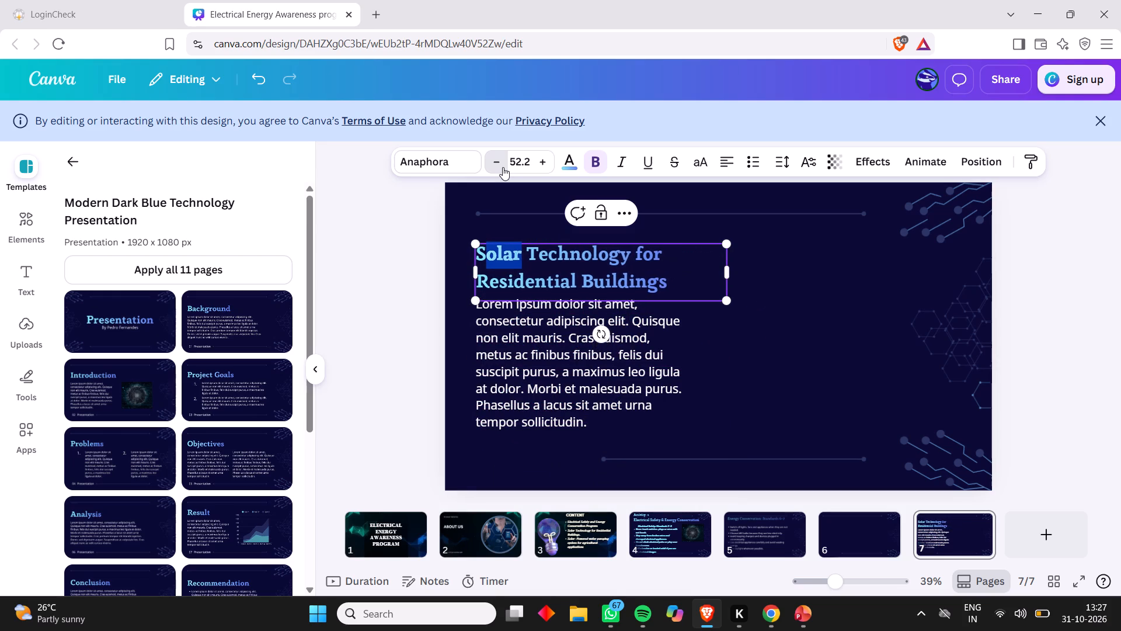
double_click(503, 167)
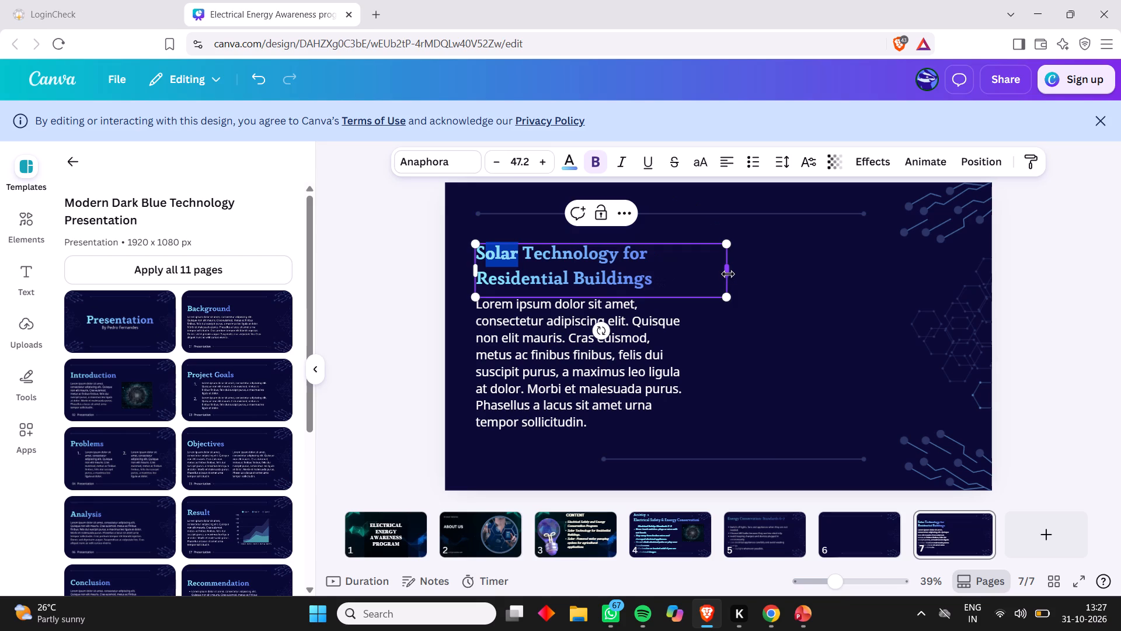
Widen the heading's text box to about 1,525 px so the title fits on one line.
drag(730, 271, 929, 230)
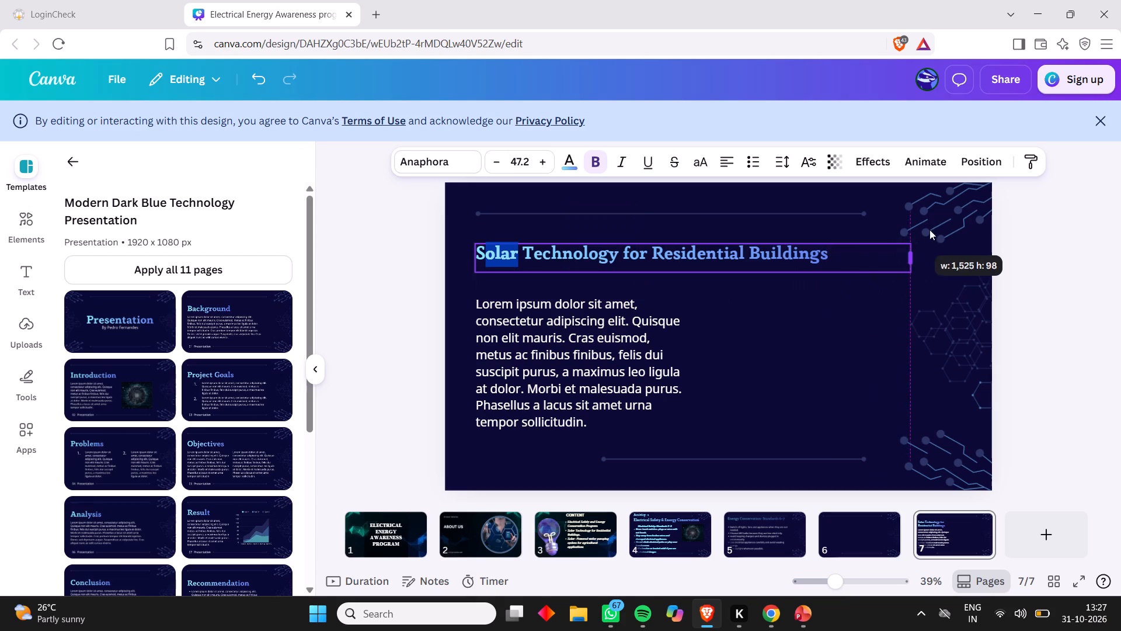
drag(929, 230, 911, 227)
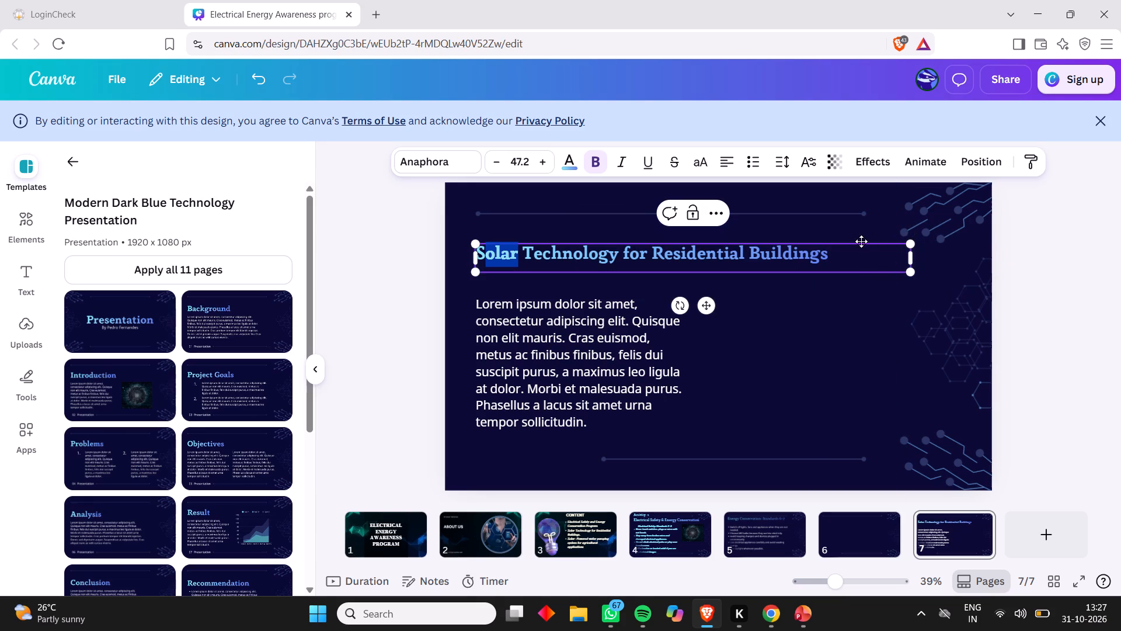
Move the heading up to the decorative line at the top of page 7 and shift it slightly right.
drag(766, 245, 757, 257)
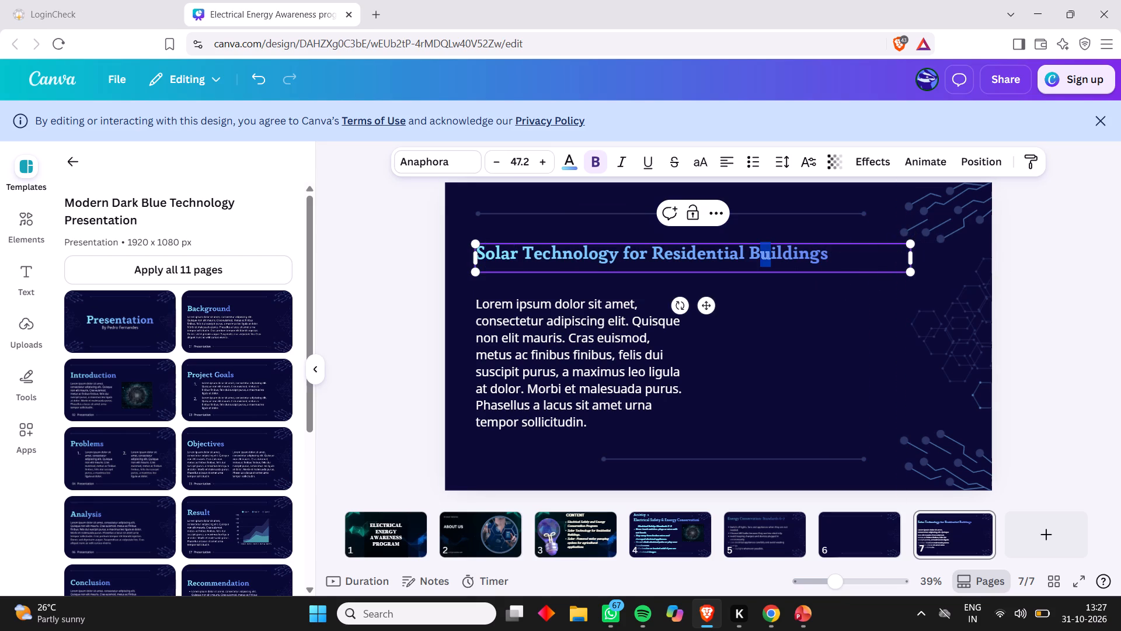
drag(757, 257, 736, 262)
click(739, 279)
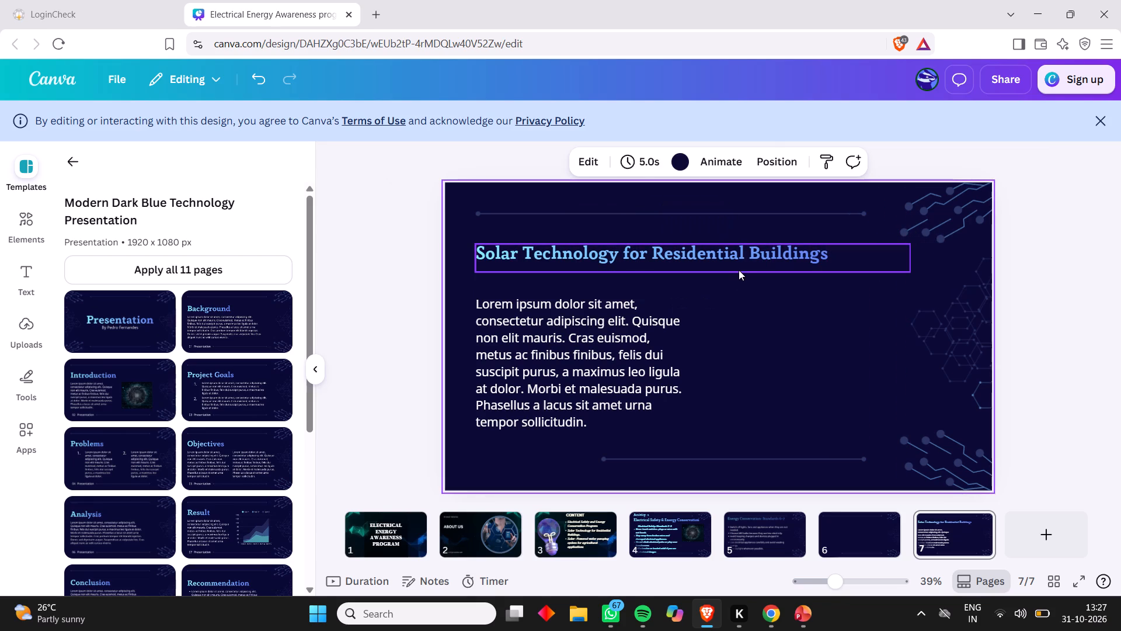
drag(741, 265, 748, 238)
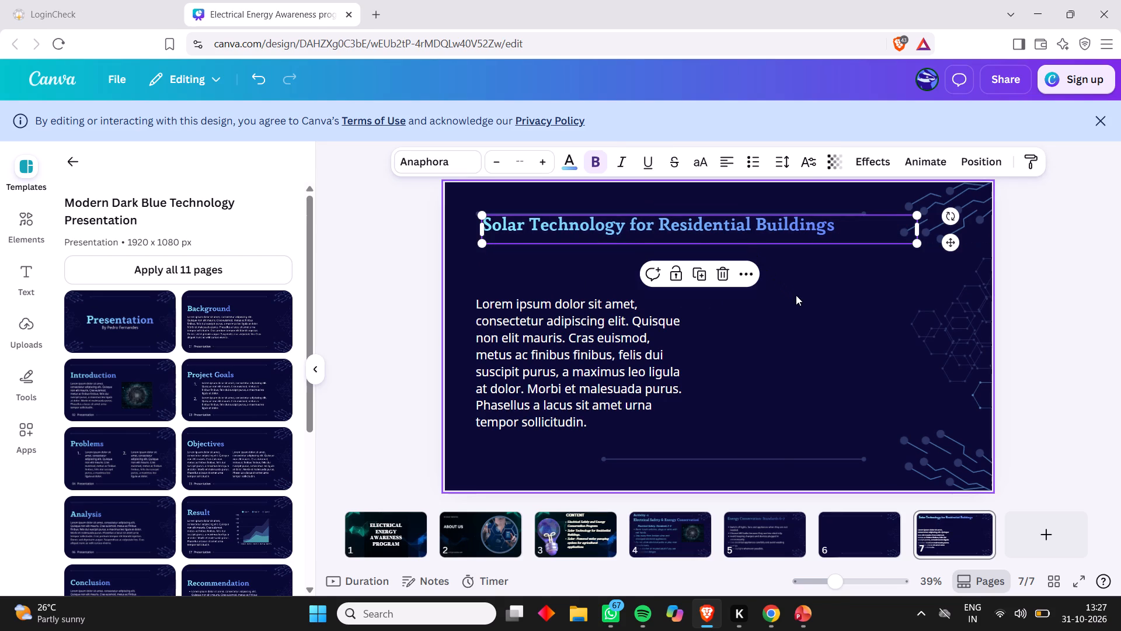
click(796, 295)
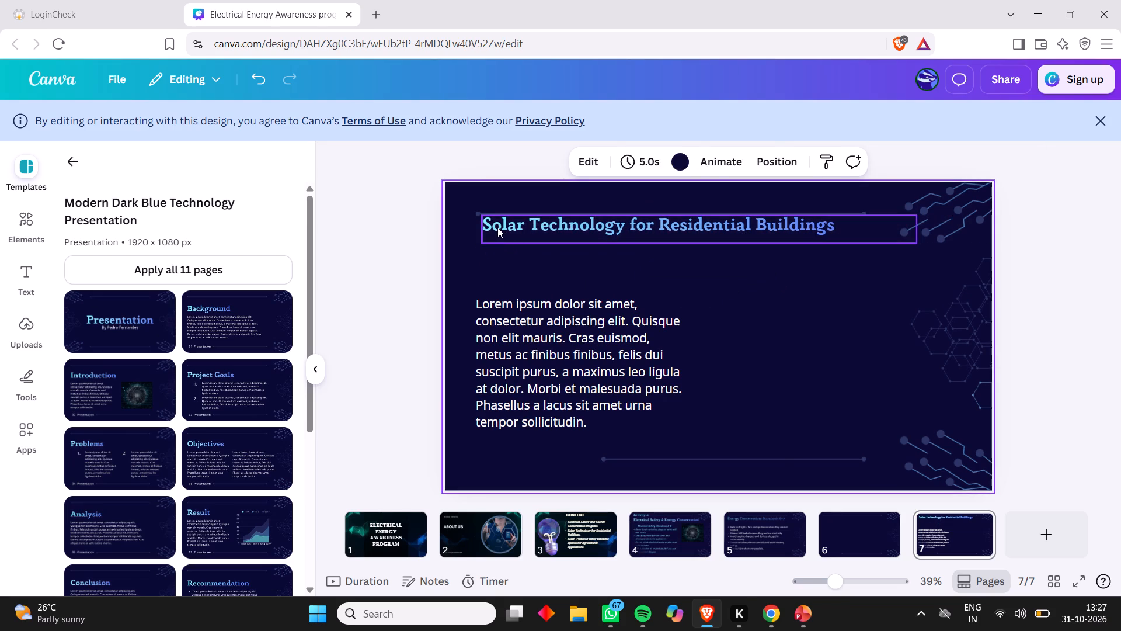
drag(497, 224, 527, 224)
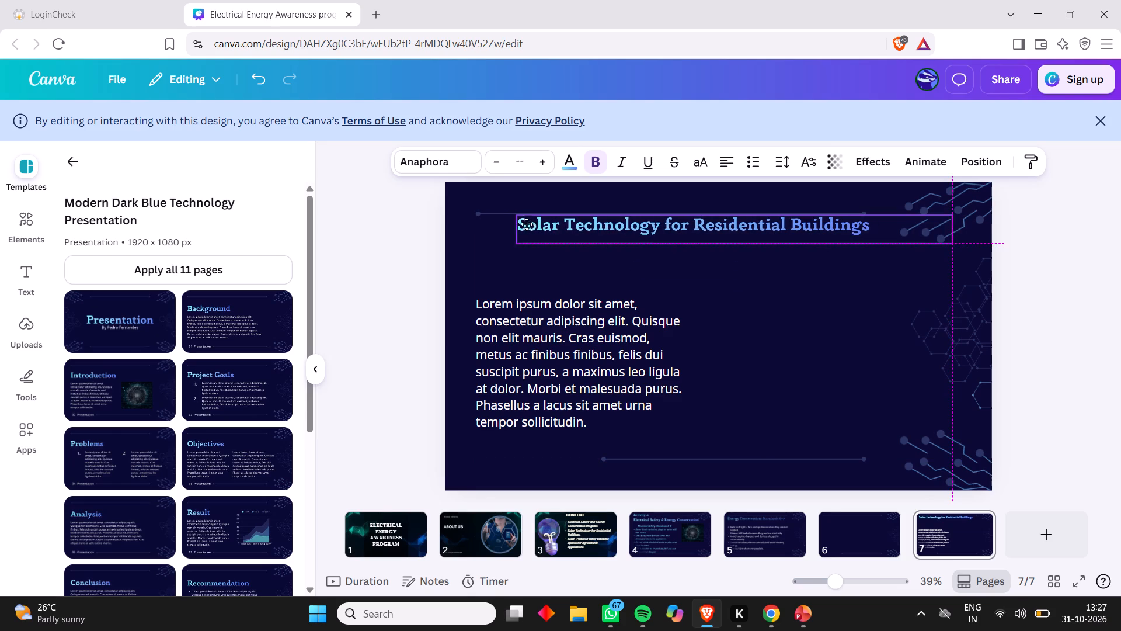
drag(527, 224, 521, 221)
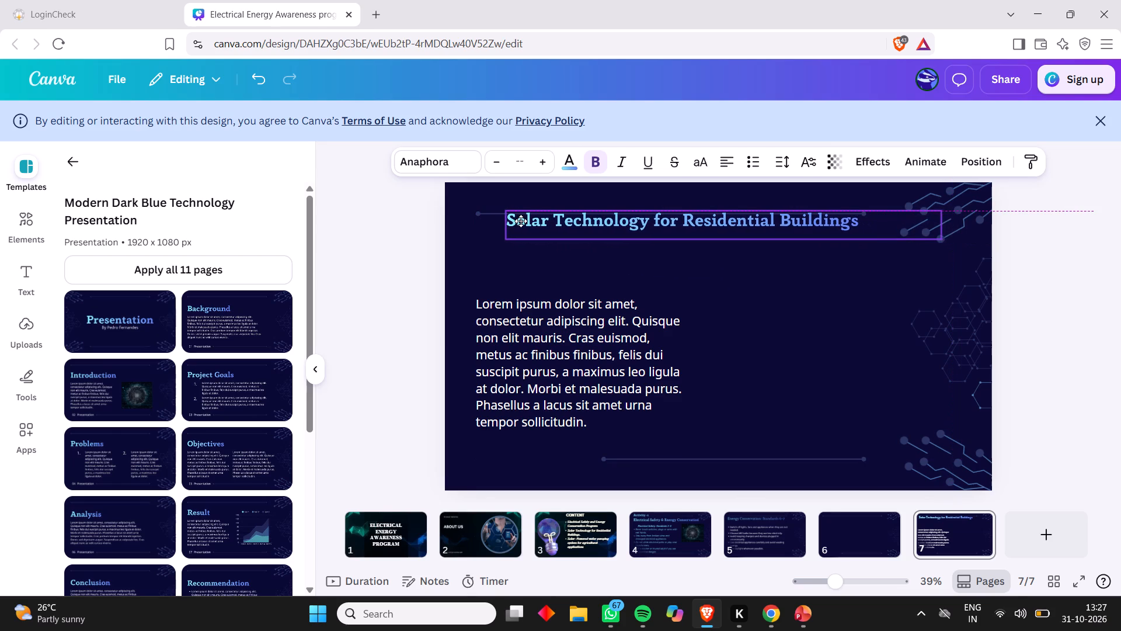
drag(521, 221, 521, 221)
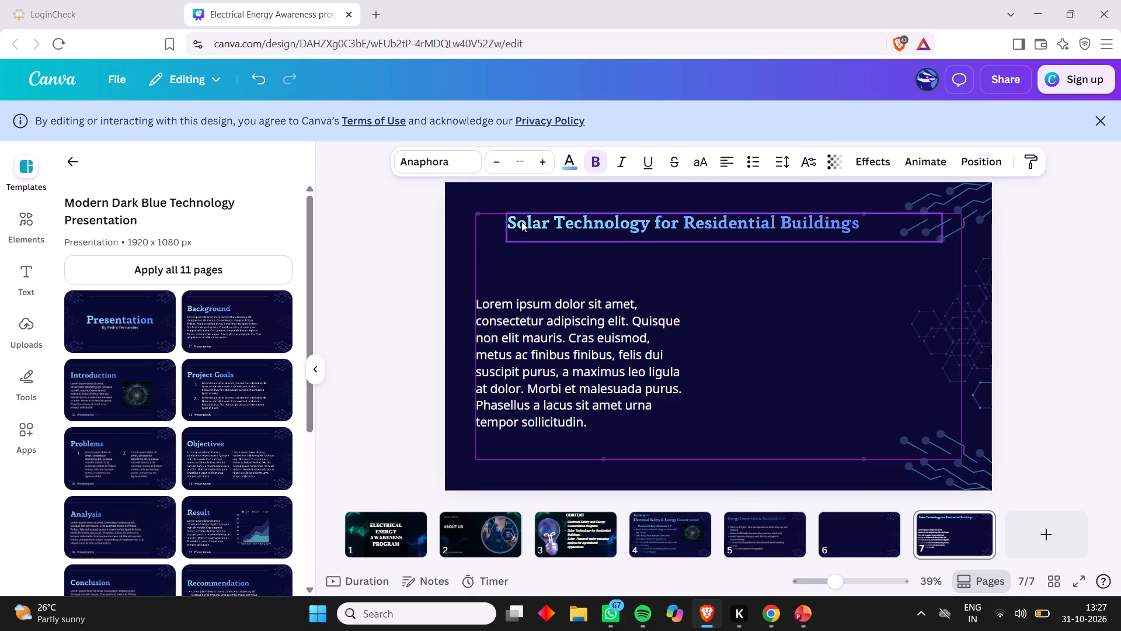
click(558, 278)
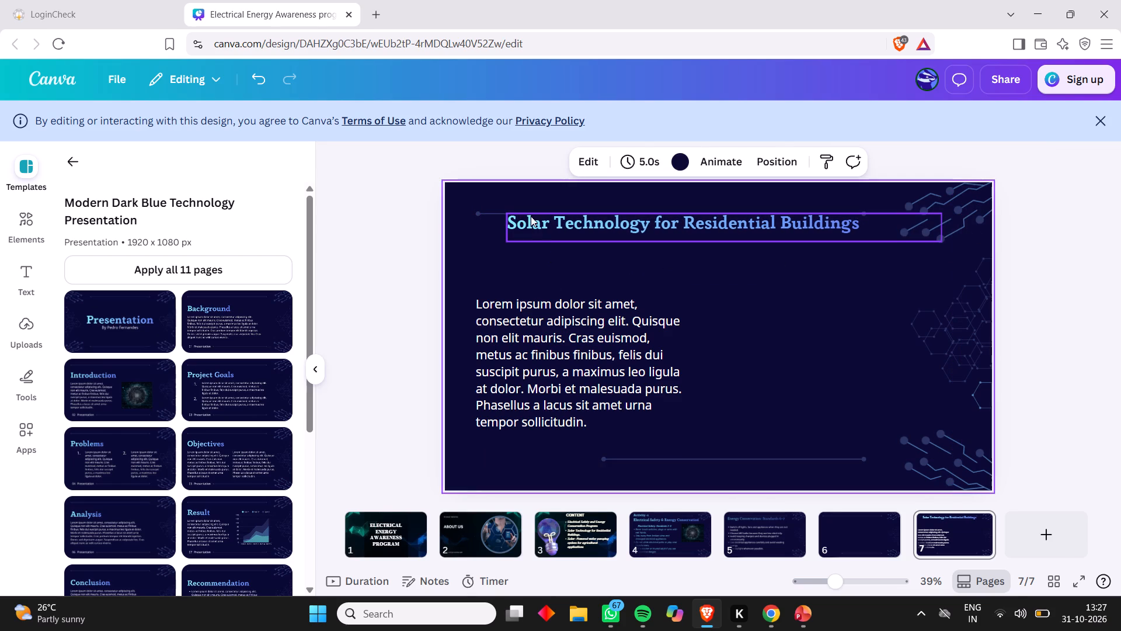
click(516, 219)
click(515, 219)
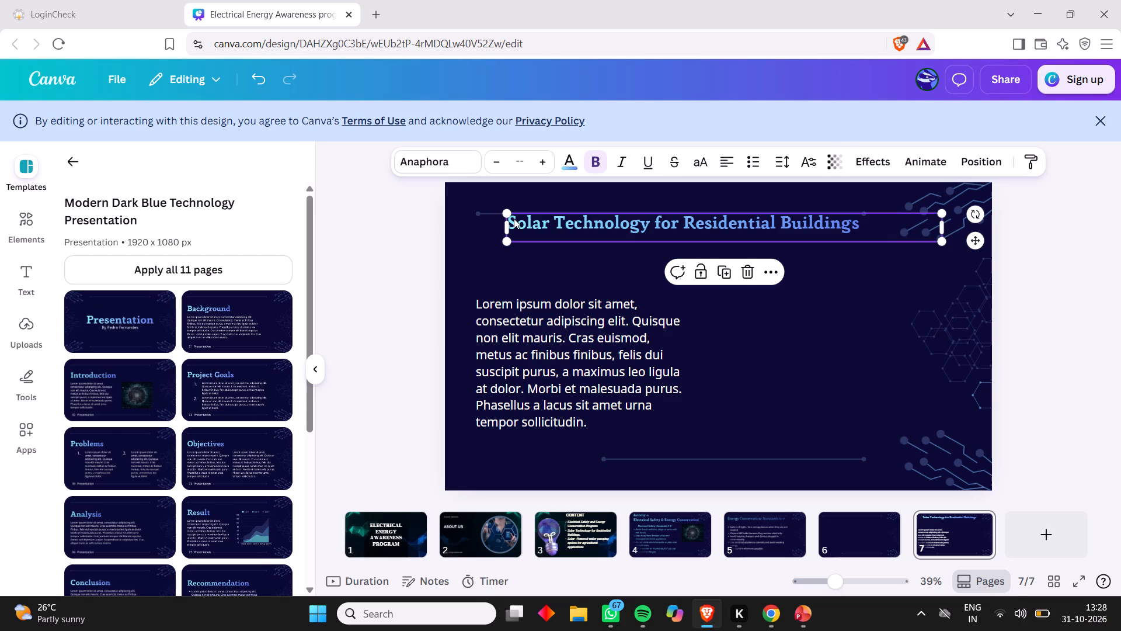
click(514, 219)
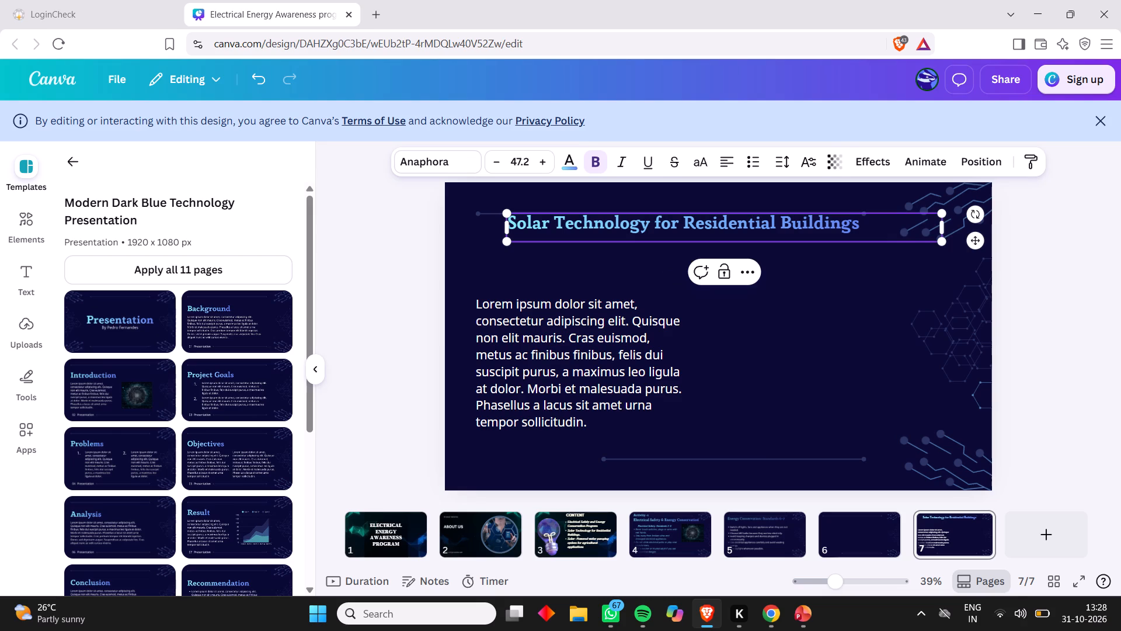
click(512, 219)
drag(512, 219, 757, 226)
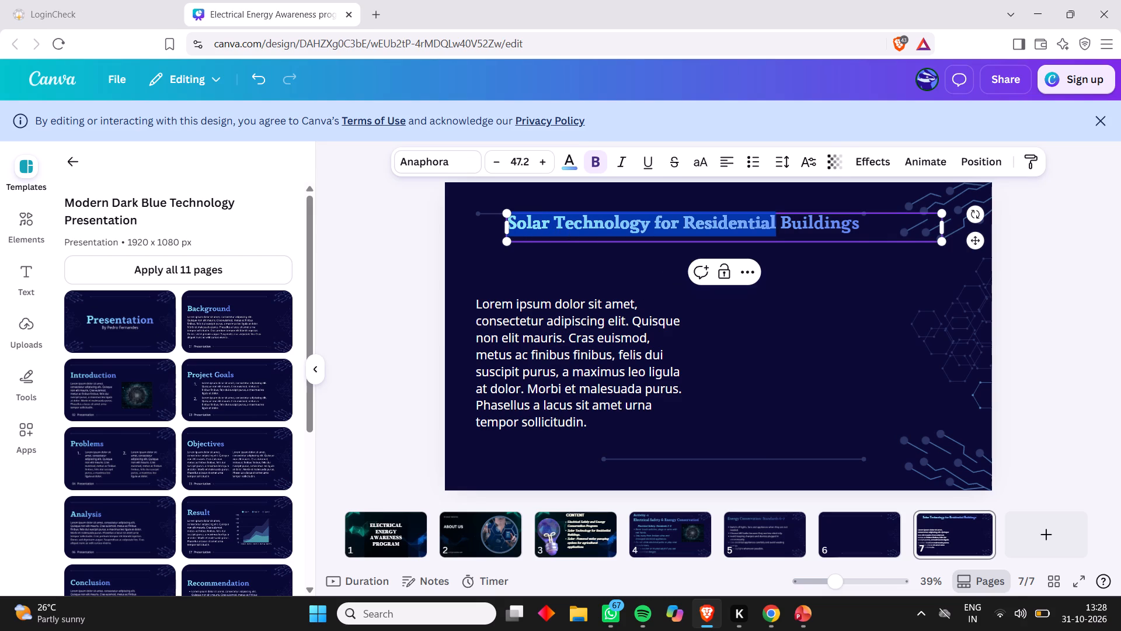
drag(757, 226, 858, 219)
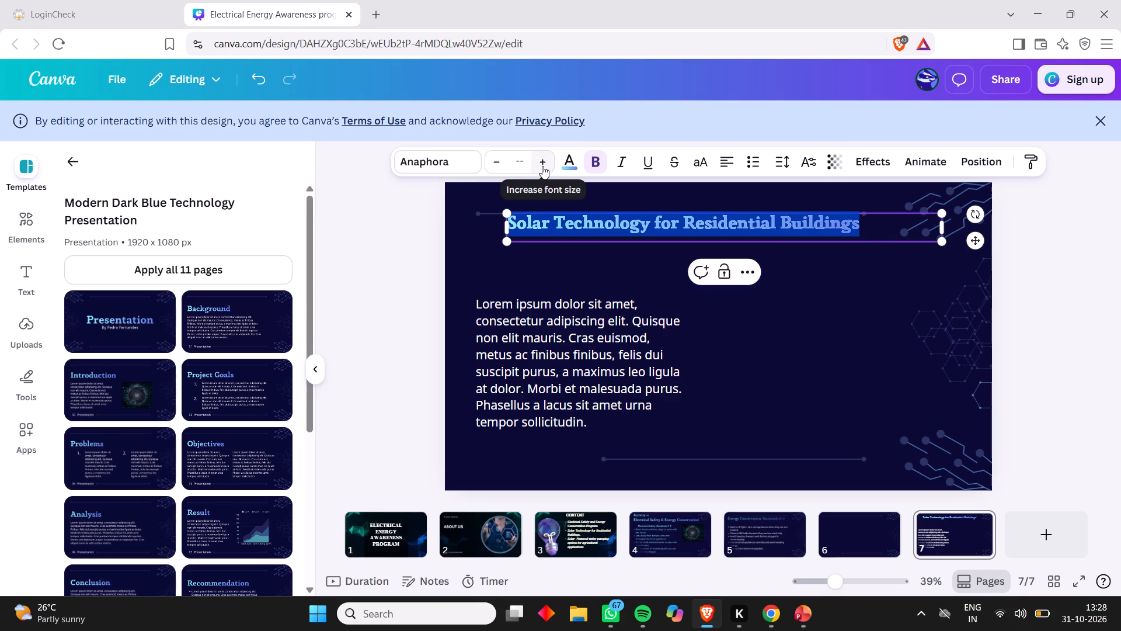
click(543, 165)
click(543, 165)
click(543, 165)
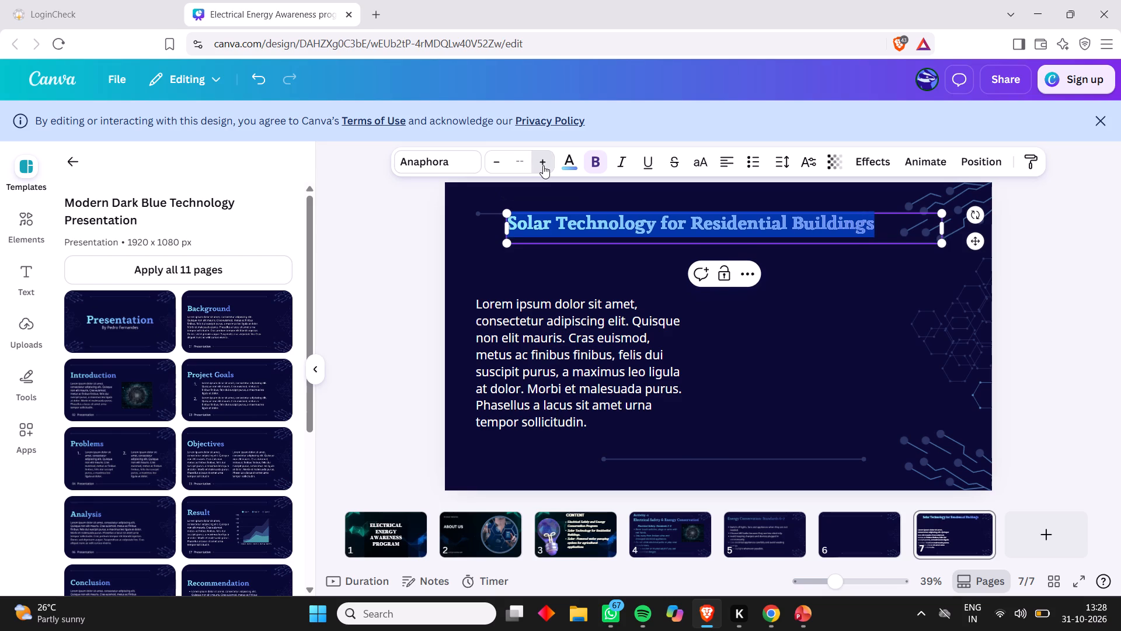
click(543, 165)
click(543, 165)
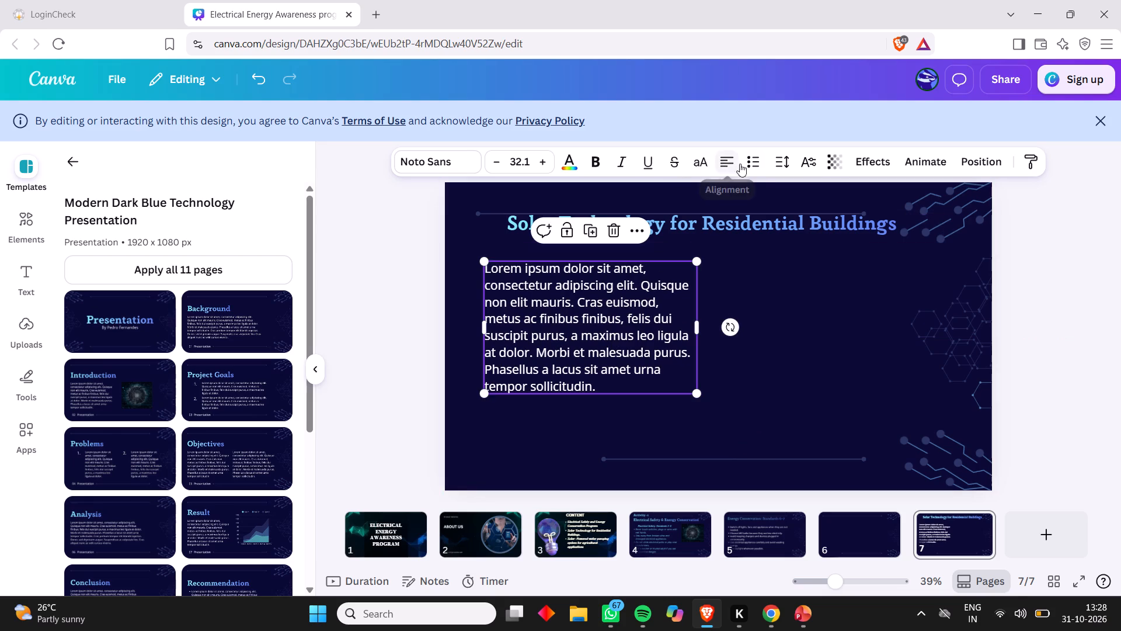
click(750, 164)
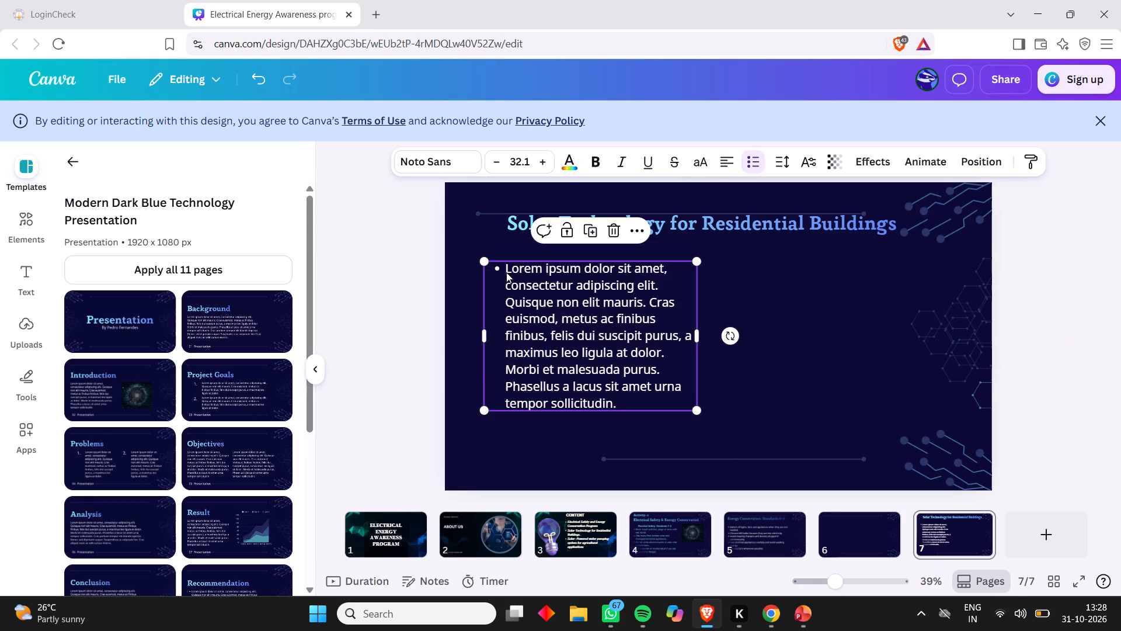
drag(505, 265, 521, 263)
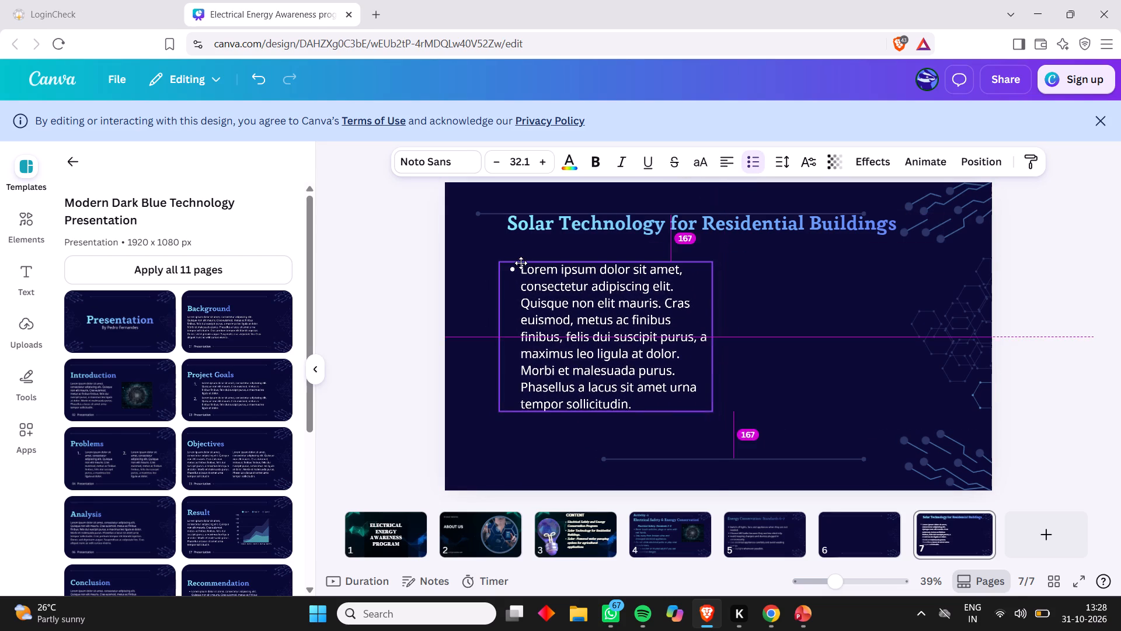
drag(521, 263, 521, 260)
Delete all the Lorem ipsum placeholder text from the bulleted text box, keeping the empty bullet.
click(542, 284)
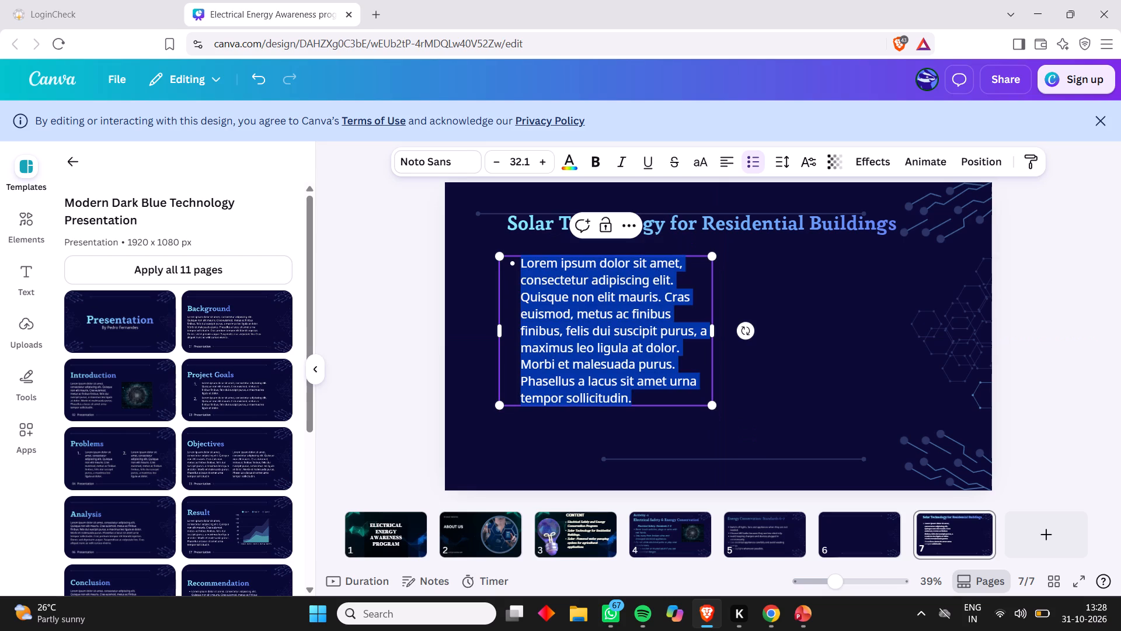
key(BackSpace)
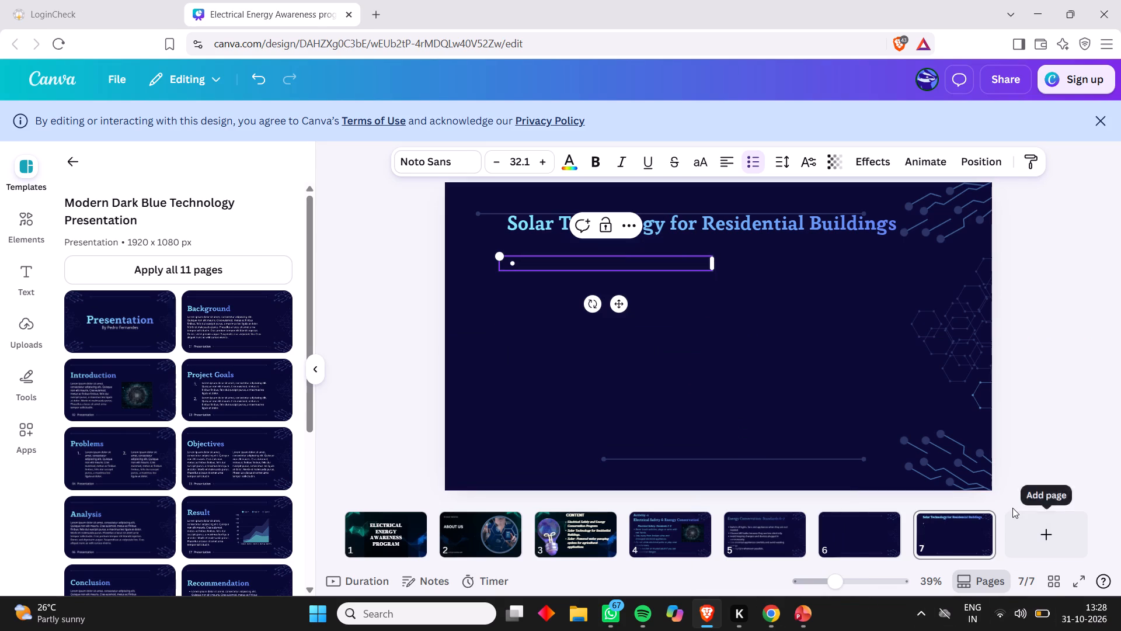
Switch to the Activity_2 solar technology presentation in PowerPoint and open slide 2, "How a Rooftop Solar System Works".
click(804, 618)
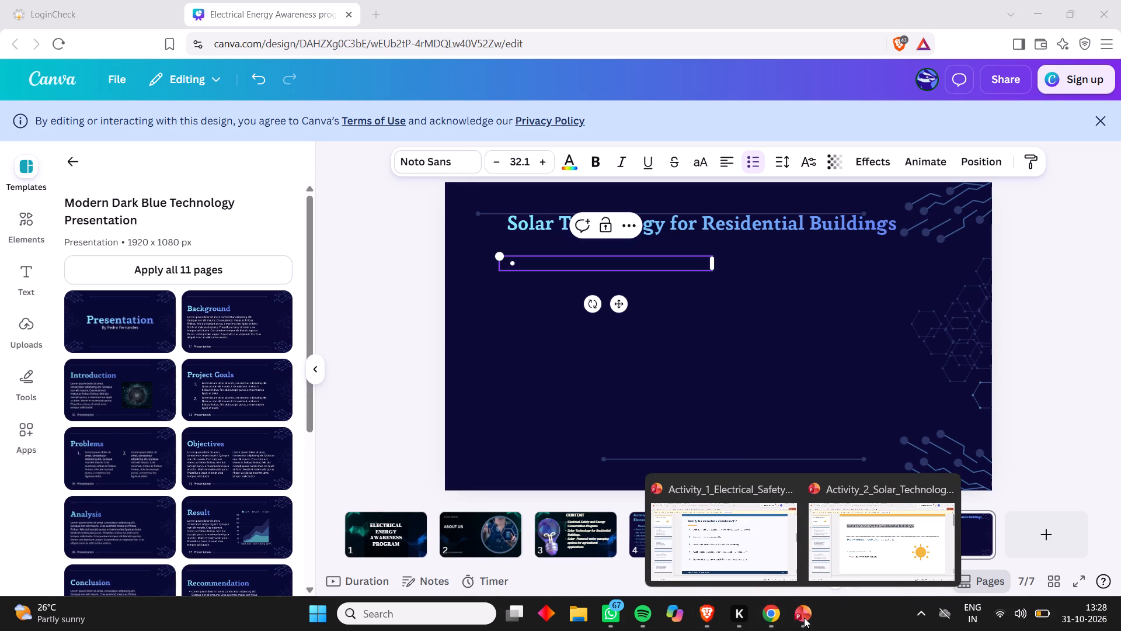
click(859, 551)
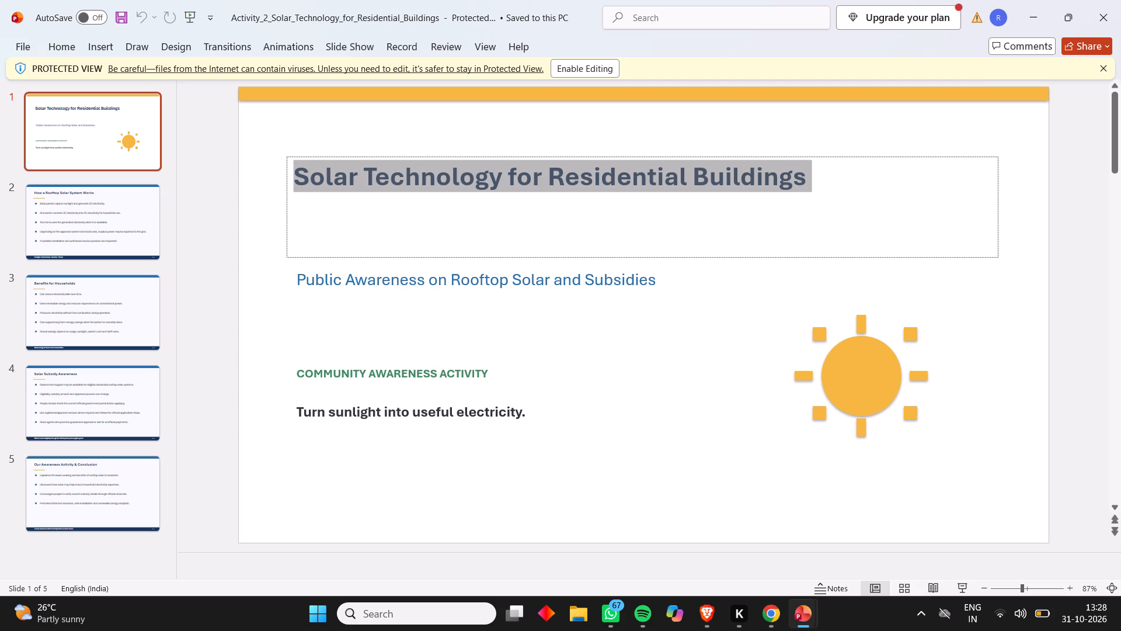
scroll(425, 300, right, 1)
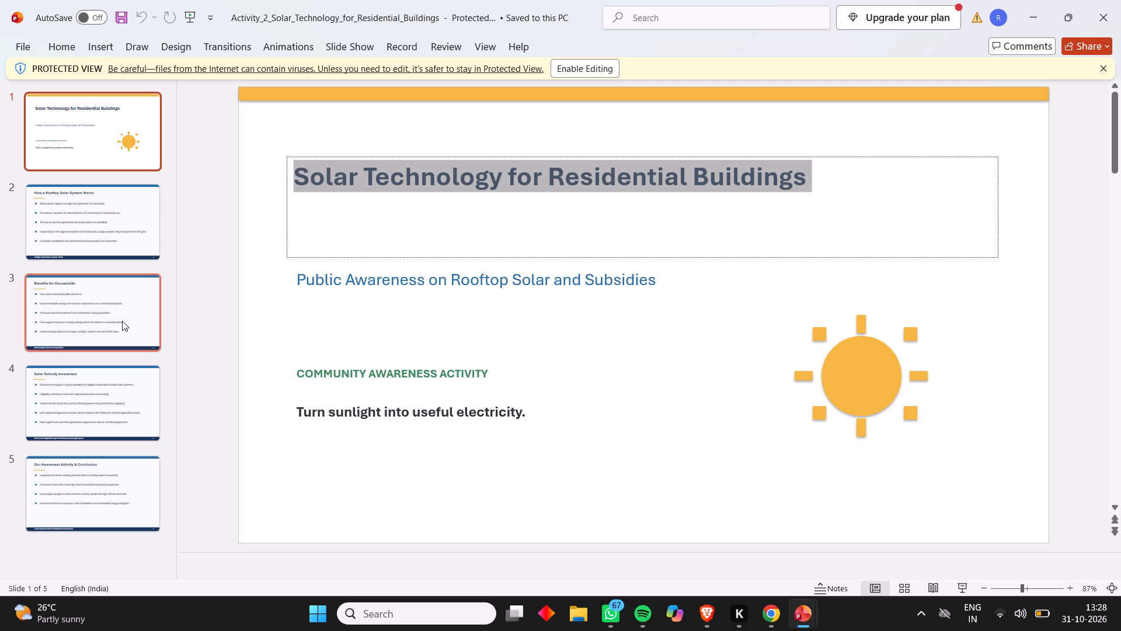
scroll(112, 228, down, 1)
click(112, 226)
scroll(224, 238, right, 2)
scroll(504, 123, right, 1)
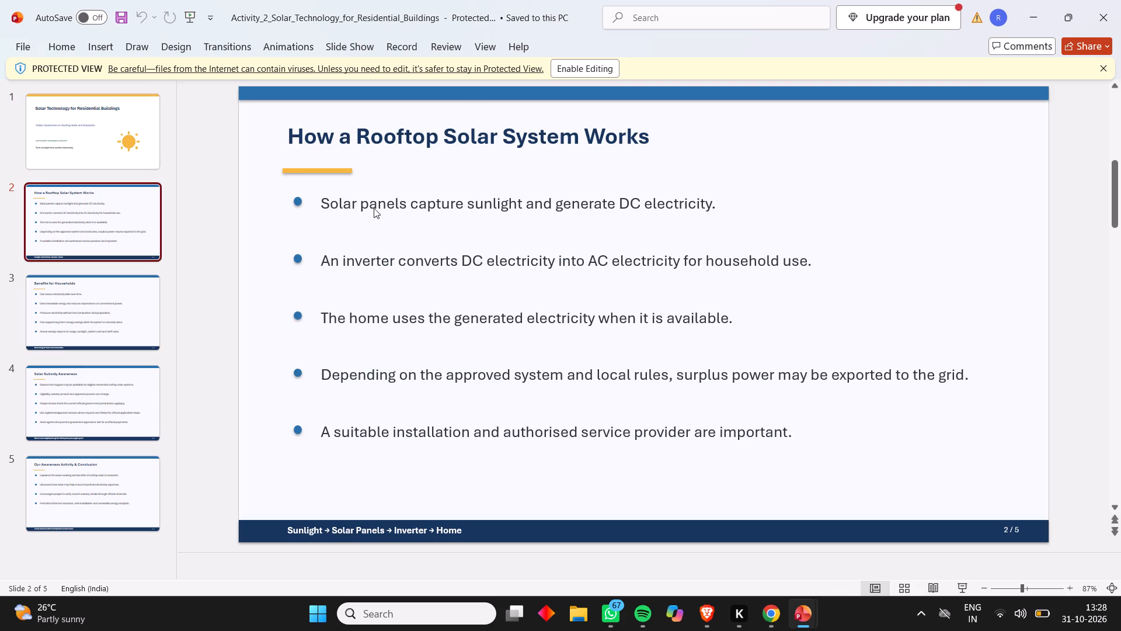
scroll(447, 210, right, 1)
Copy the first bullet of slide 2, "Solar panels capture sunlight and generate DC electricity.".
right_click(314, 195)
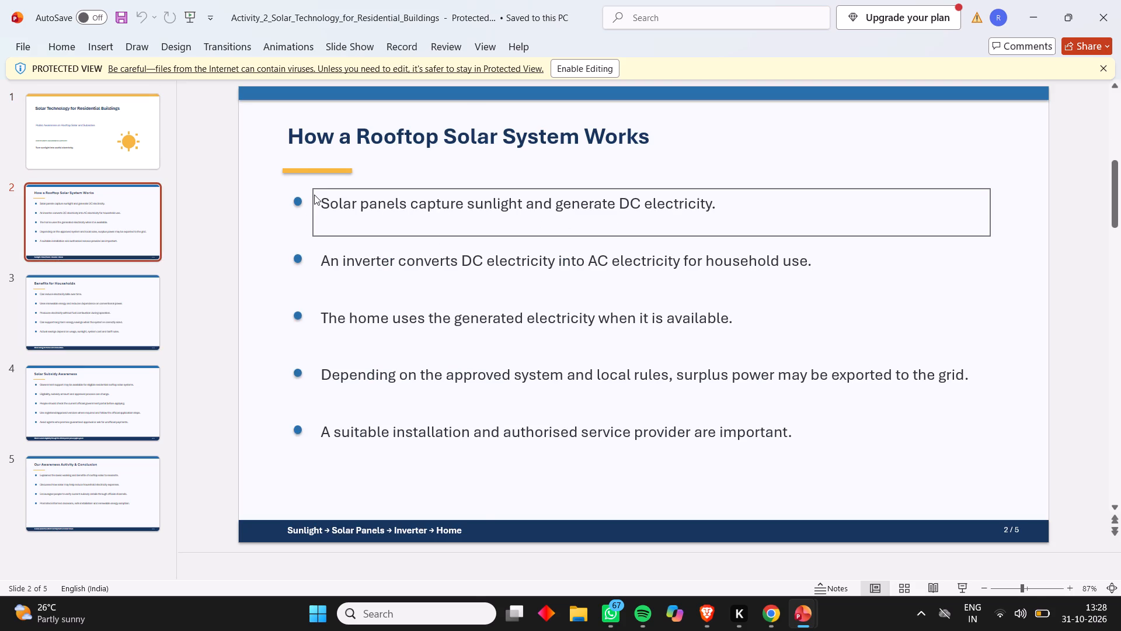
click(314, 195)
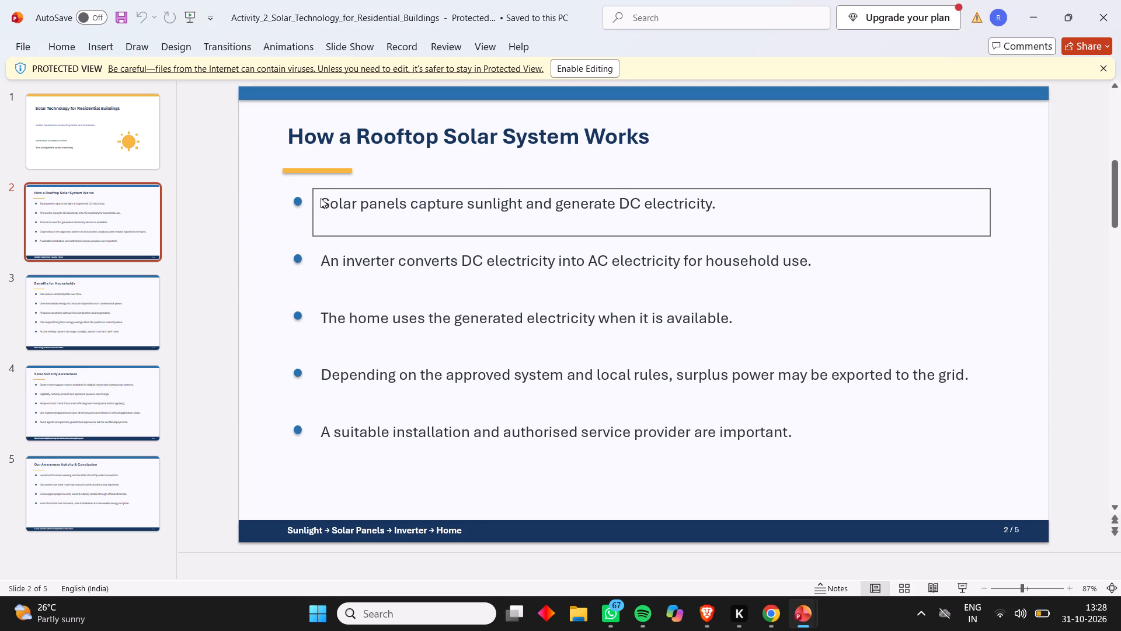
click(321, 198)
click(321, 198)
drag(321, 198, 582, 235)
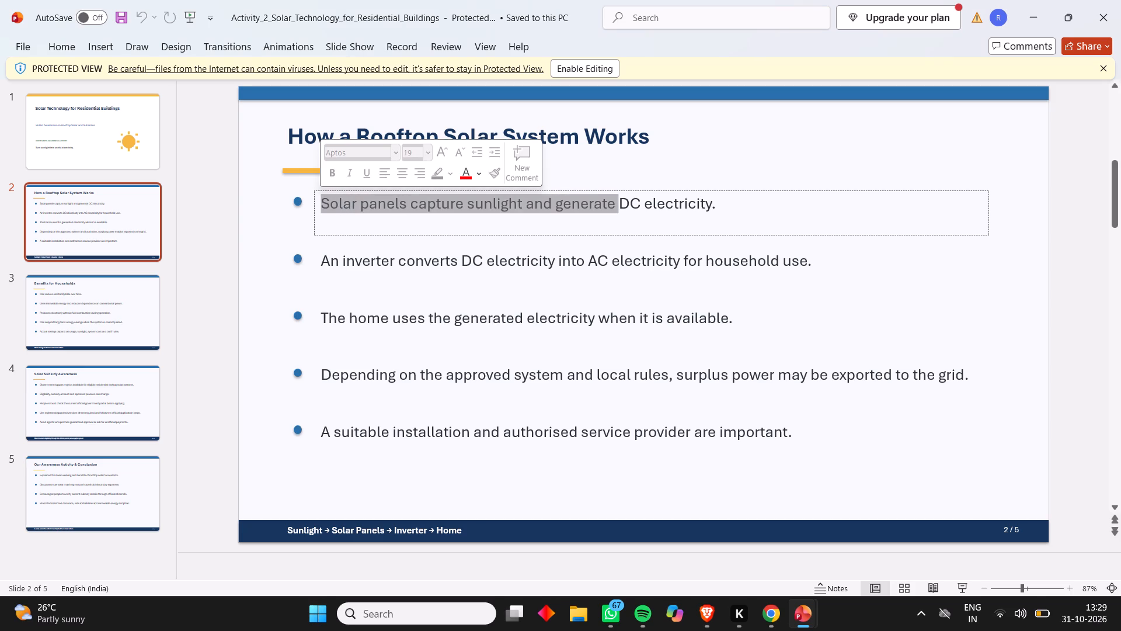
drag(582, 235, 709, 235)
click(713, 236)
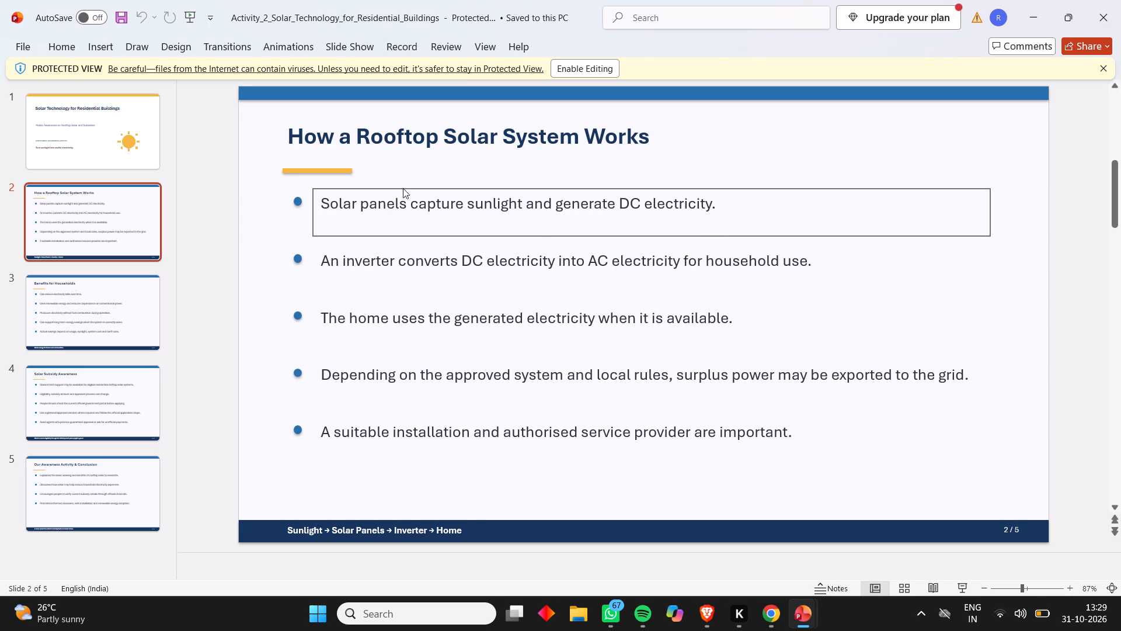
click(322, 203)
drag(343, 207, 410, 223)
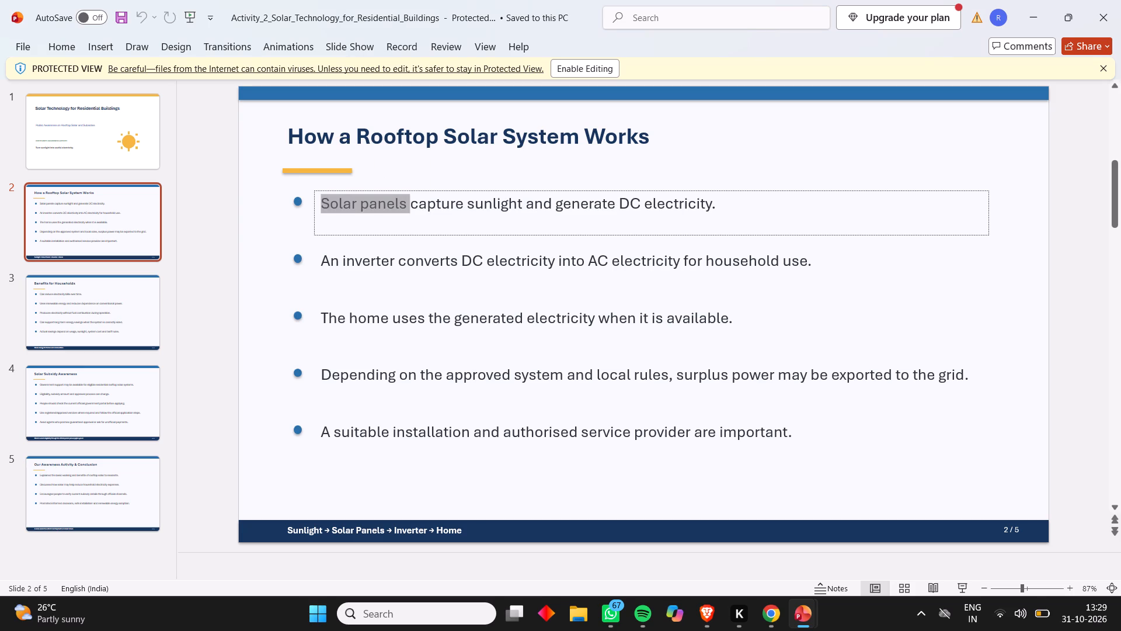
drag(410, 223, 830, 219)
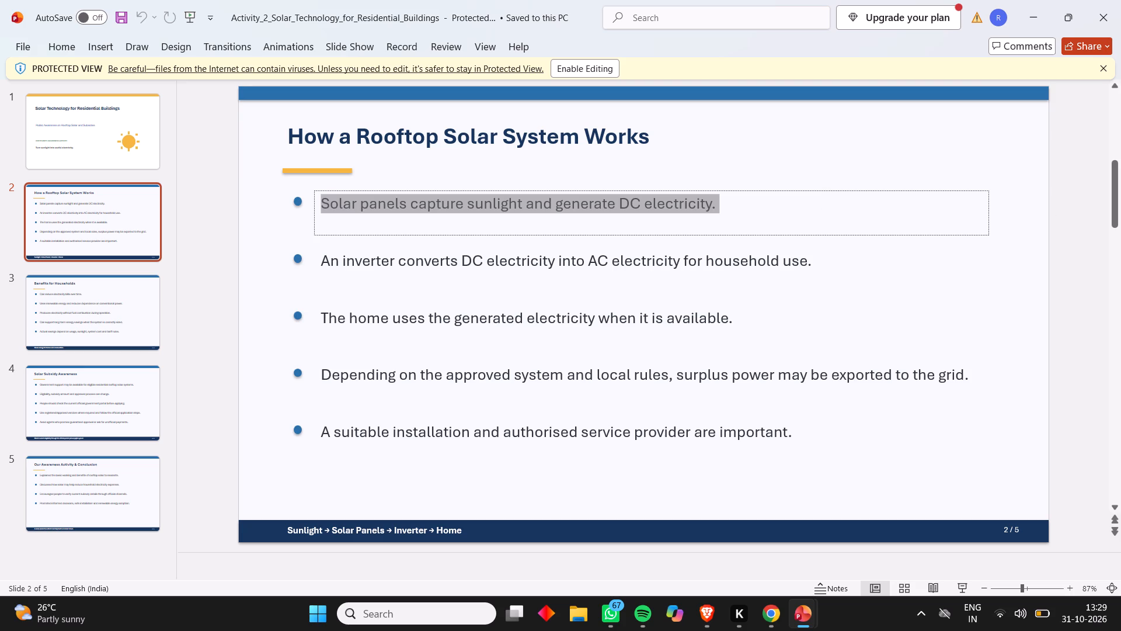
key(ctrl+c)
Switch to the Canva design and paste the copied sentence into the empty bullet beneath the page 7 heading.
click(704, 612)
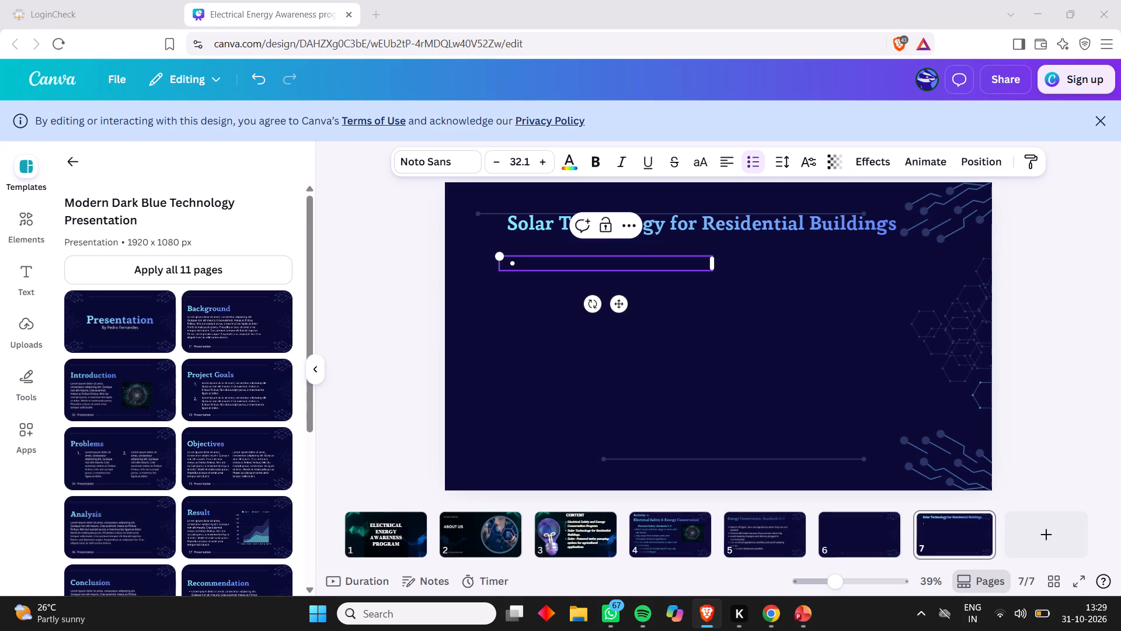
click(530, 264)
key(ctrl+v)
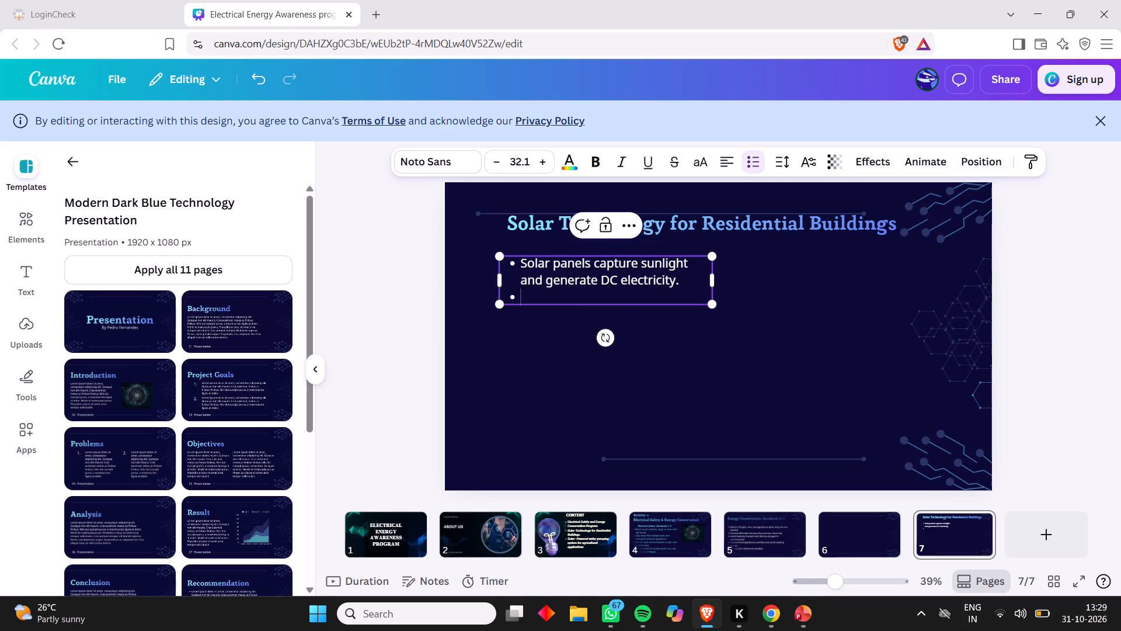
Return to the Activity_2 presentation in PowerPoint and copy slide 2's second bullet, "An inverter converts DC electricity into AC electricity for household use.".
click(797, 617)
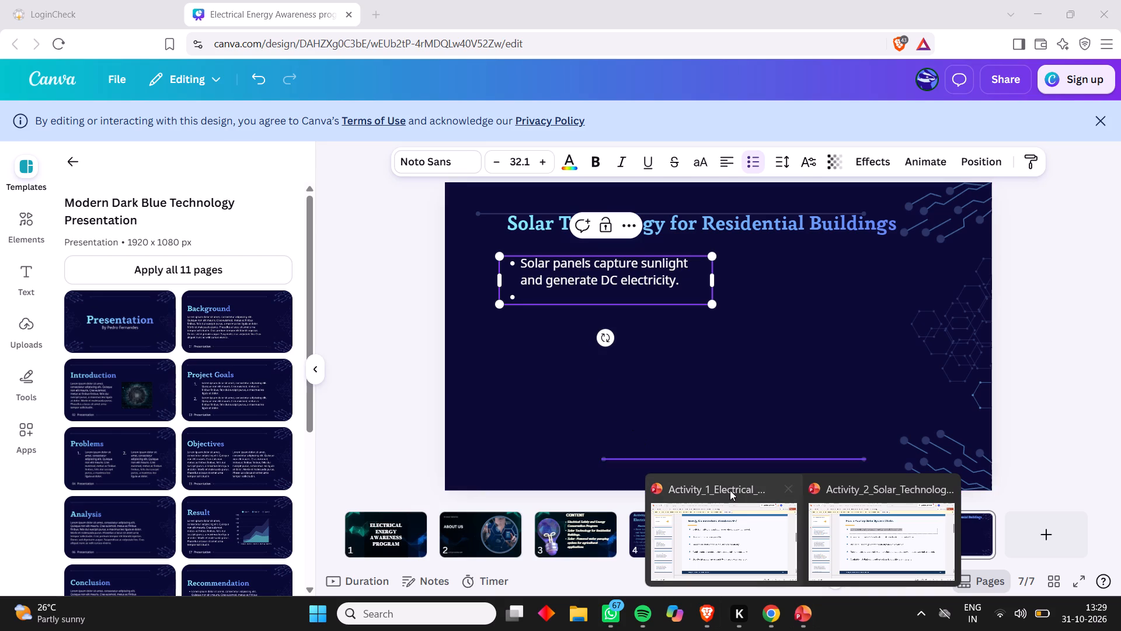
click(835, 539)
click(339, 332)
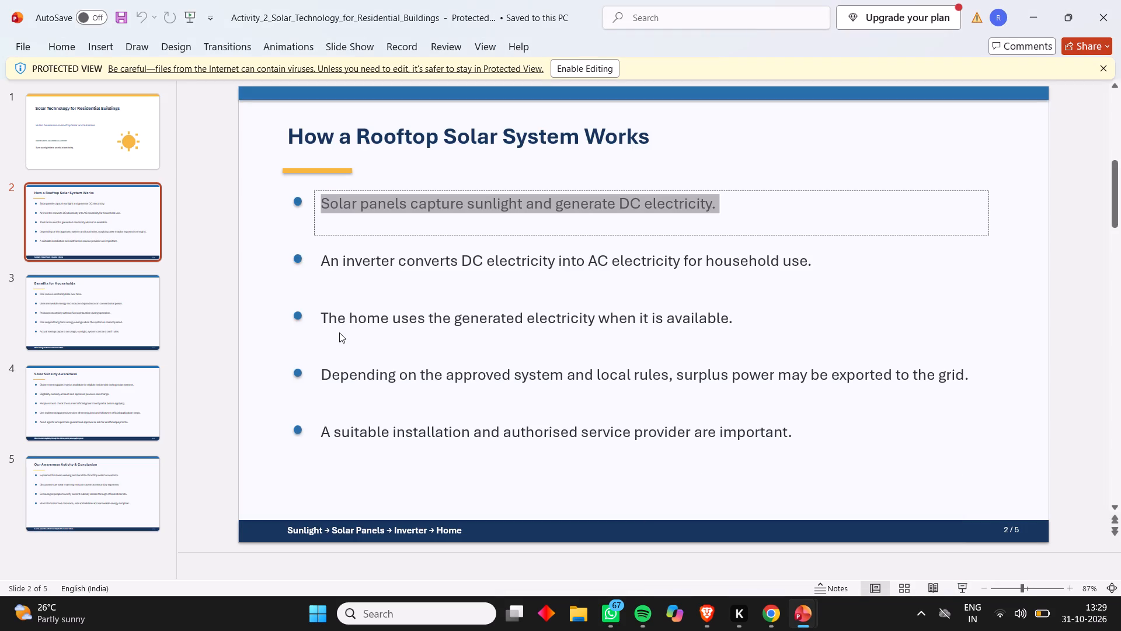
click(336, 259)
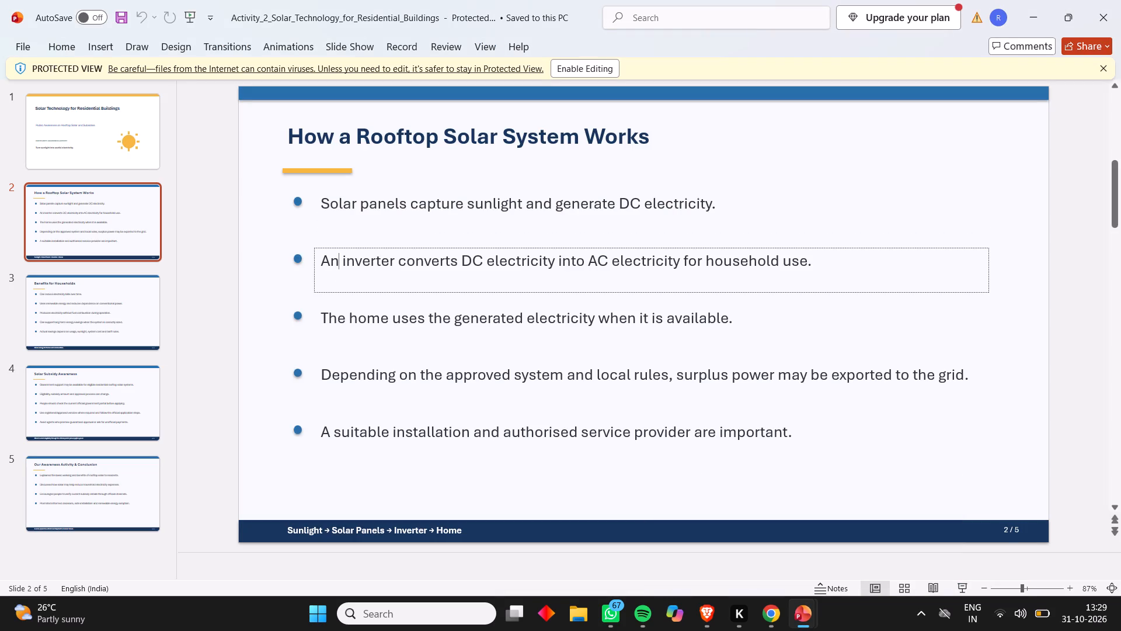
click(319, 258)
double_click(319, 258)
drag(319, 258, 381, 251)
click(321, 258)
drag(321, 258, 847, 265)
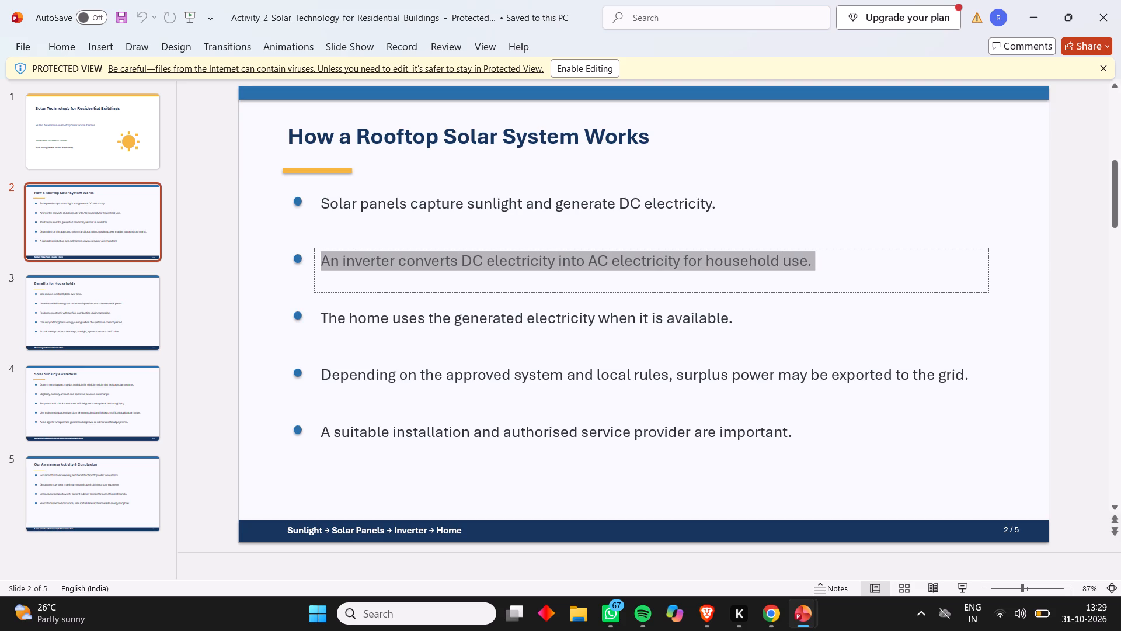
drag(847, 265, 858, 267)
key(ctrl+c)
Switch to the Canva design and paste the copied inverter sentence as the second bullet on page 7.
click(709, 604)
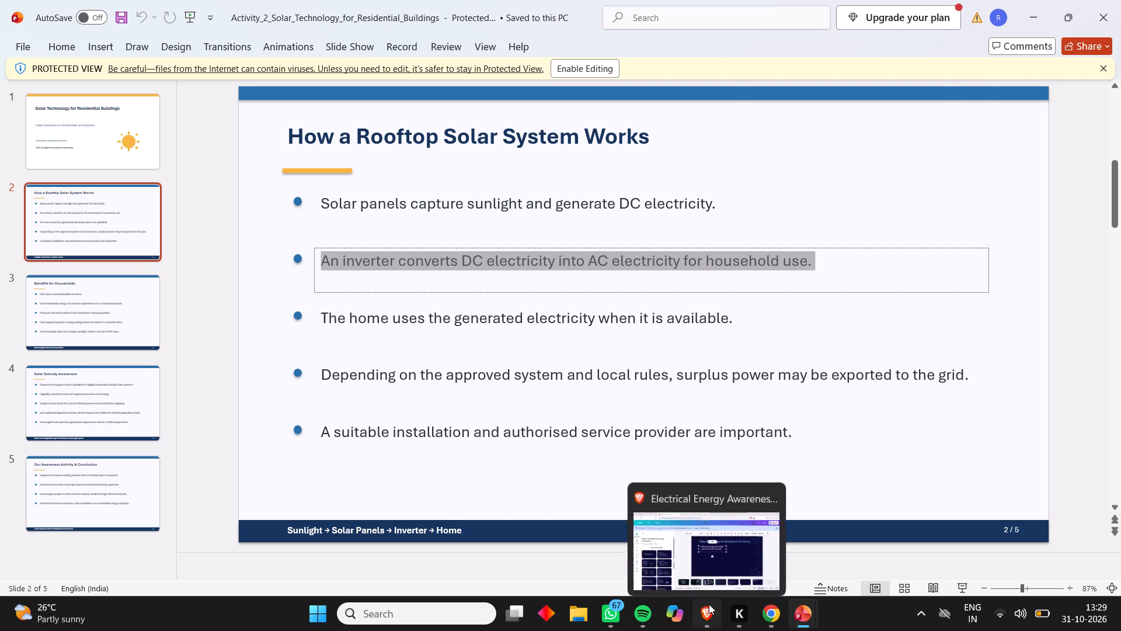
click(569, 290)
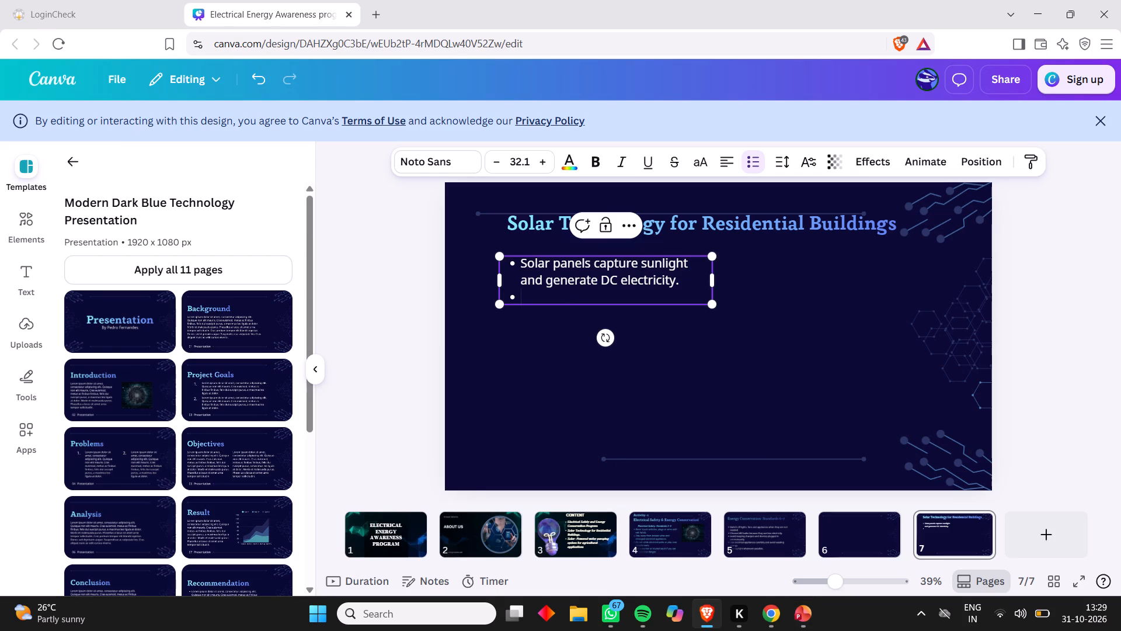
key(ctrl+v)
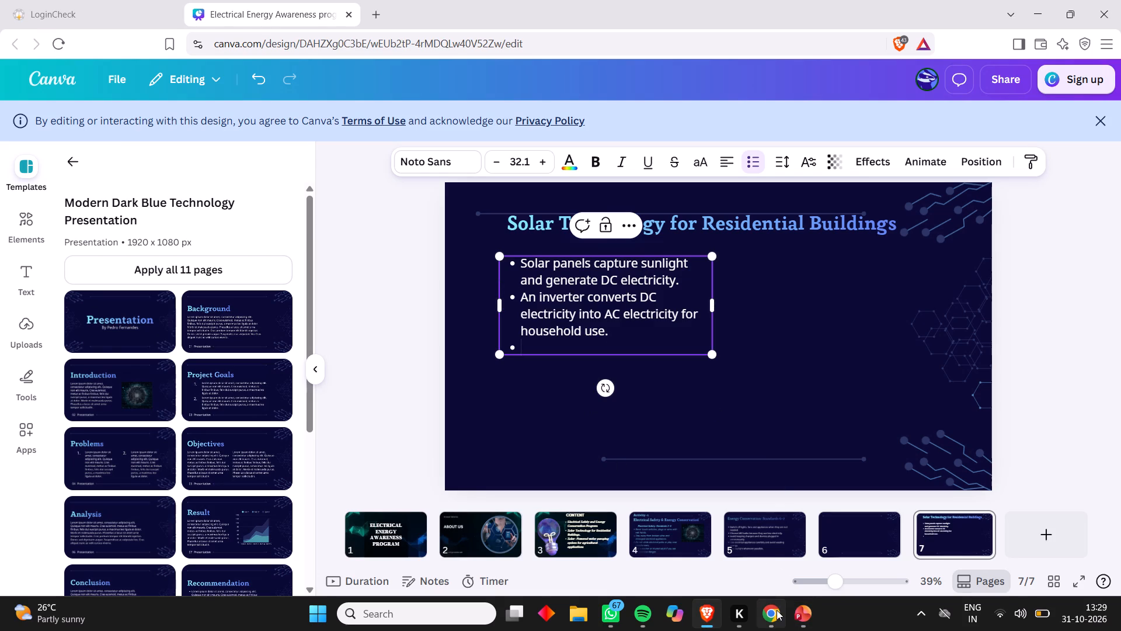
click(795, 615)
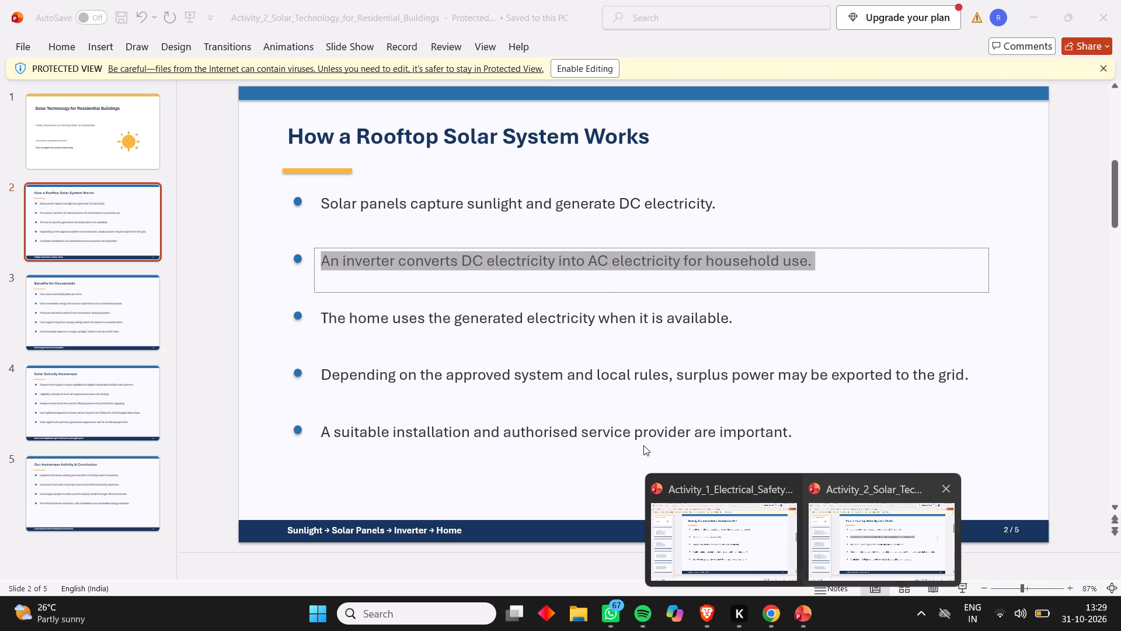
click(859, 551)
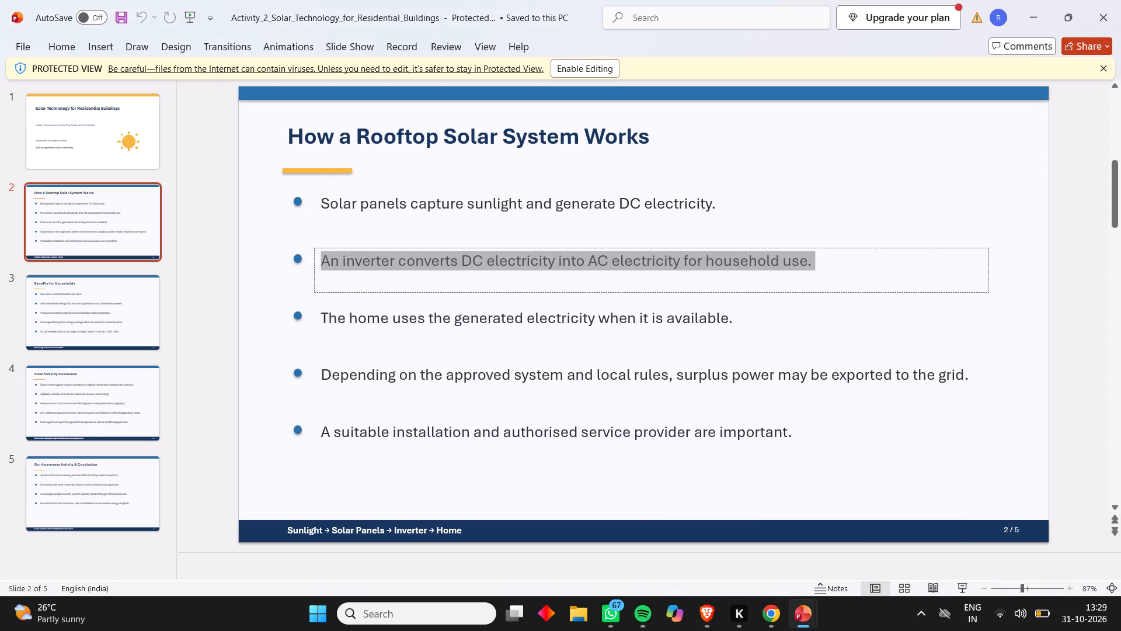
click(325, 317)
click(322, 315)
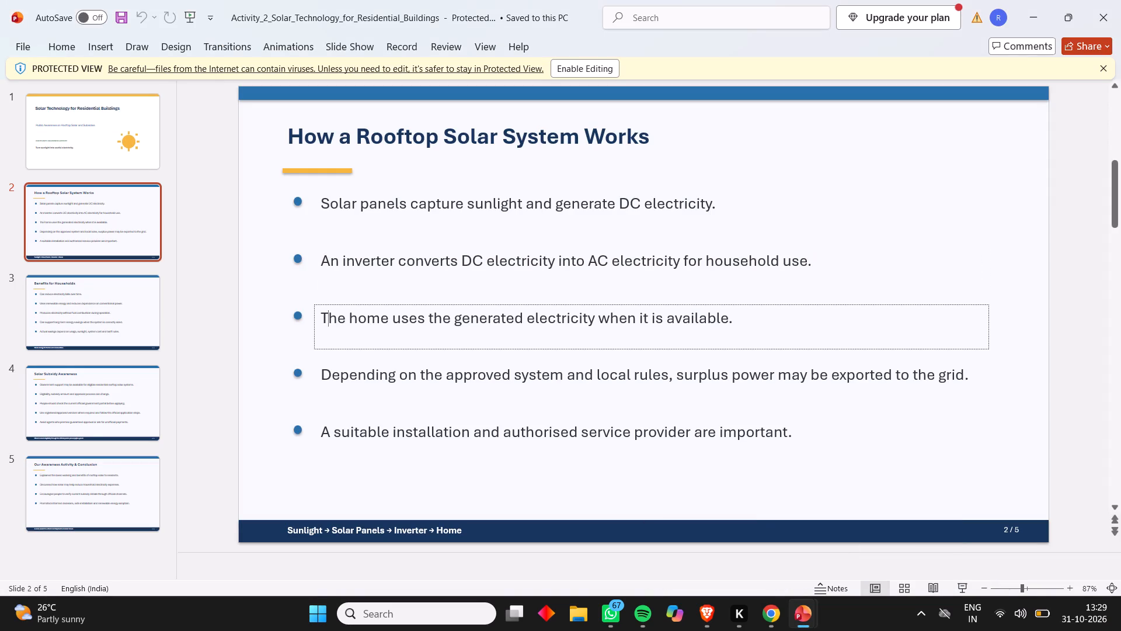
drag(322, 315, 669, 332)
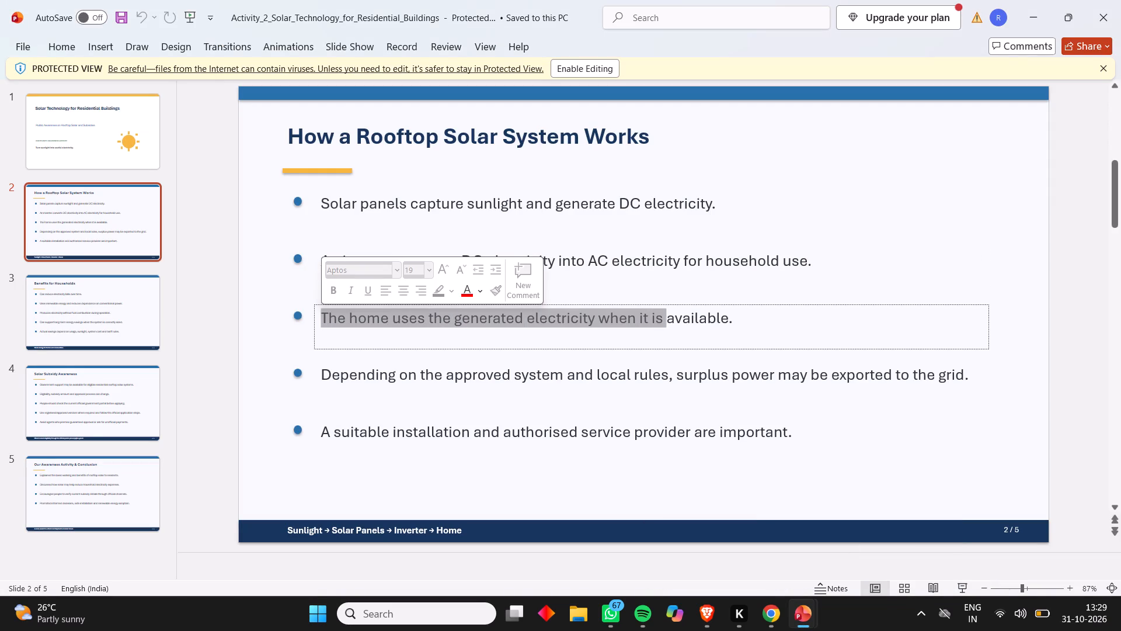
drag(669, 332, 739, 334)
key(ctrl+c)
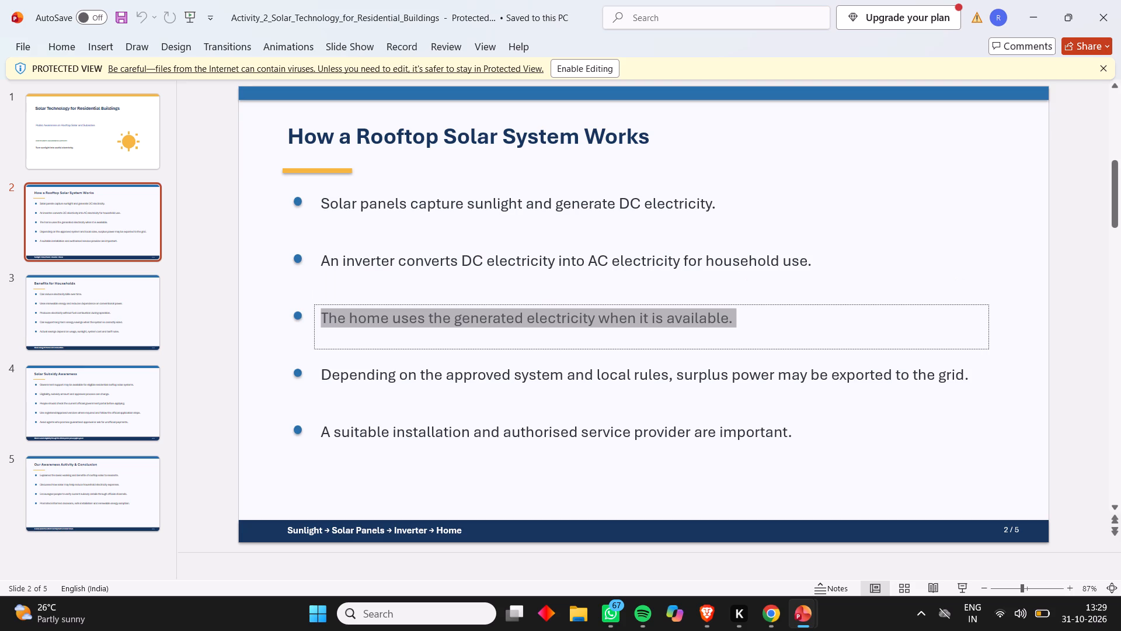
click(706, 613)
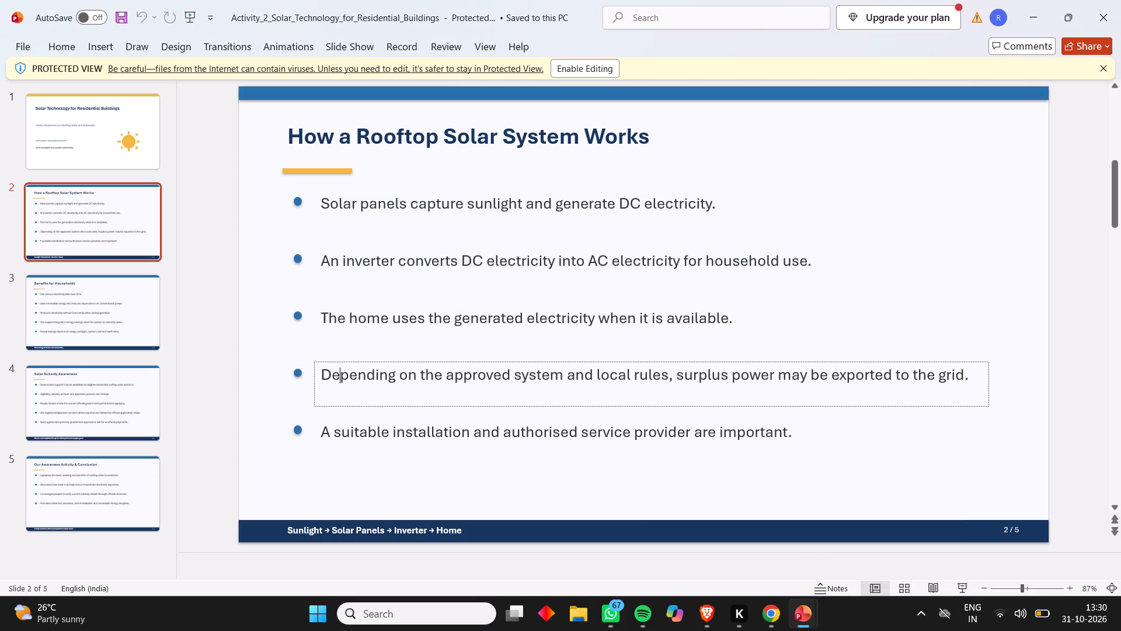
click(322, 370)
drag(322, 370, 719, 411)
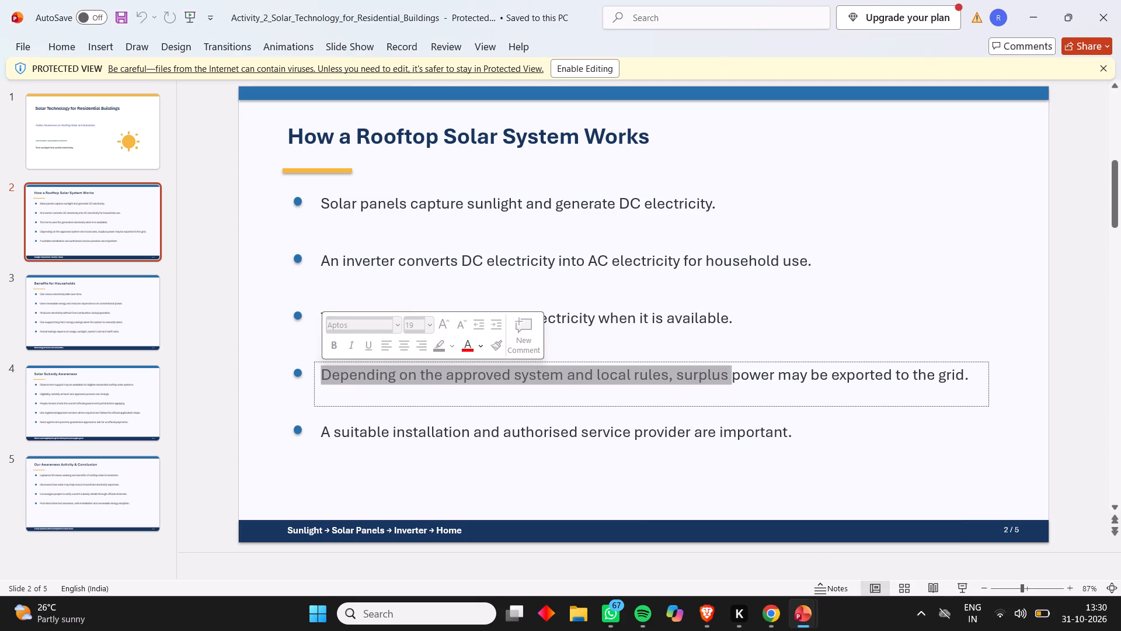
drag(719, 411, 971, 454)
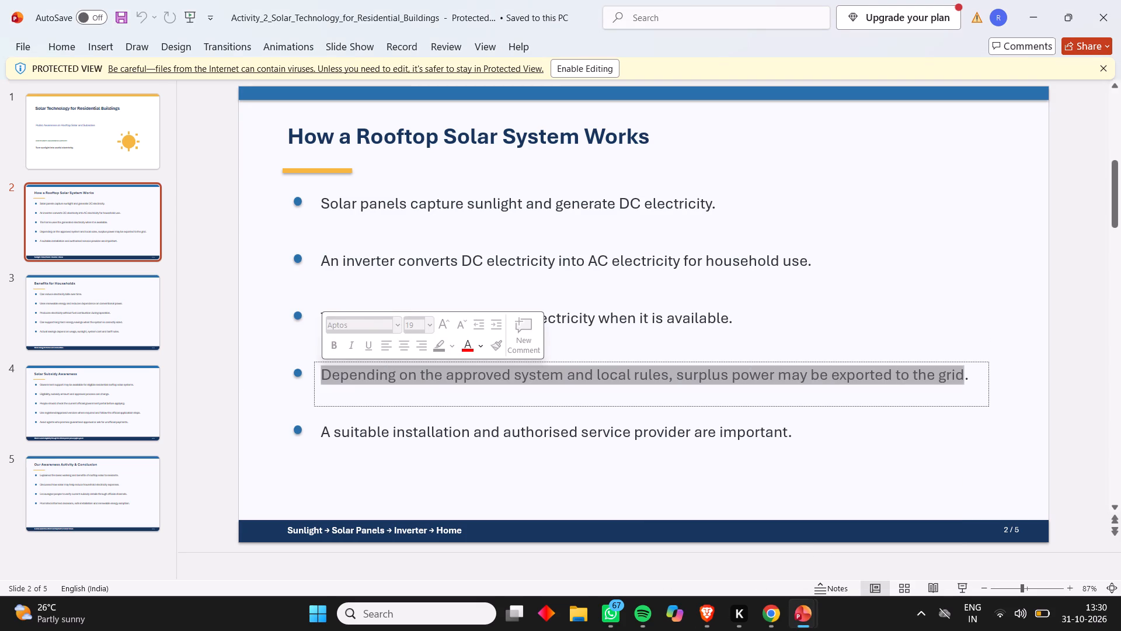
drag(971, 454, 1000, 452)
key(ctrl+c)
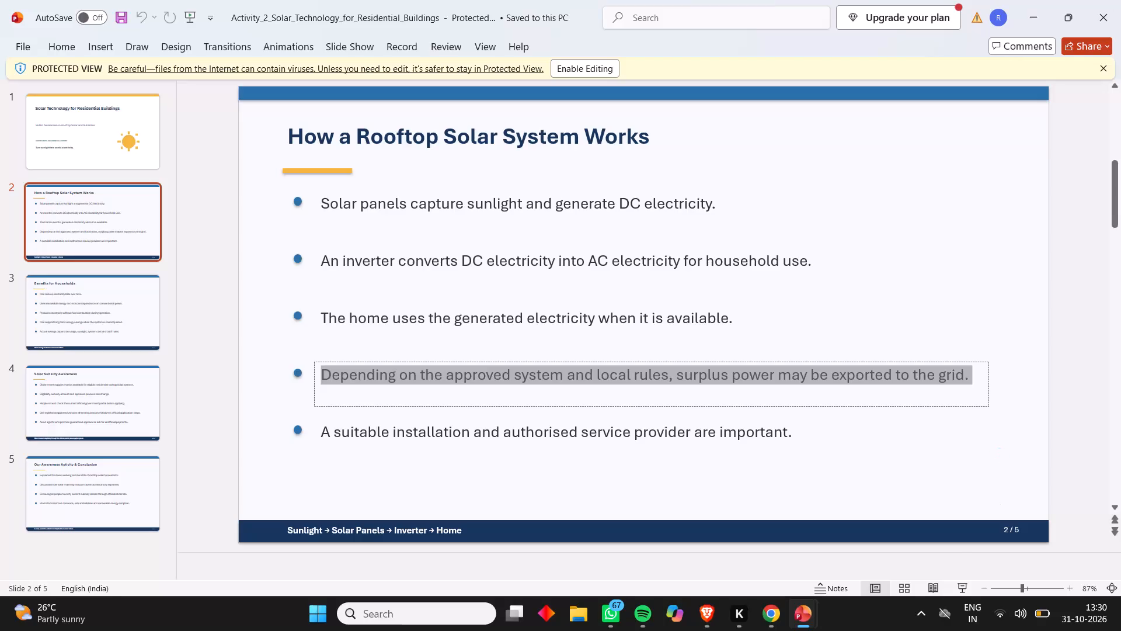
click(706, 615)
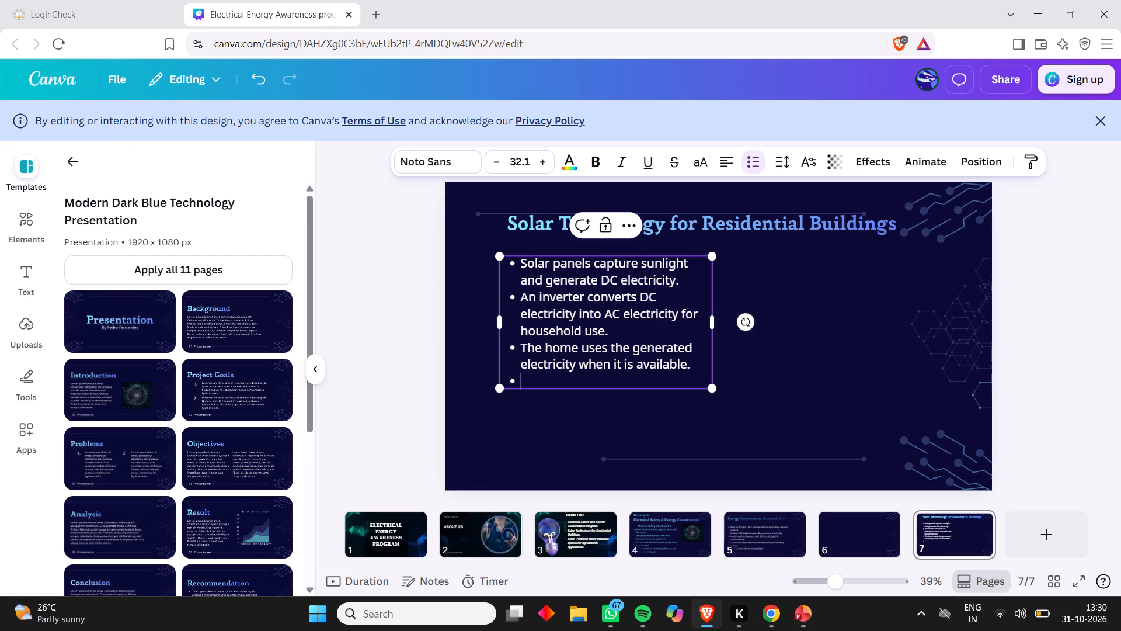
click(597, 377)
key(ctrl+v)
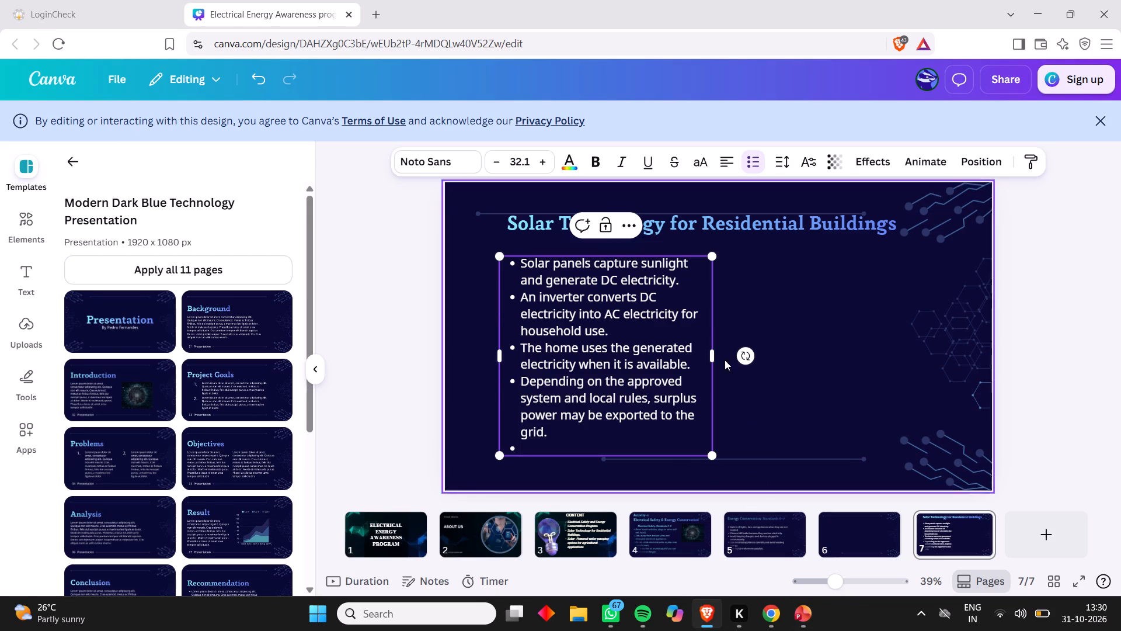
Widen the page 7 bullet text box until it extends slightly past the end of the heading.
drag(718, 358, 908, 364)
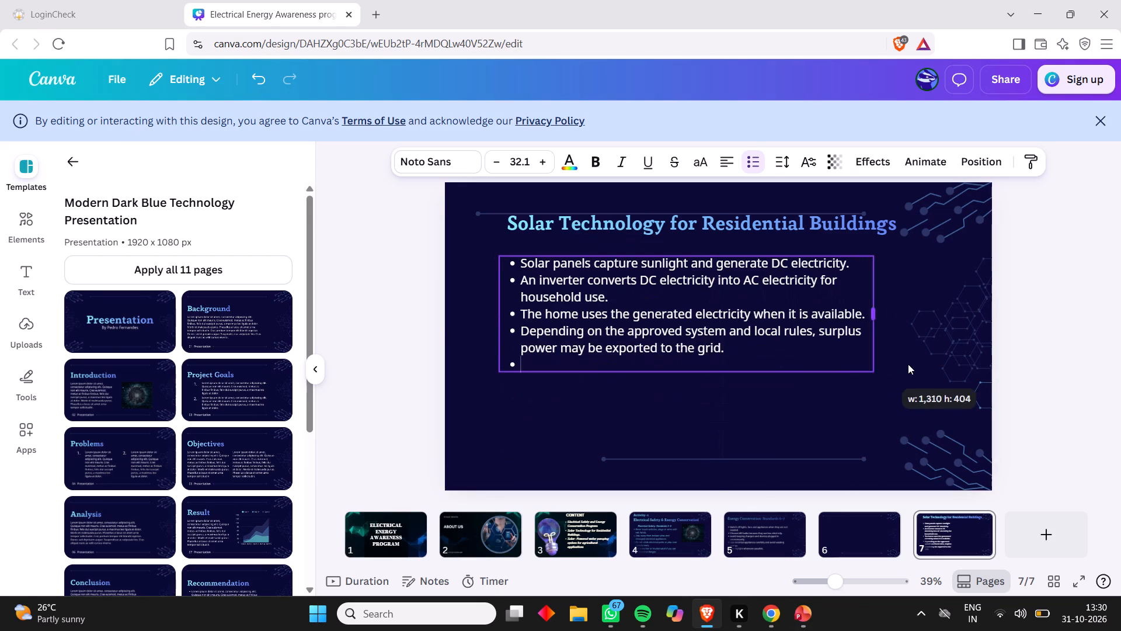
drag(908, 364, 930, 415)
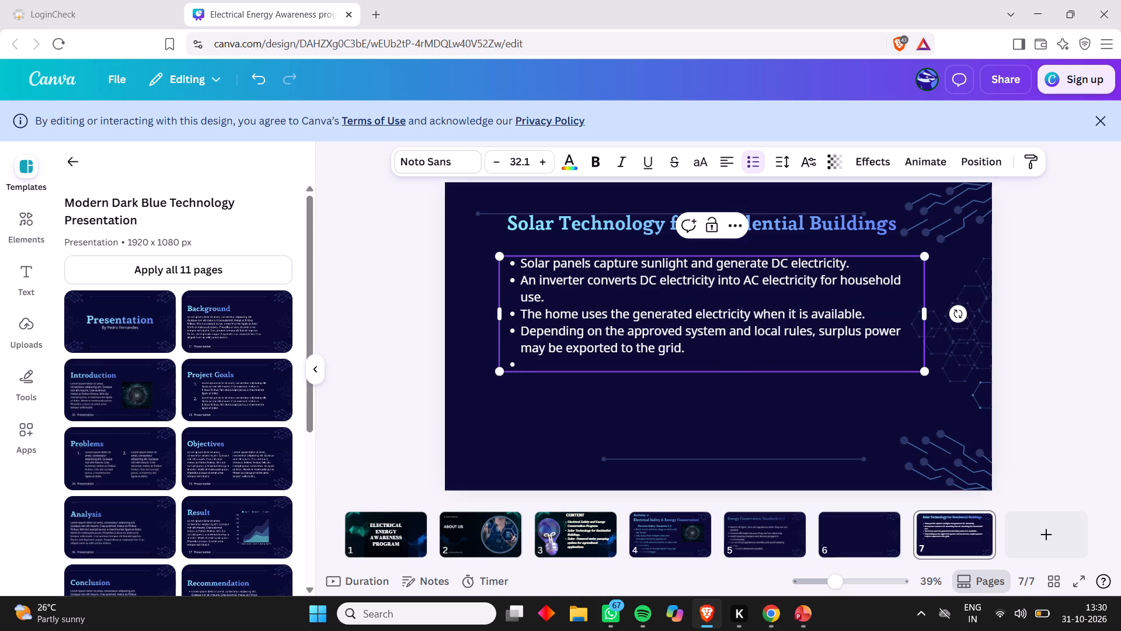
drag(724, 367, 719, 384)
drag(720, 353, 712, 369)
Copy PowerPoint slide 2's last bullet, "A suitable installation and authorised service provider are important.", into the empty bullet on Canva page 7.
click(800, 615)
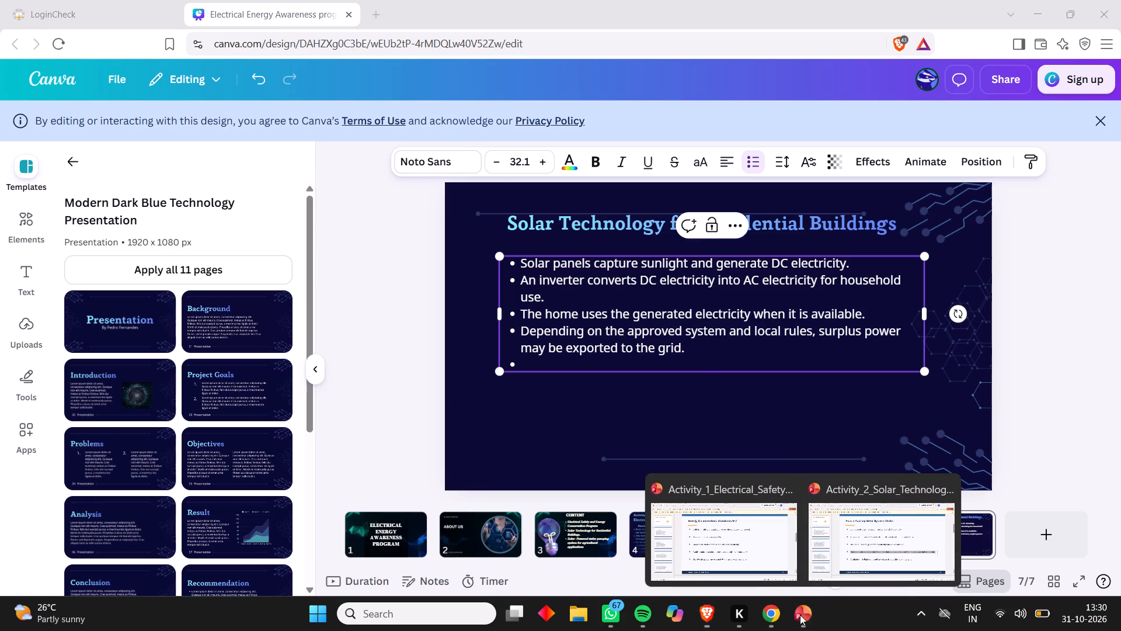
click(871, 519)
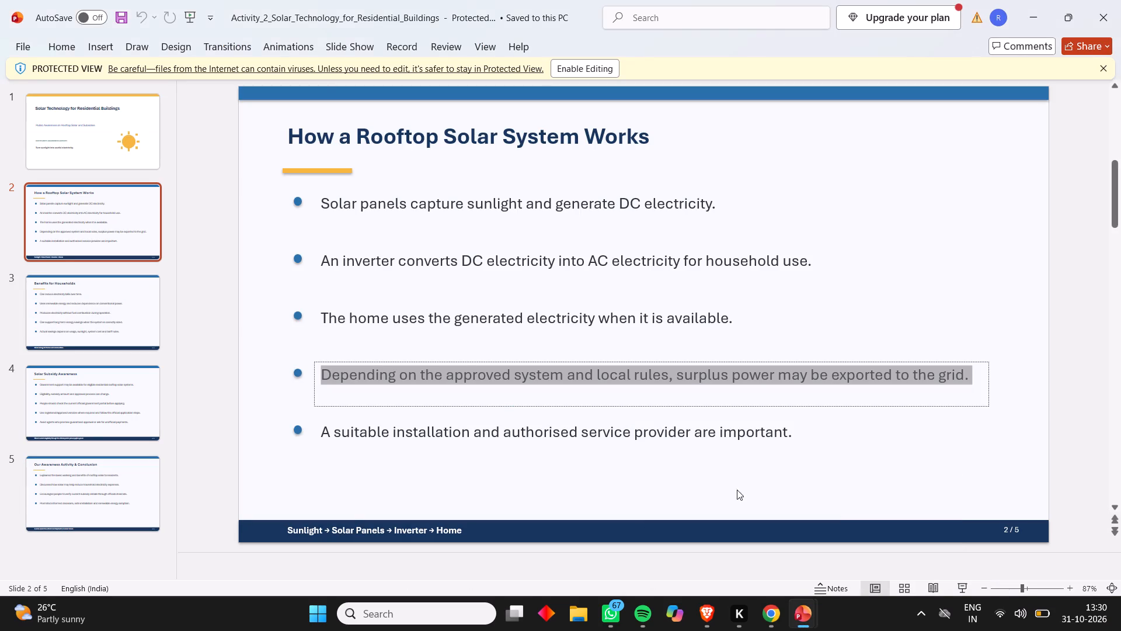
click(551, 441)
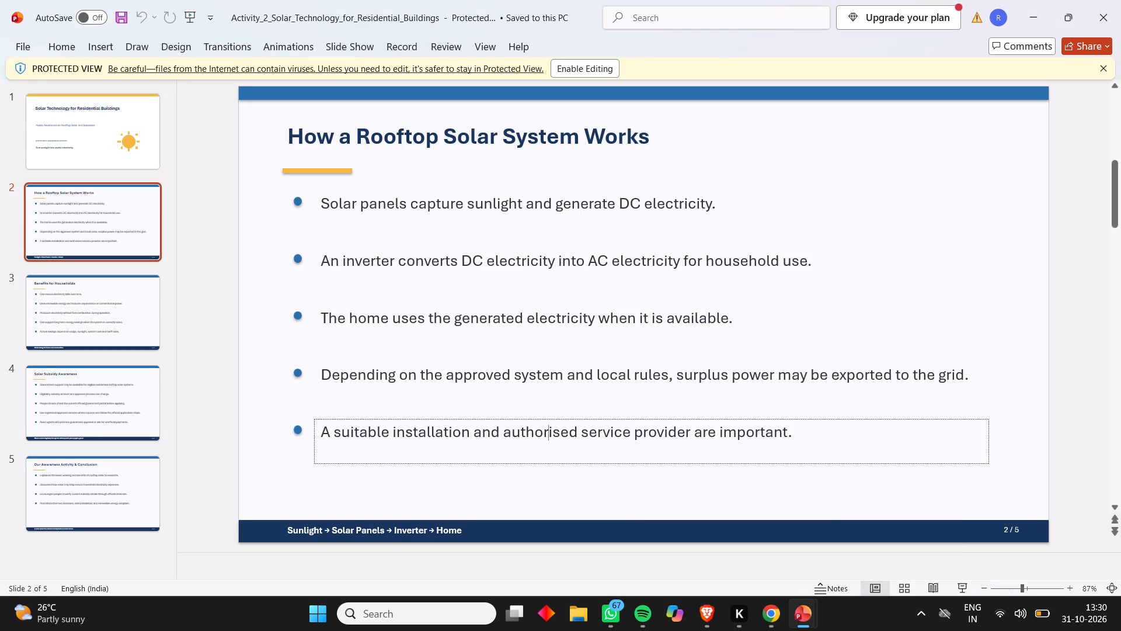
drag(322, 432, 751, 469)
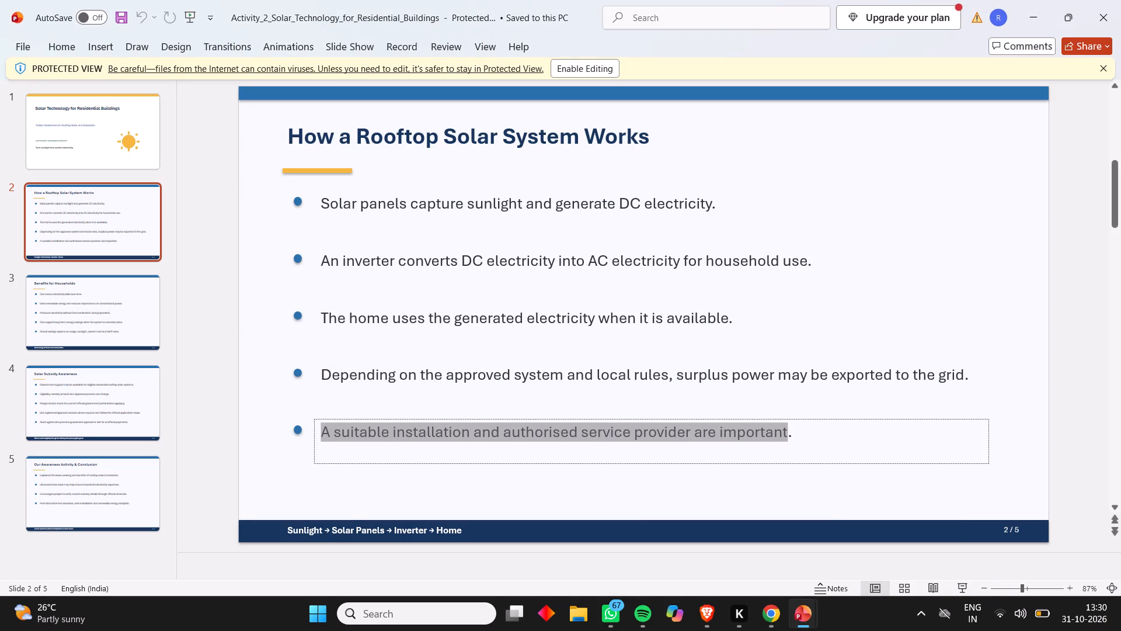
drag(751, 469, 869, 470)
key(ctrl+c)
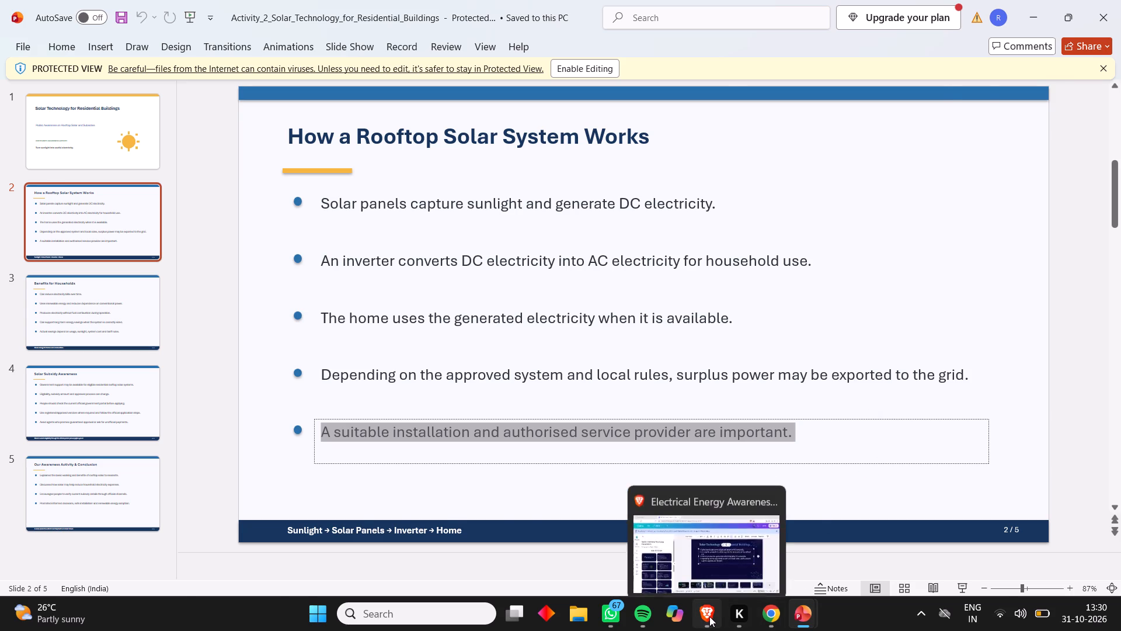
click(709, 616)
click(575, 363)
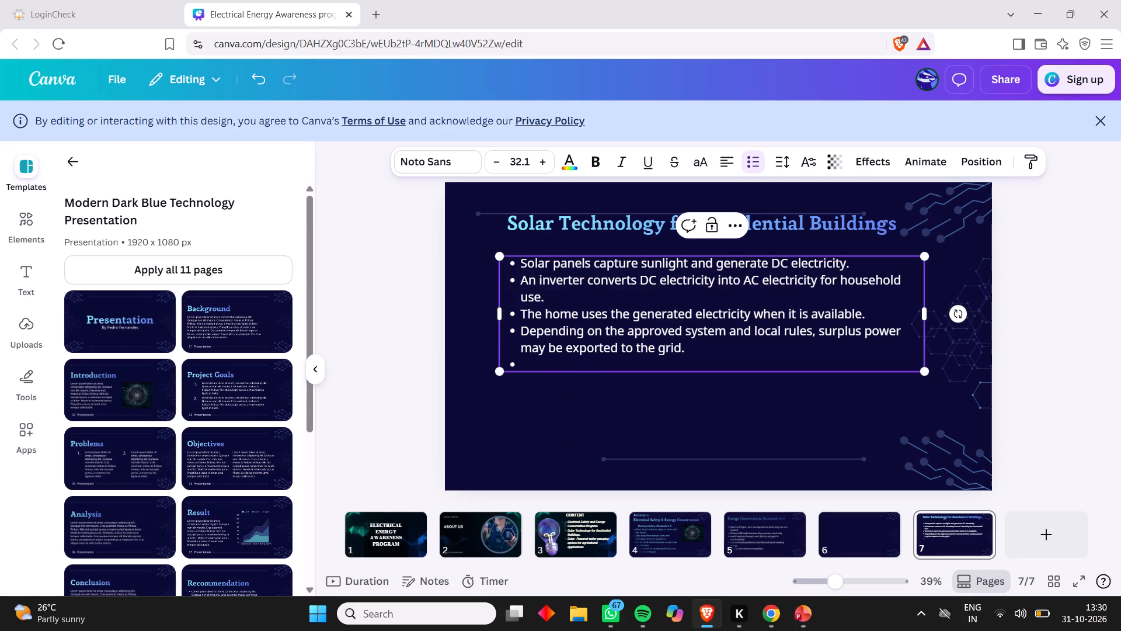
key(ctrl+v)
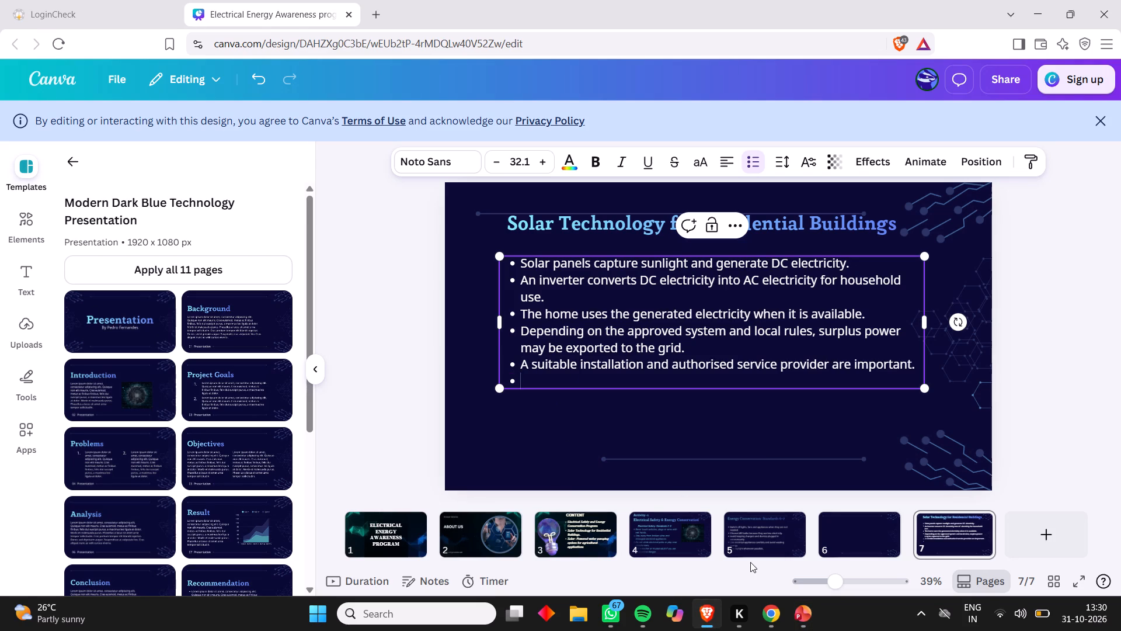
Check slide 2 of Activity_2 in PowerPoint, then return to Canva and remove the empty bullet at the end of the page 7 list.
click(799, 616)
click(845, 544)
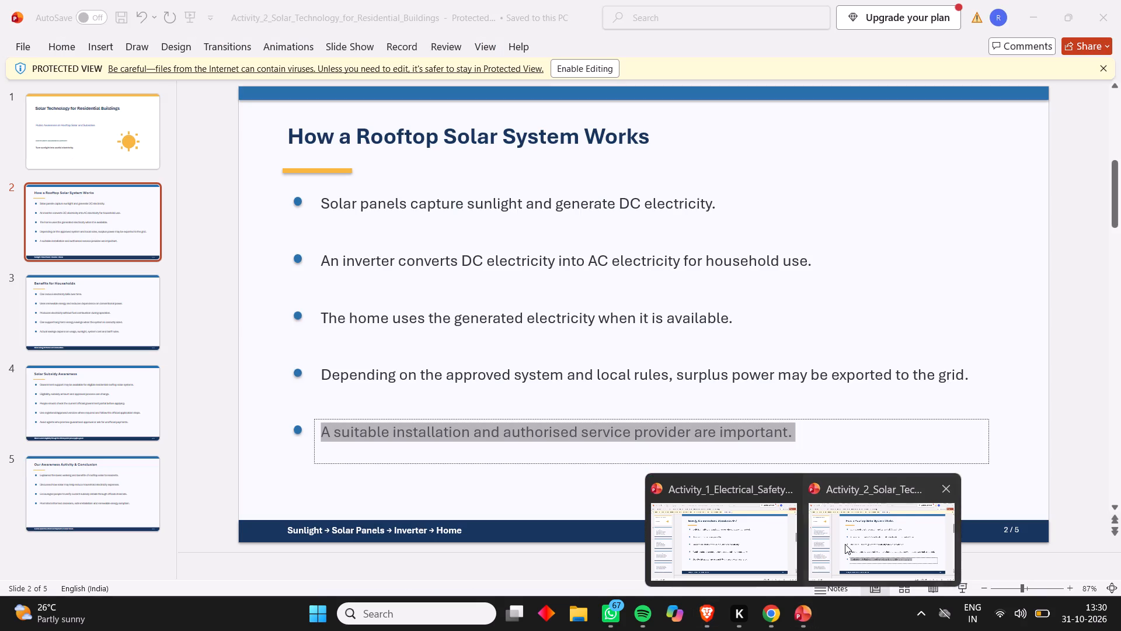
click(726, 485)
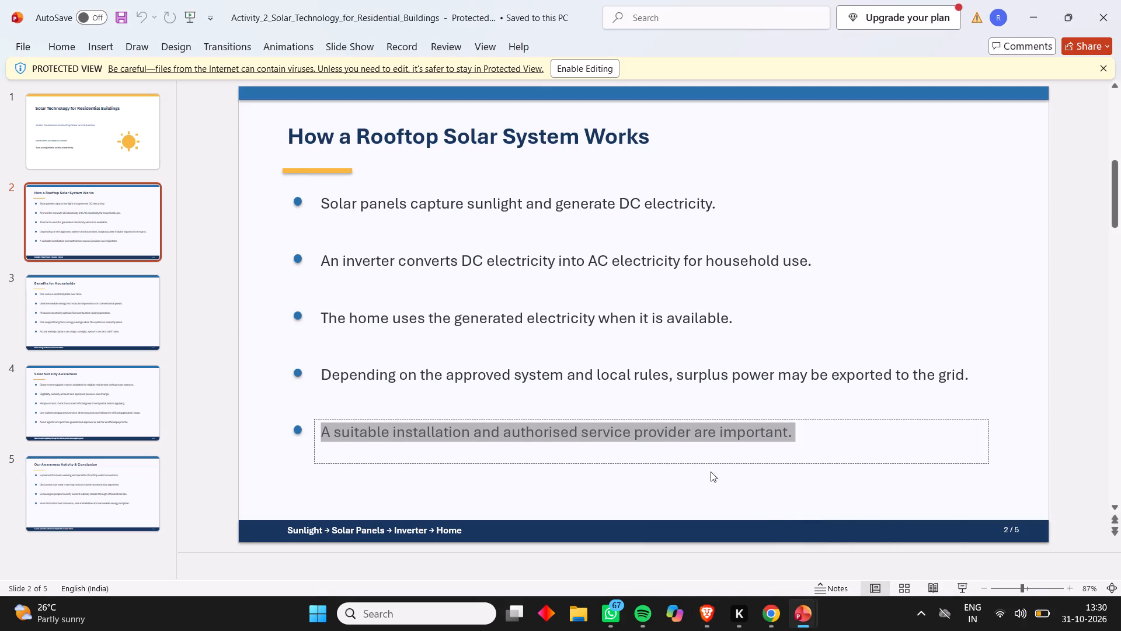
click(702, 611)
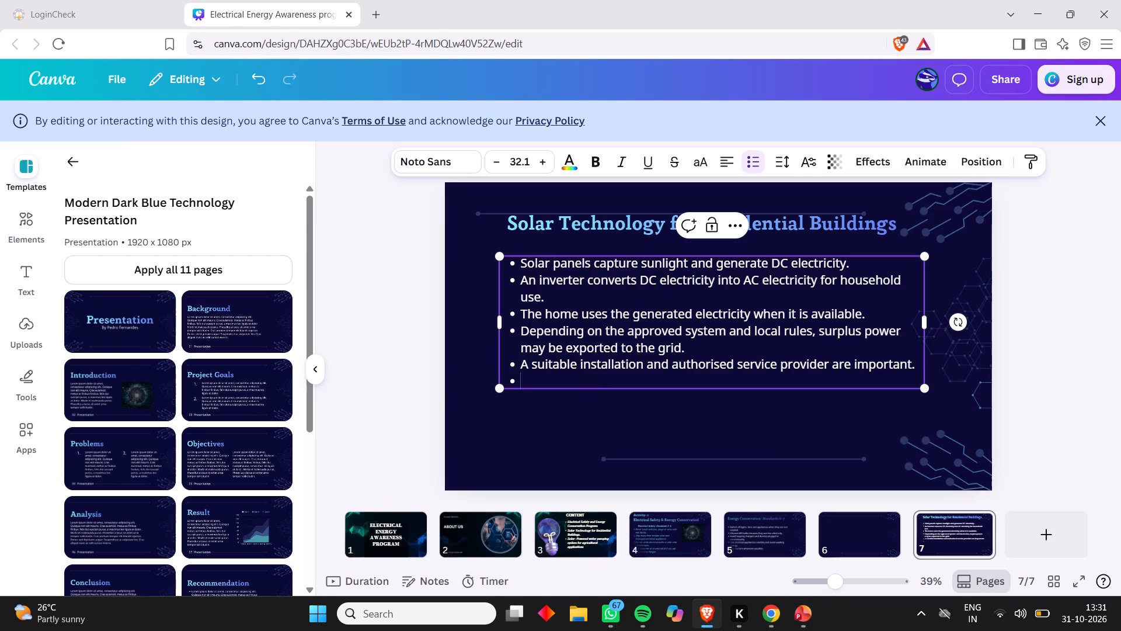
key(BackSpace)
Increase the font size of all five bullets on page 7 to 40.1.
drag(517, 263, 610, 304)
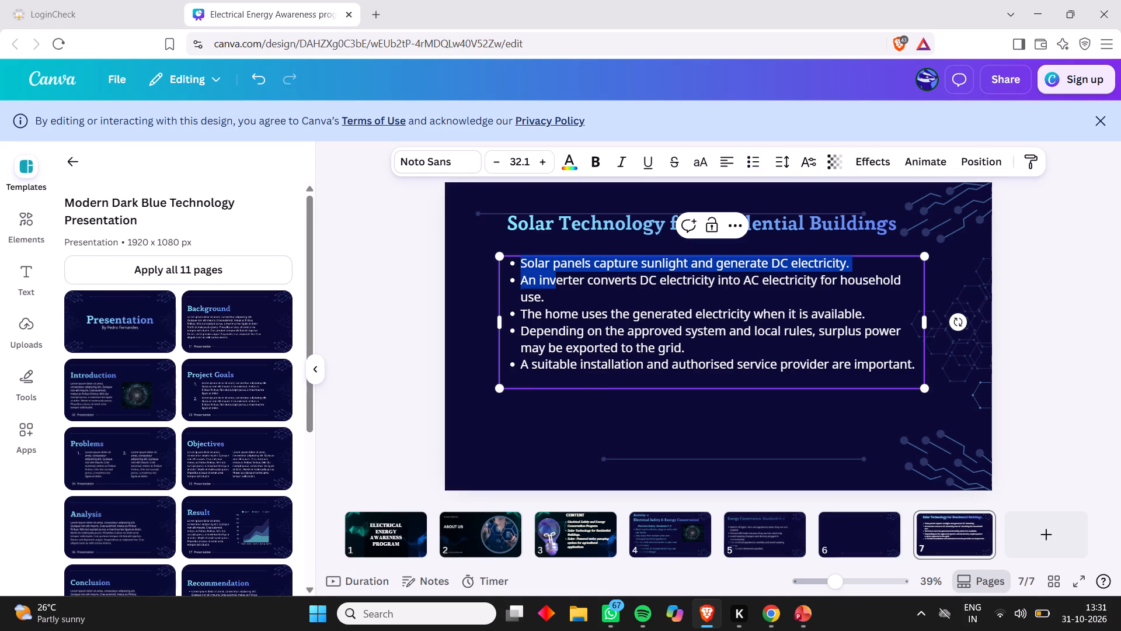
drag(610, 304, 827, 382)
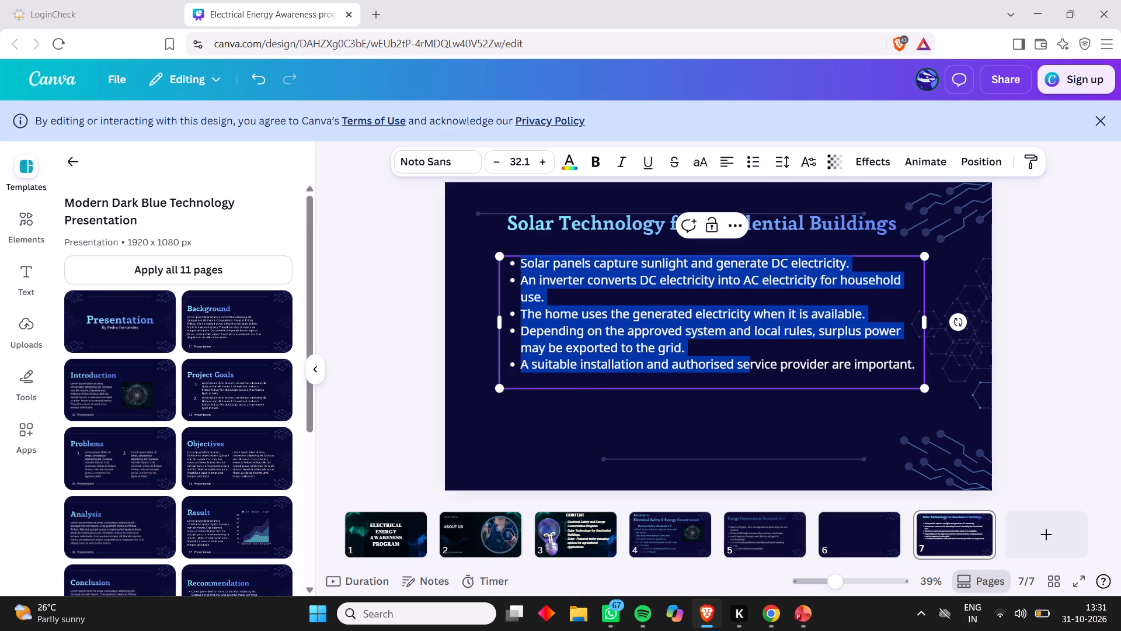
triple_click(544, 172)
triple_click(544, 172)
double_click(544, 172)
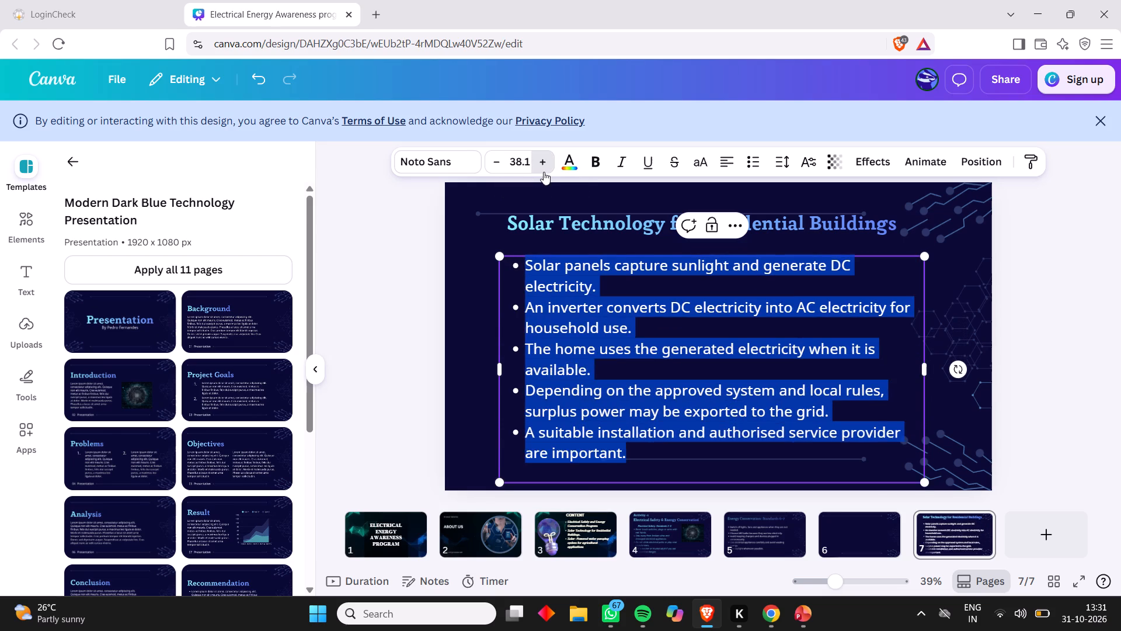
click(507, 282)
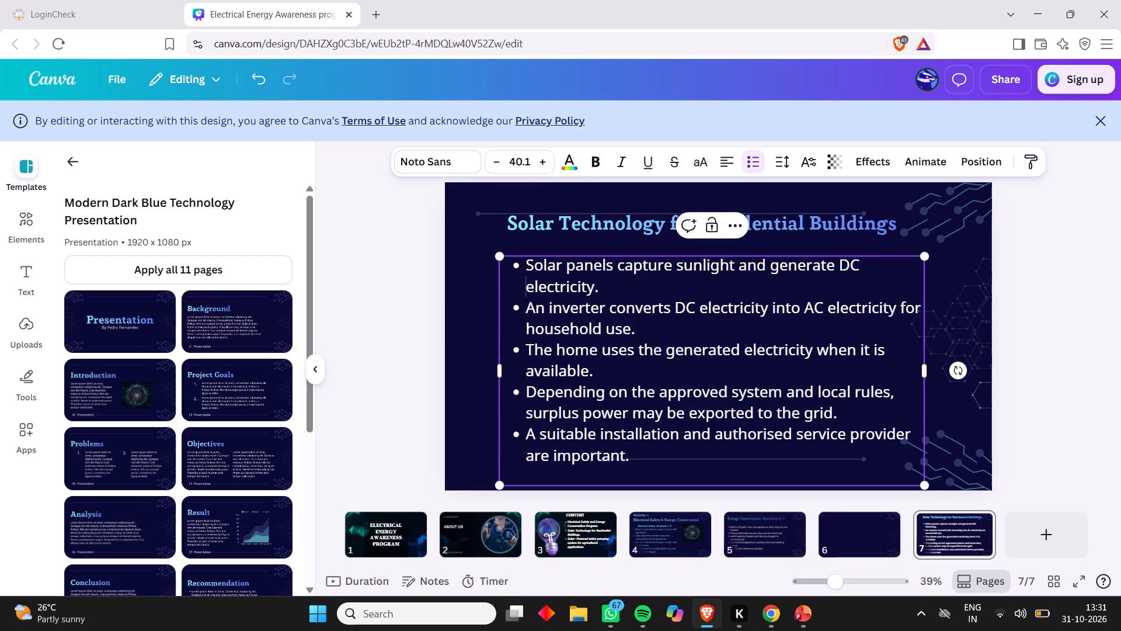
drag(498, 370, 489, 370)
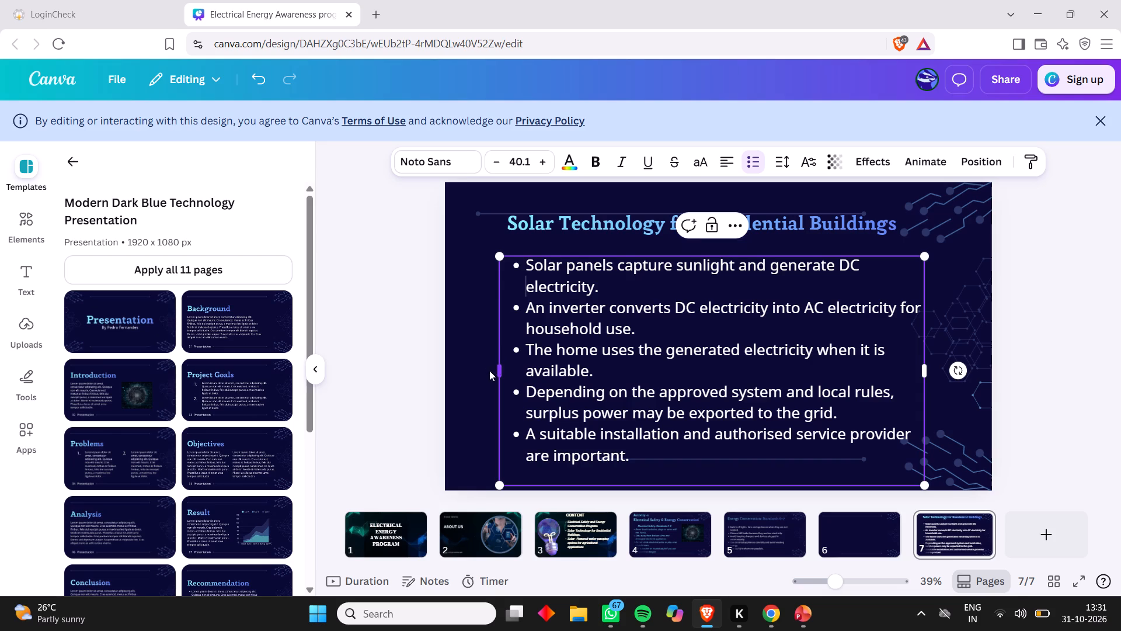
drag(489, 370, 472, 367)
drag(687, 466, 683, 487)
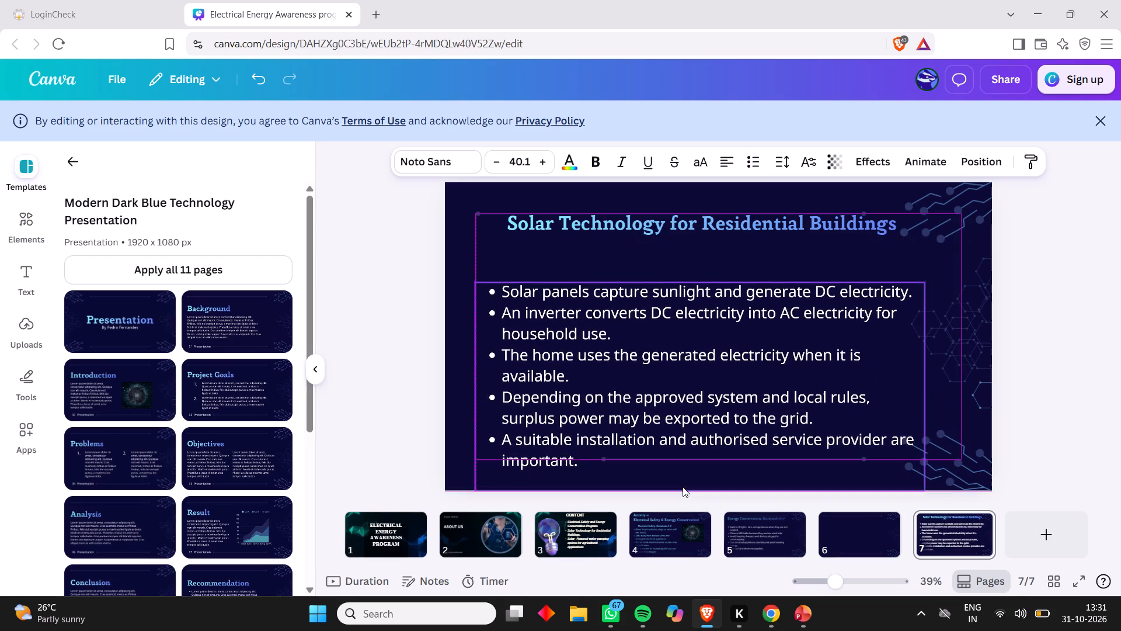
drag(683, 487, 681, 475)
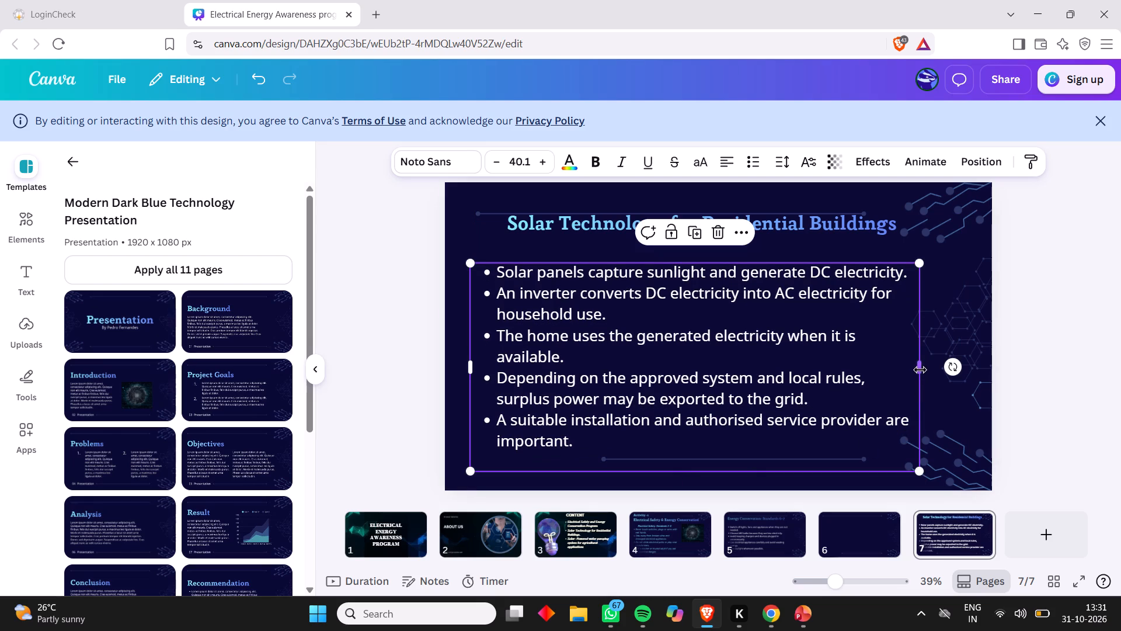
drag(920, 370, 969, 375)
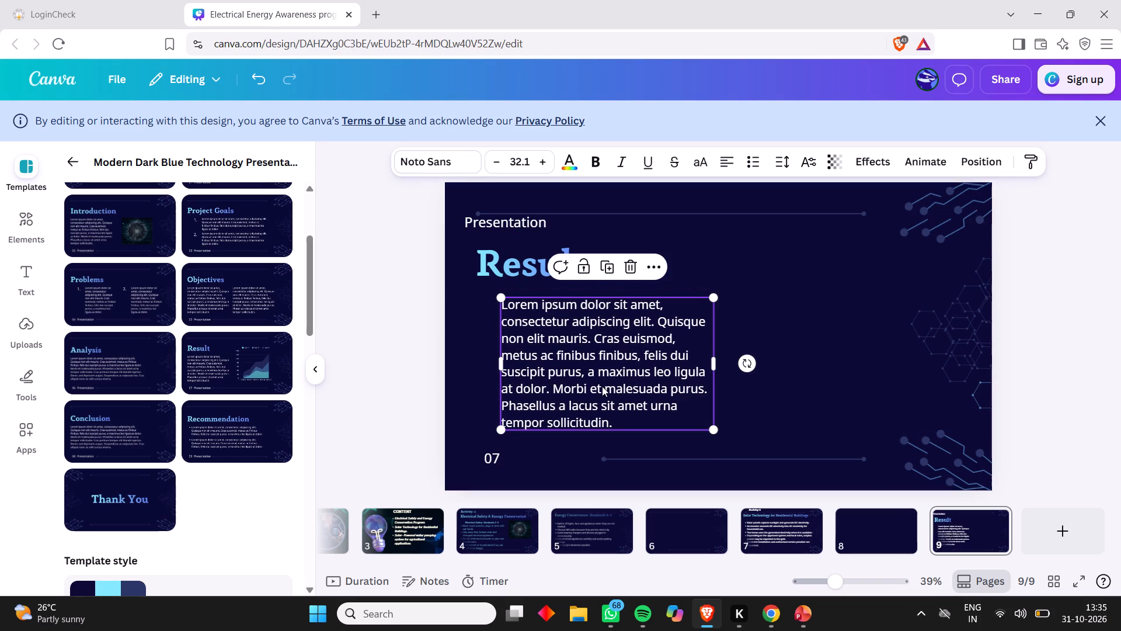
Widen the "Result" title box across most of page 9 and select its text for editing.
click(506, 268)
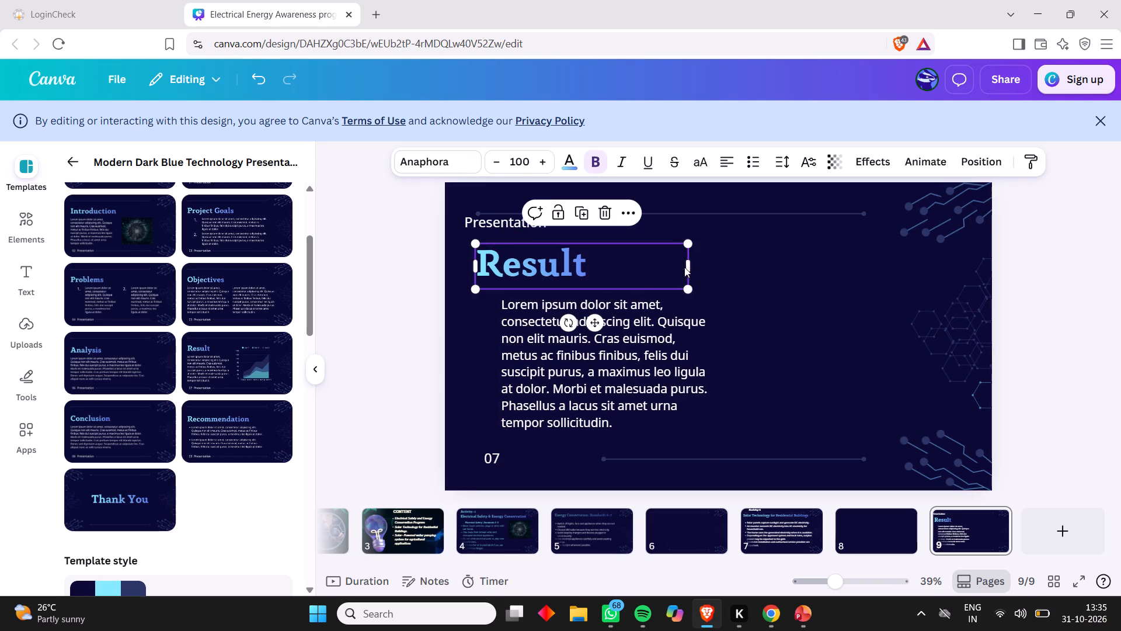
drag(691, 267, 870, 267)
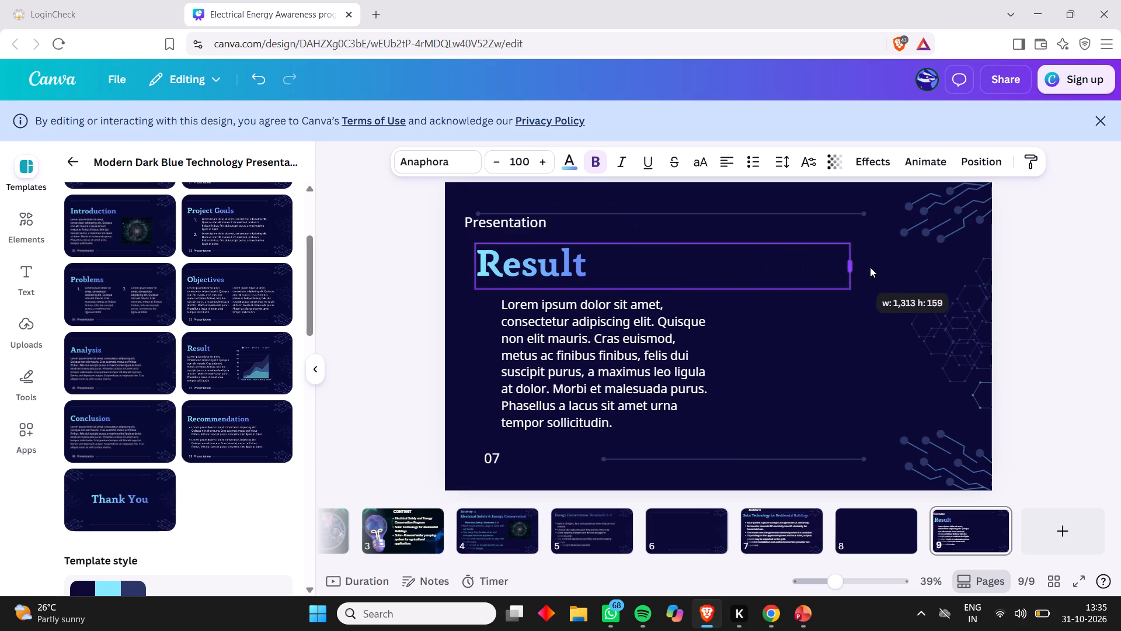
drag(870, 267, 933, 267)
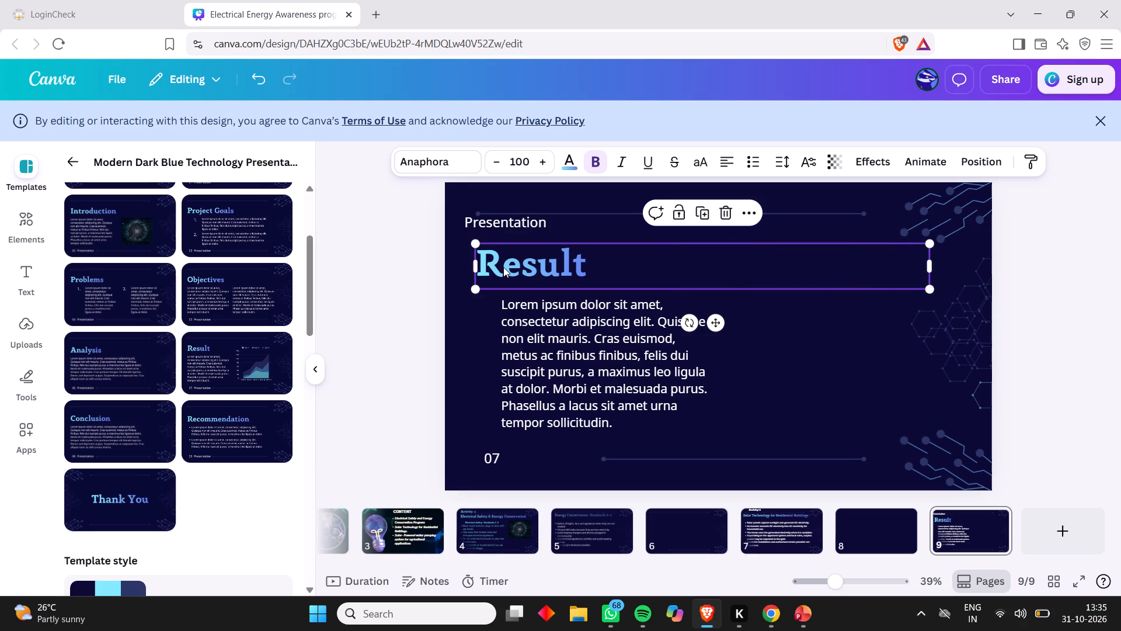
click(503, 267)
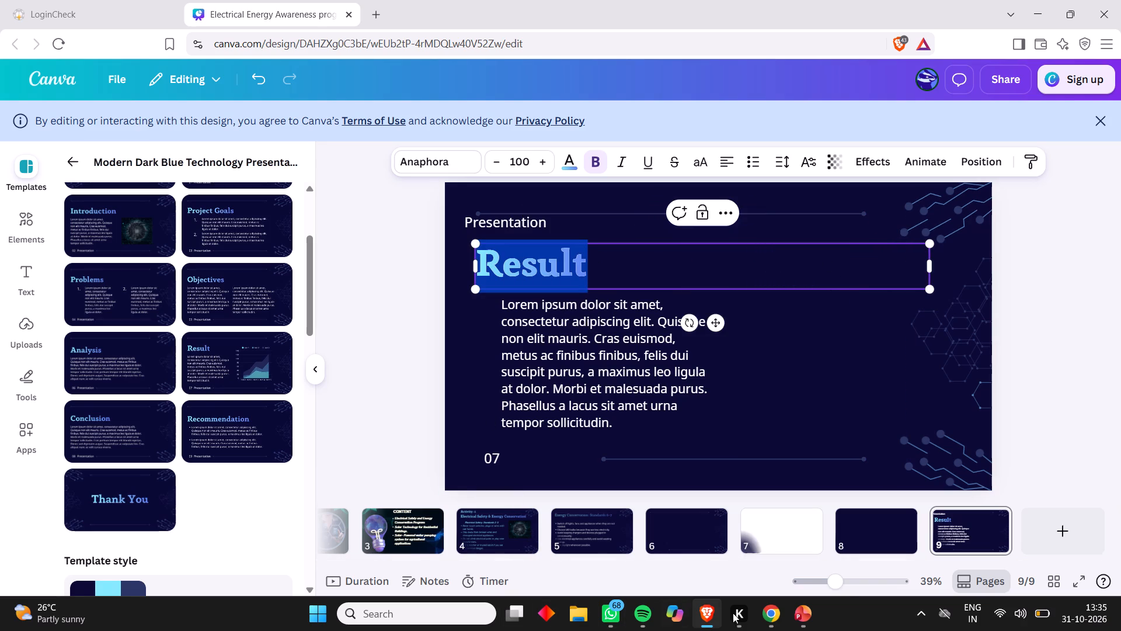
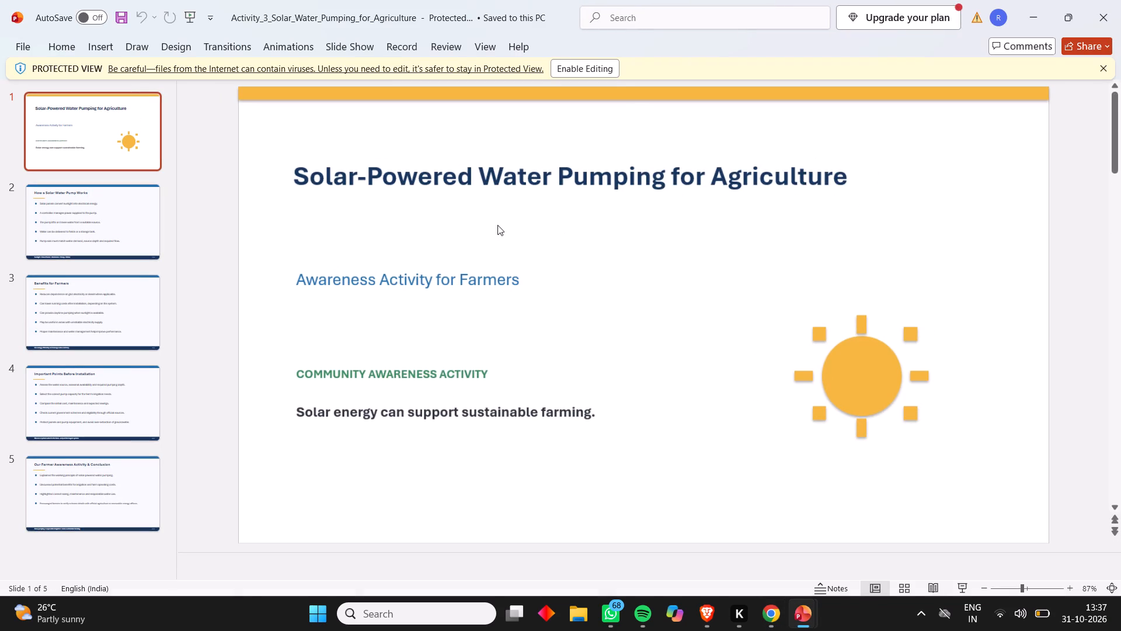
click(417, 178)
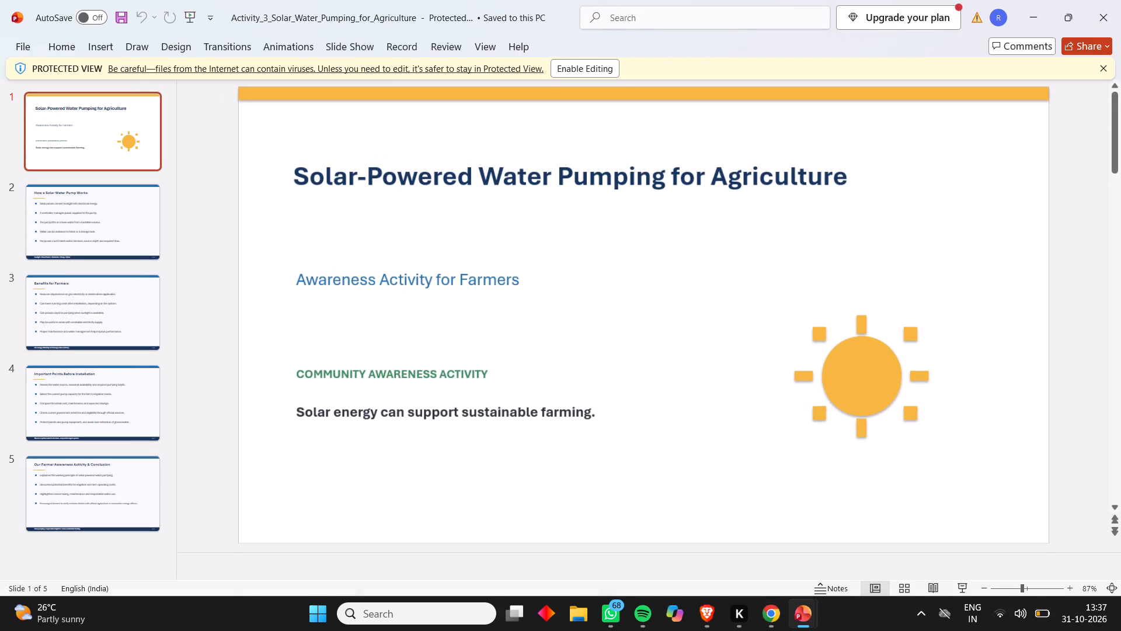
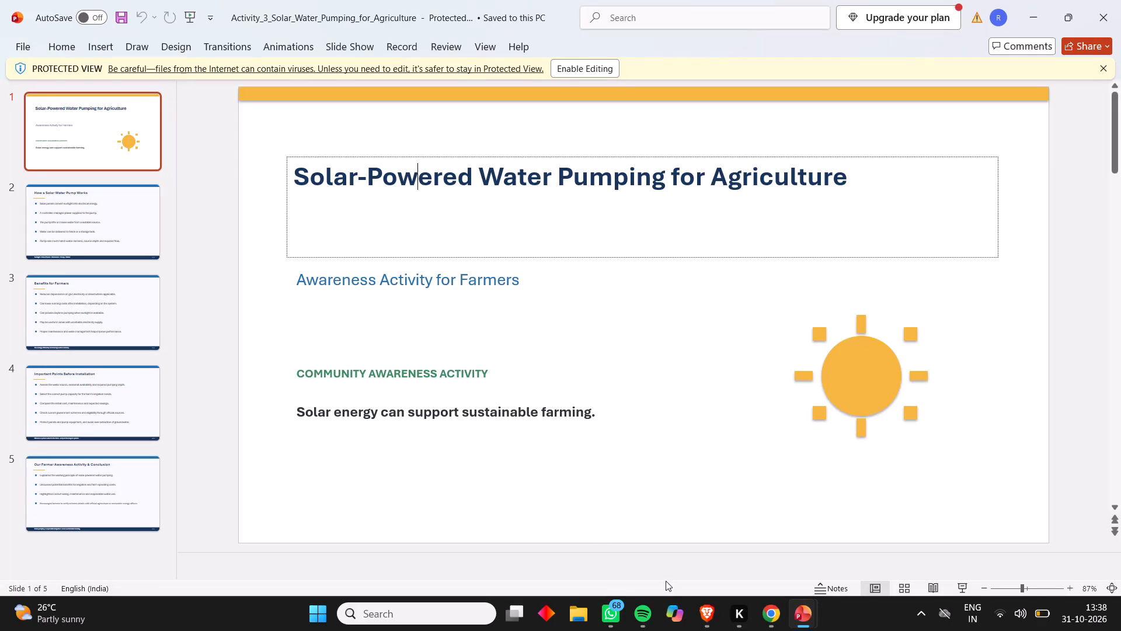
Copy the title "Solar-Powered Water Pumping for Agriculture" from the Activity 3 PowerPoint and paste it over the "Result" heading on Canva page 9.
click(706, 615)
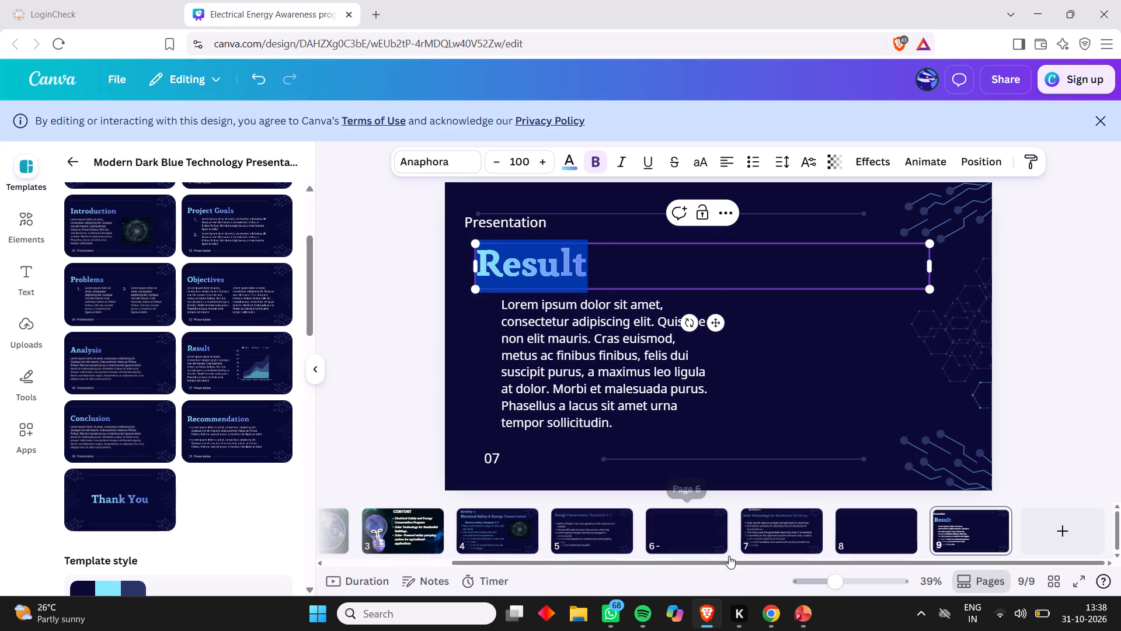
click(803, 612)
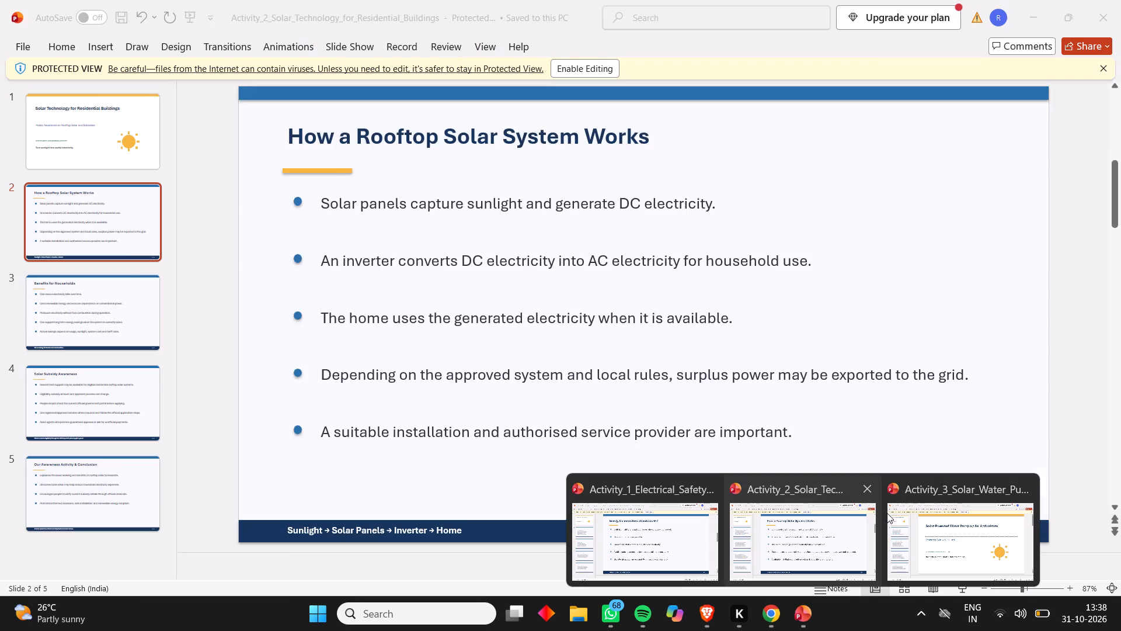
click(936, 544)
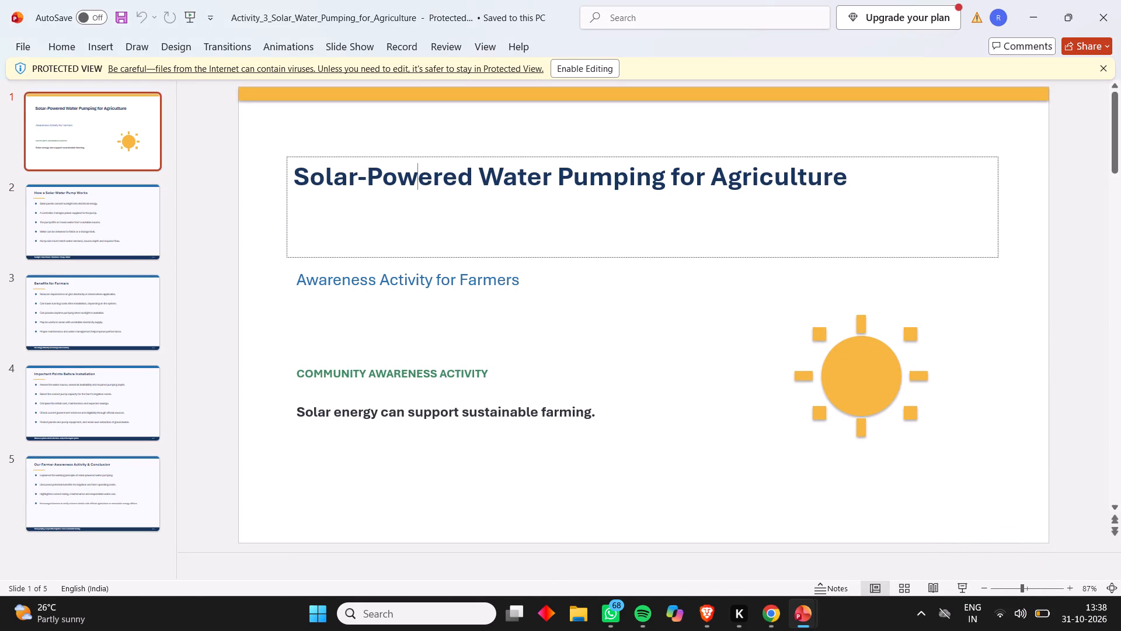
drag(296, 172, 402, 185)
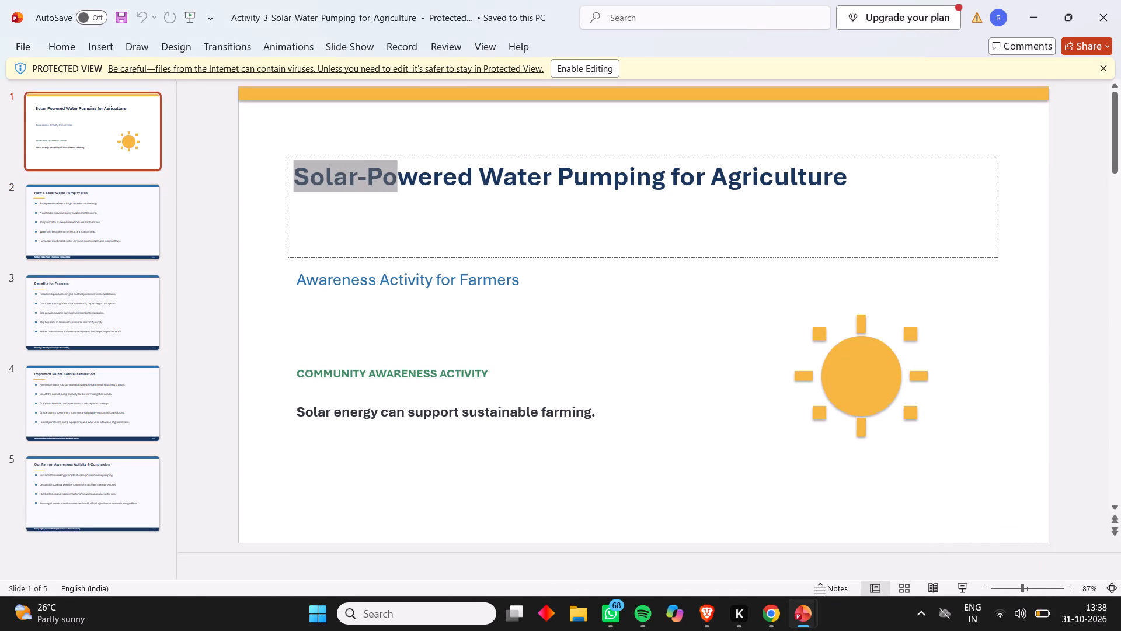
drag(402, 185, 706, 197)
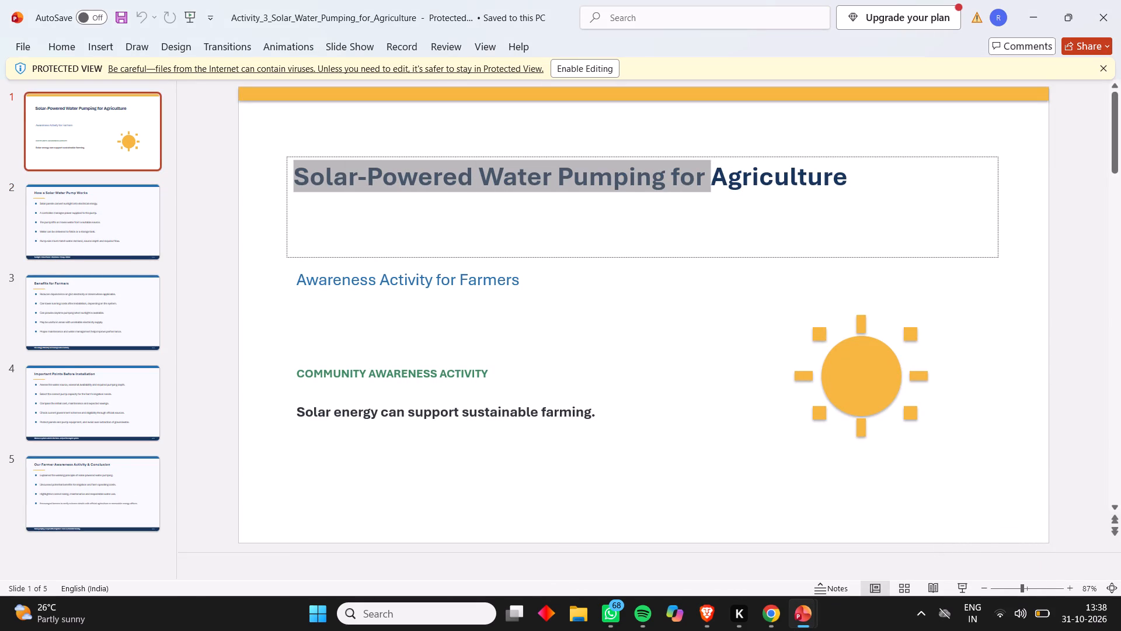
drag(706, 197, 827, 200)
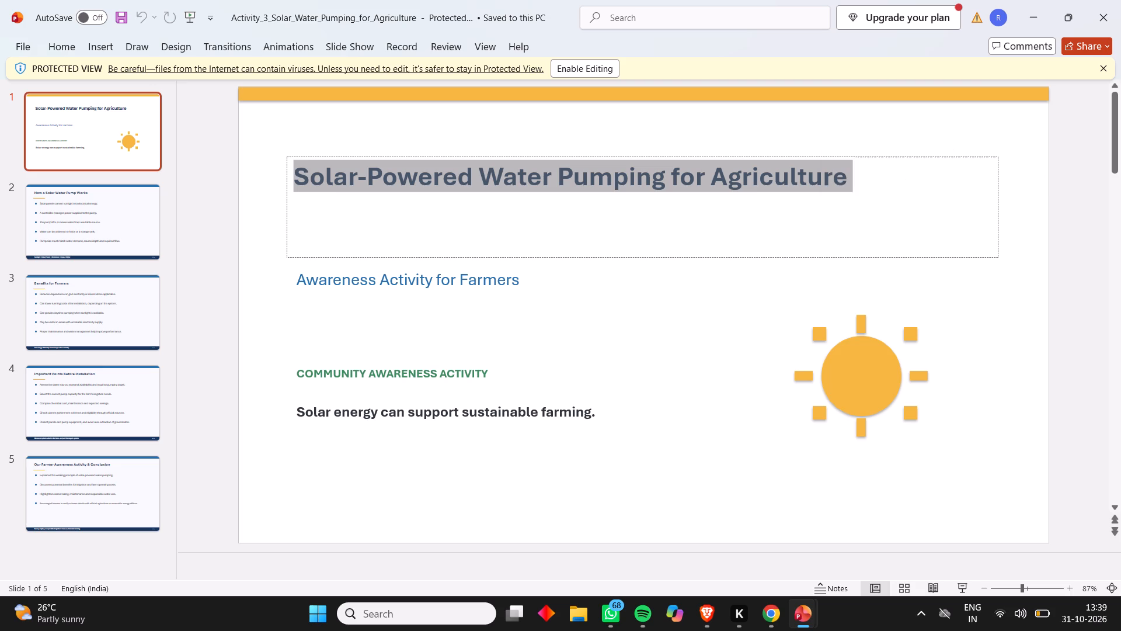
key(ctrl+c)
click(697, 616)
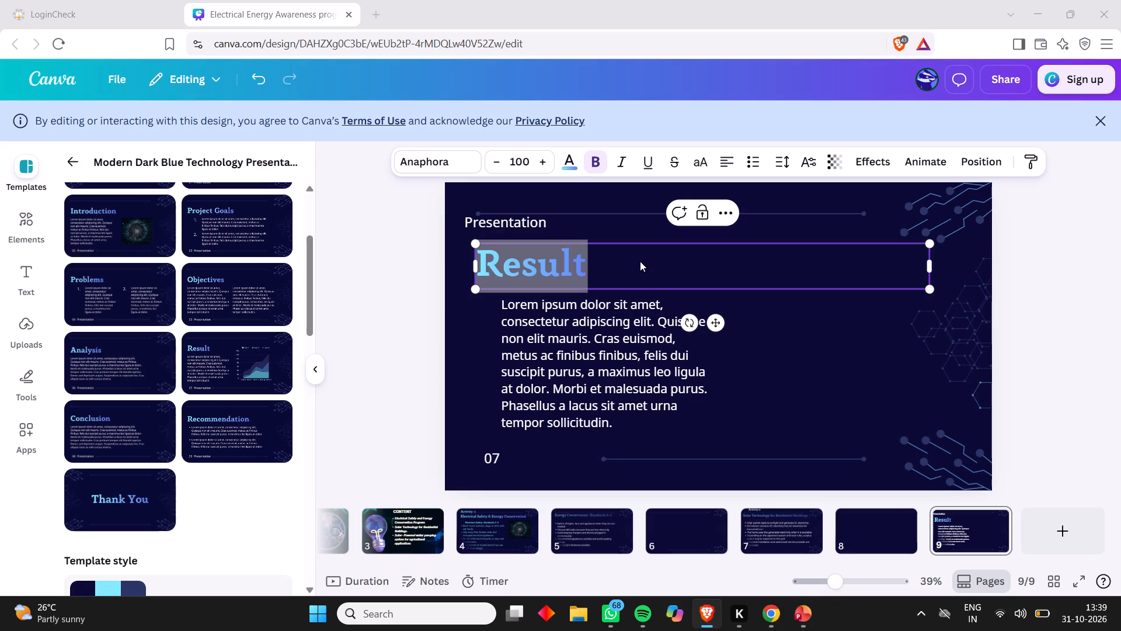
key(ctrl+v)
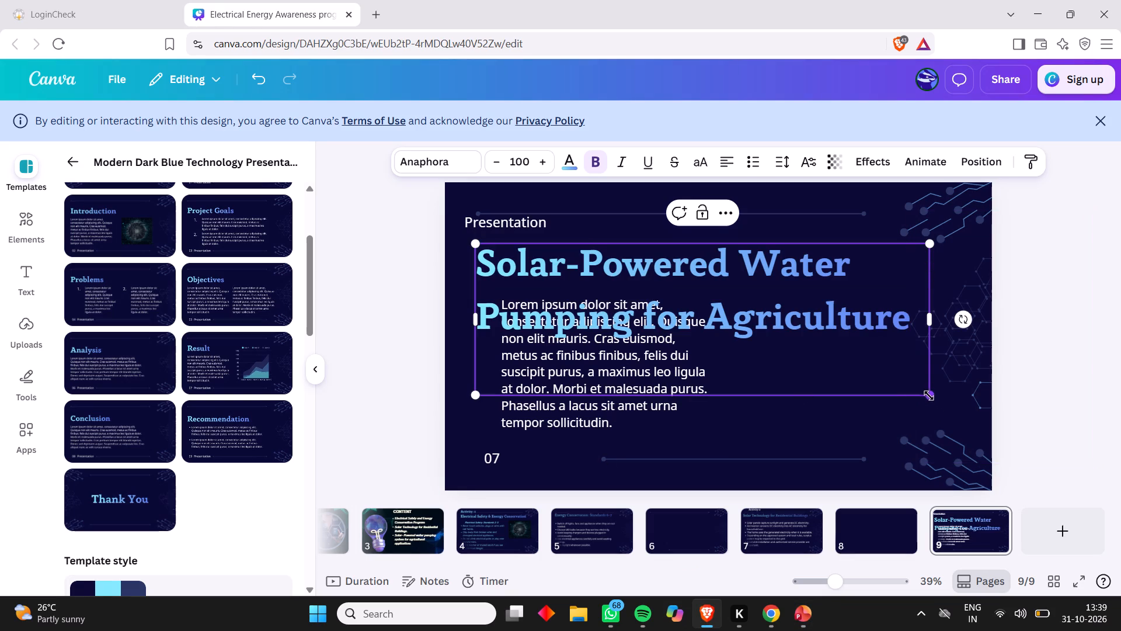
Scale the page 9 title down to font size 42.6 and widen its text box so the title fits on one line.
drag(928, 394, 801, 284)
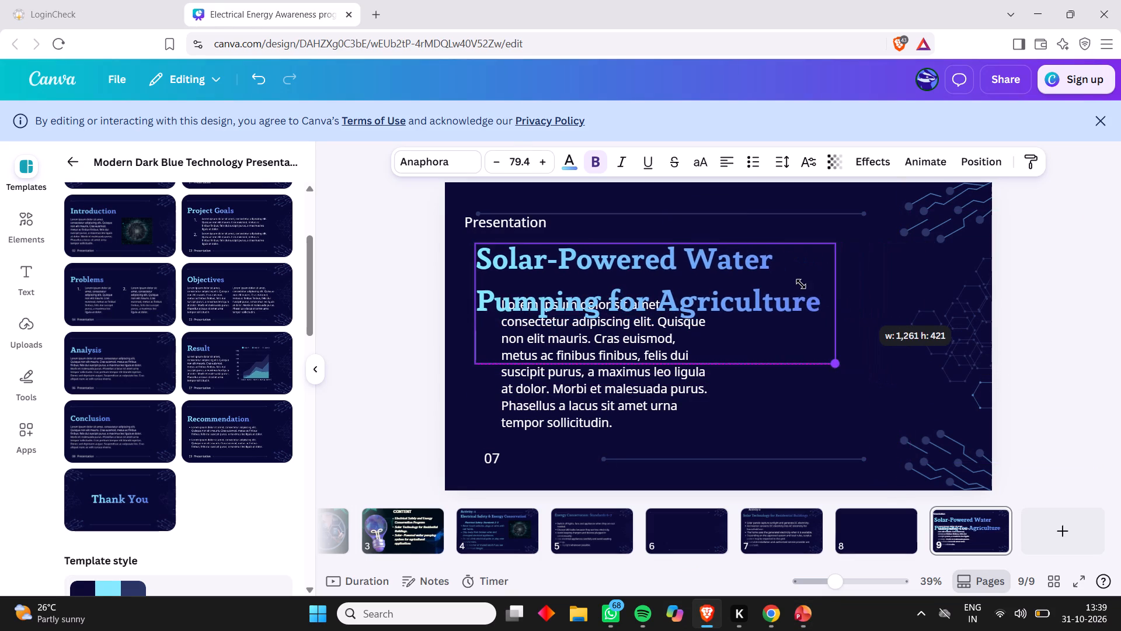
drag(801, 284, 680, 269)
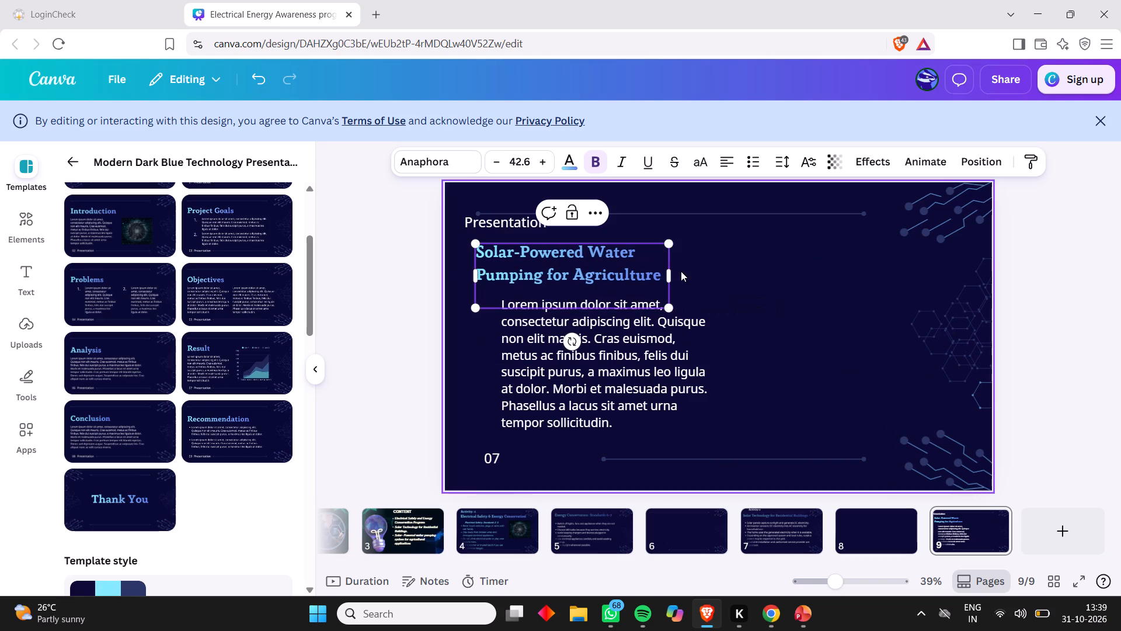
drag(669, 269, 757, 253)
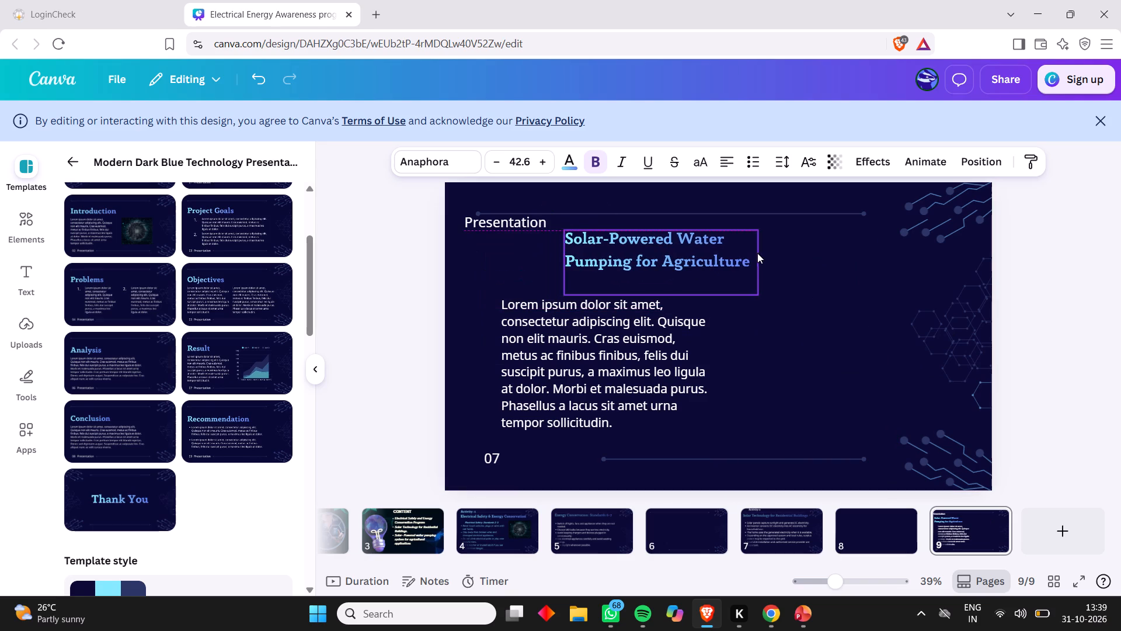
drag(757, 253, 680, 265)
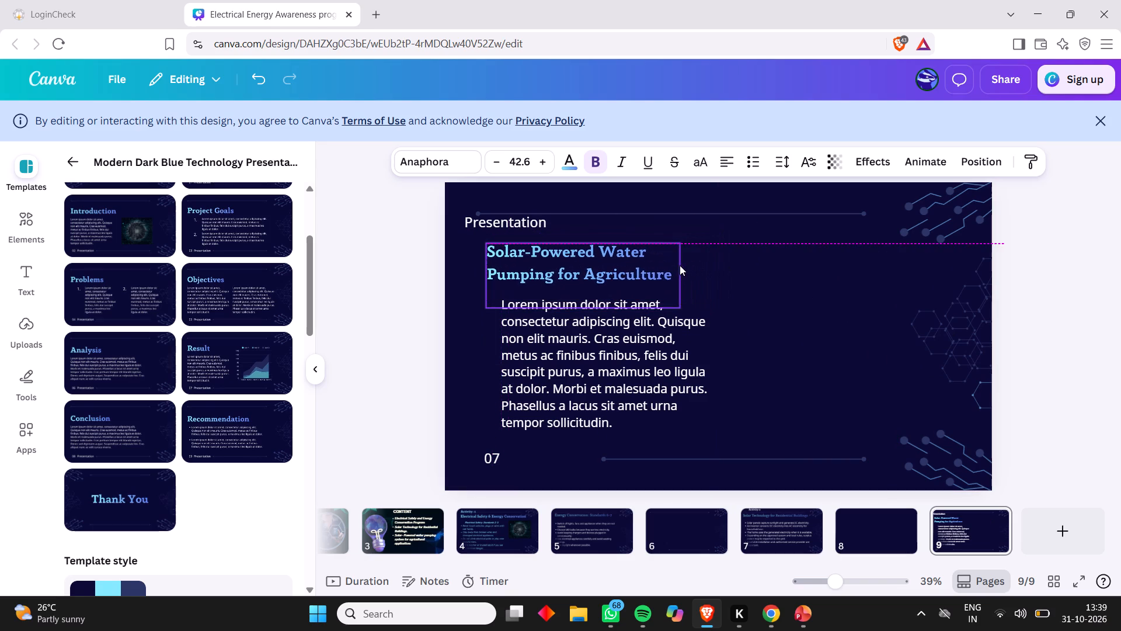
drag(680, 265, 666, 263)
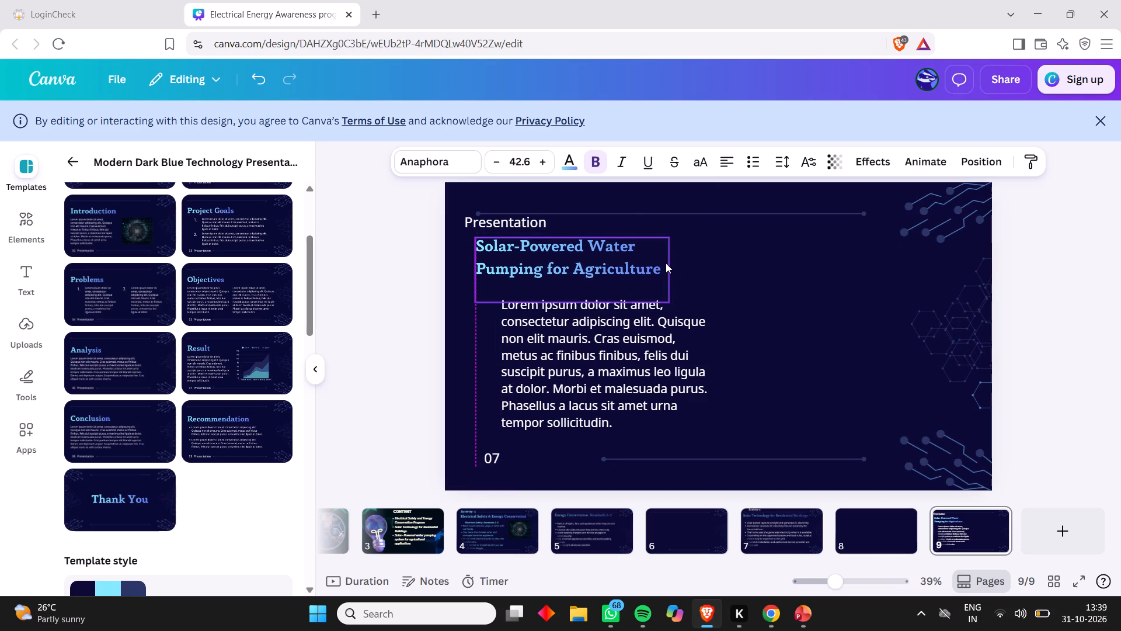
drag(670, 265, 684, 264)
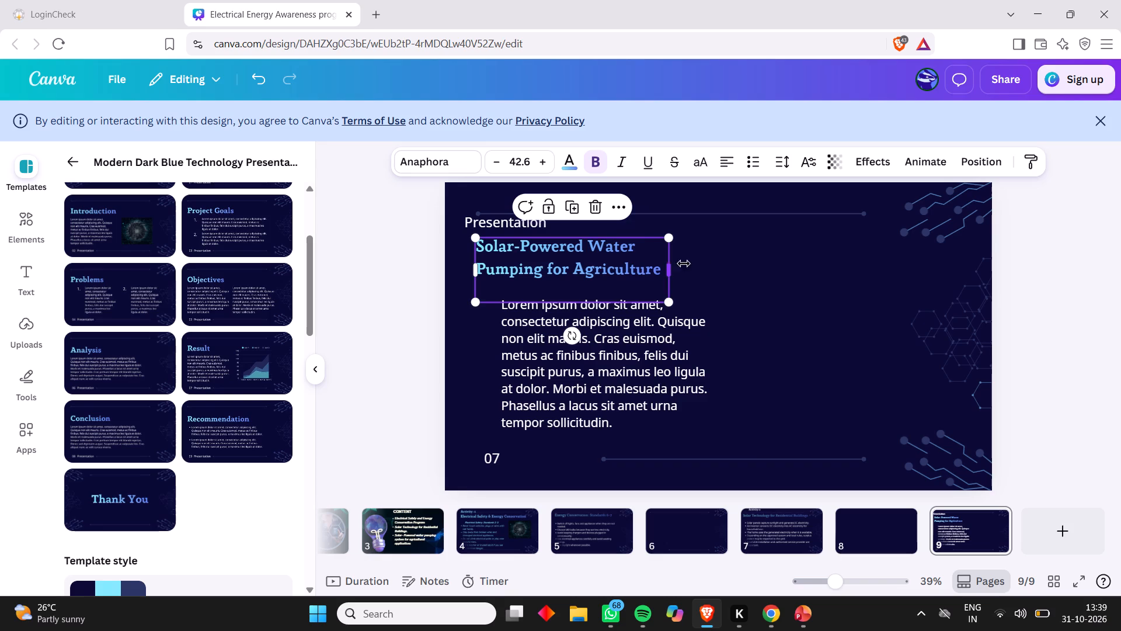
drag(684, 264, 896, 235)
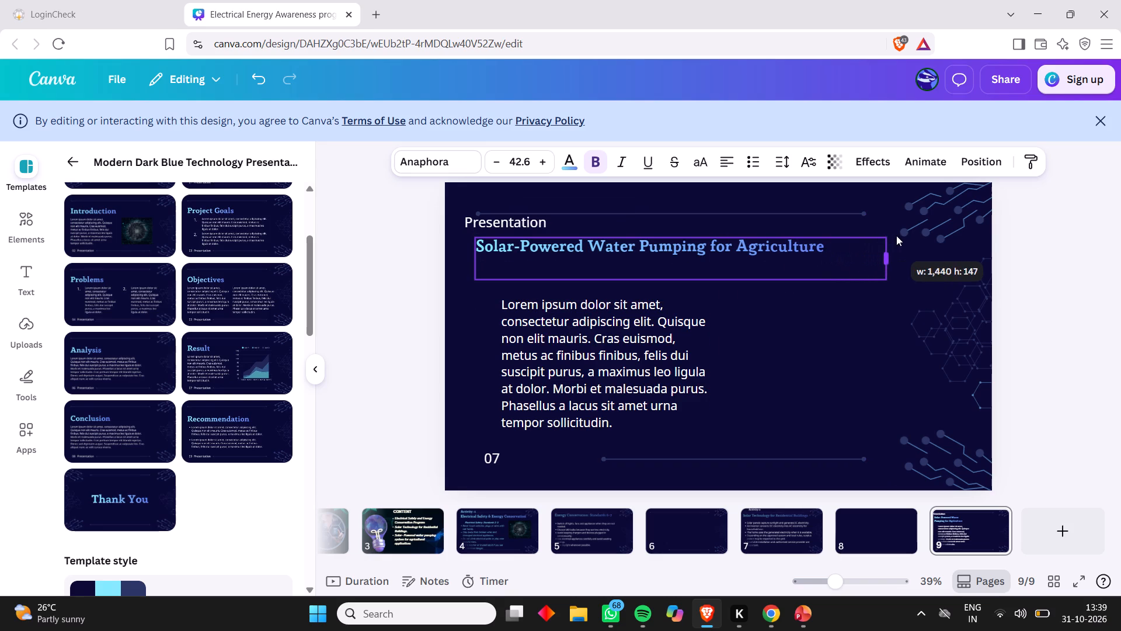
drag(896, 235, 922, 235)
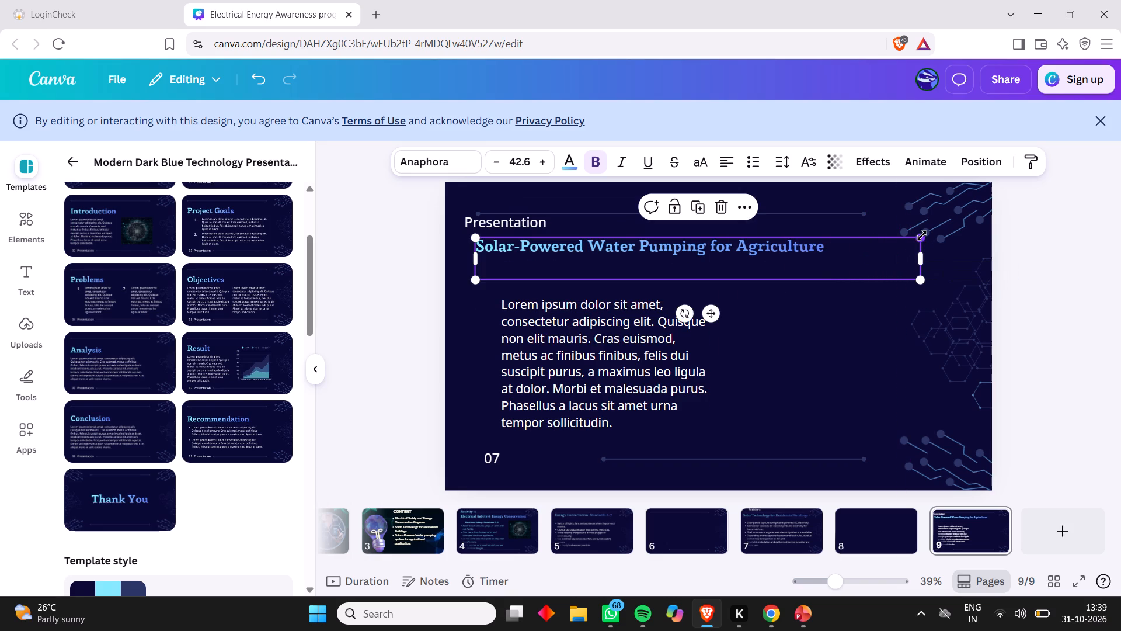
Enlarge the whole page 9 title to just under size 54.6, keeping it bold and on one line.
click(490, 244)
drag(479, 245, 531, 249)
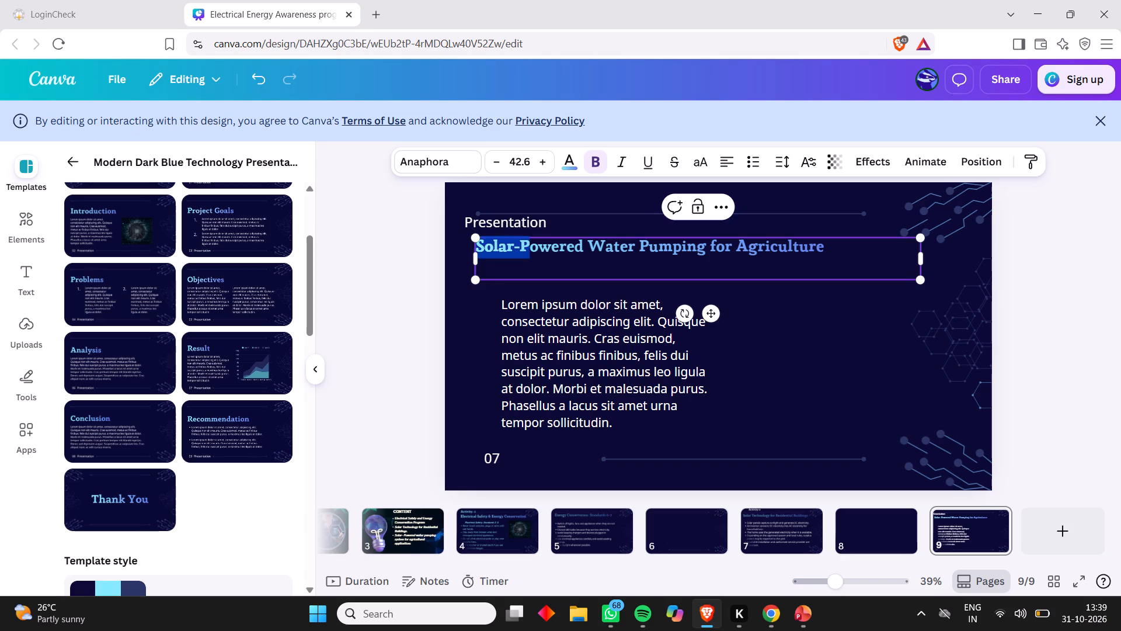
drag(531, 249, 827, 243)
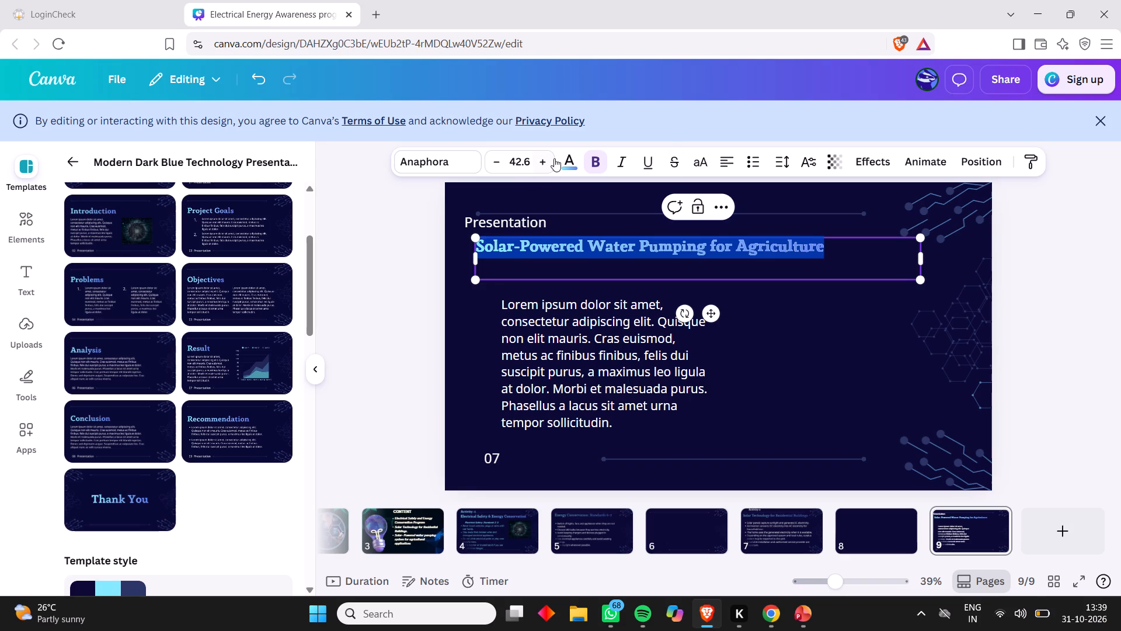
click(599, 159)
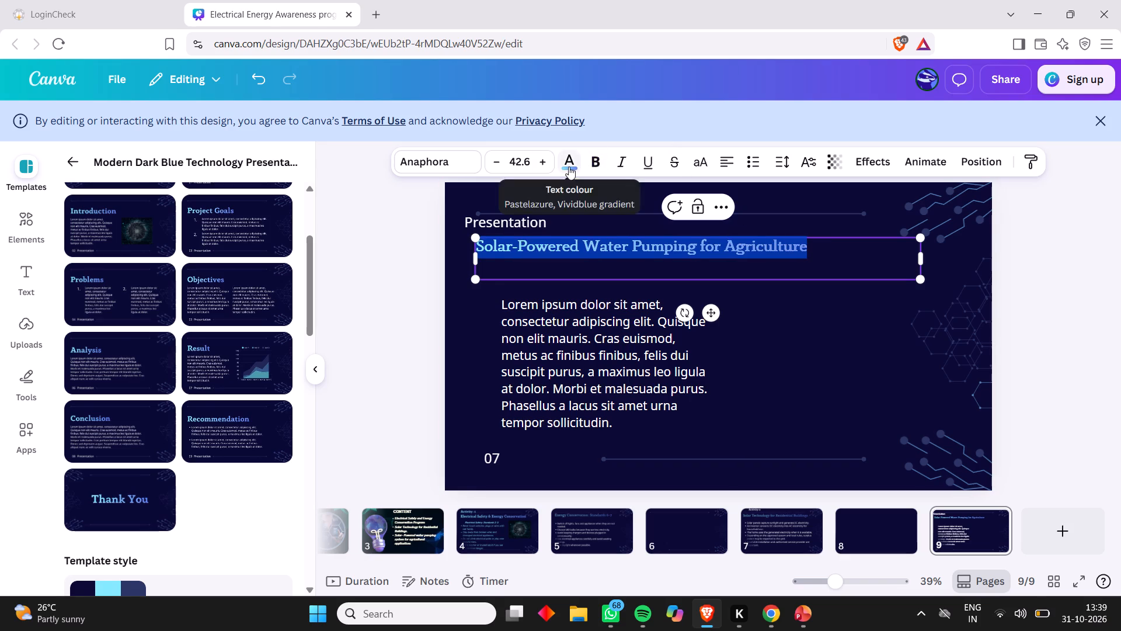
click(593, 160)
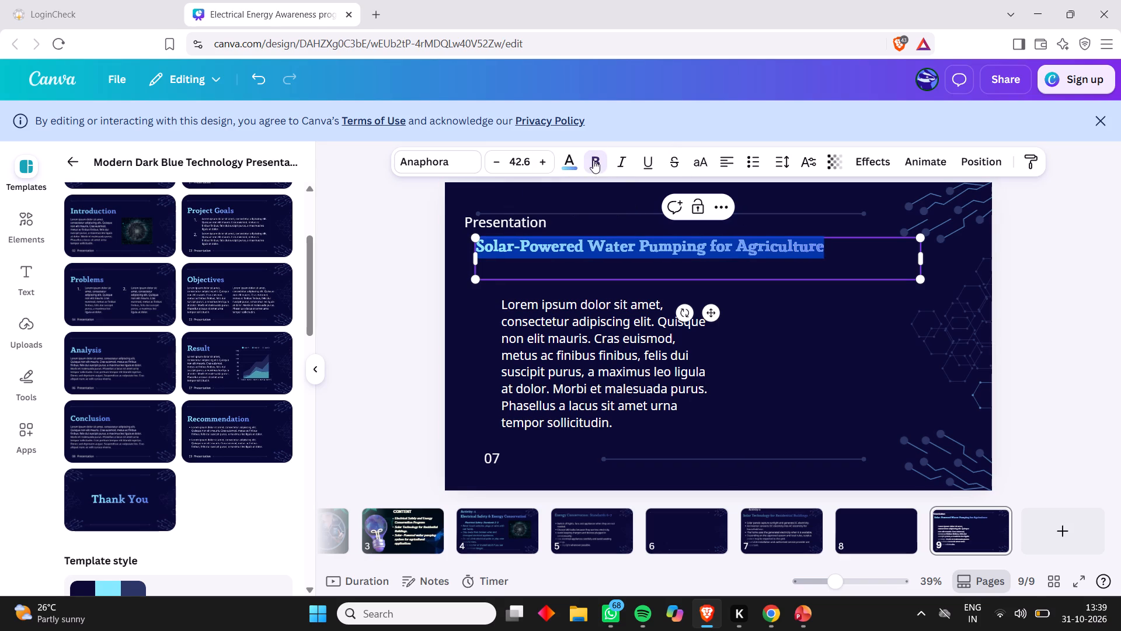
triple_click(542, 167)
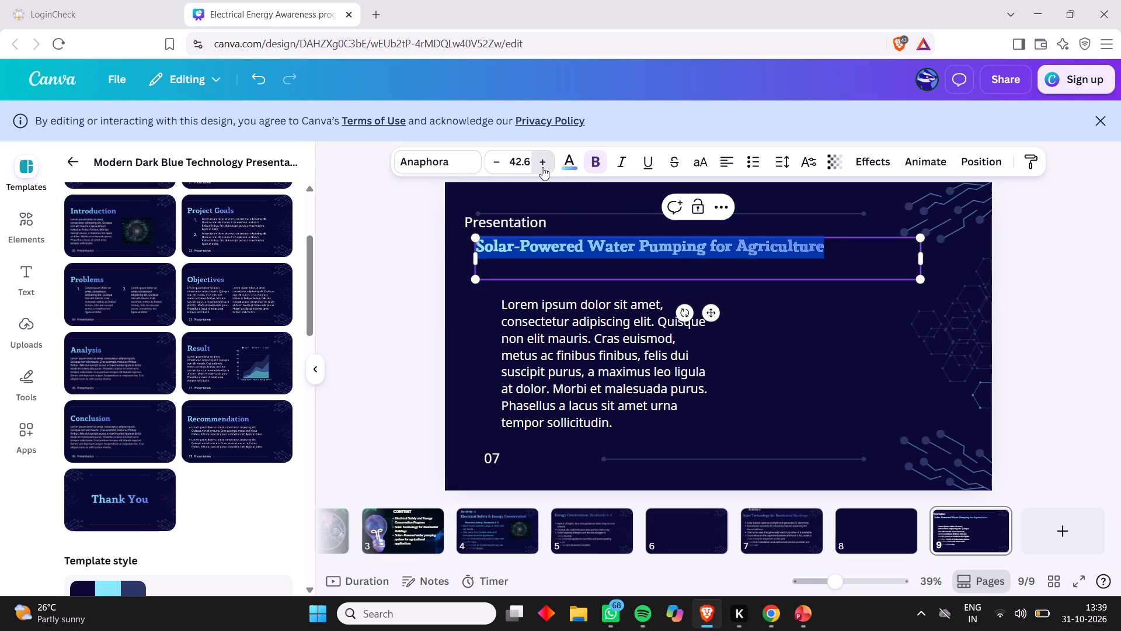
click(542, 167)
triple_click(542, 167)
triple_click(542, 167)
double_click(542, 167)
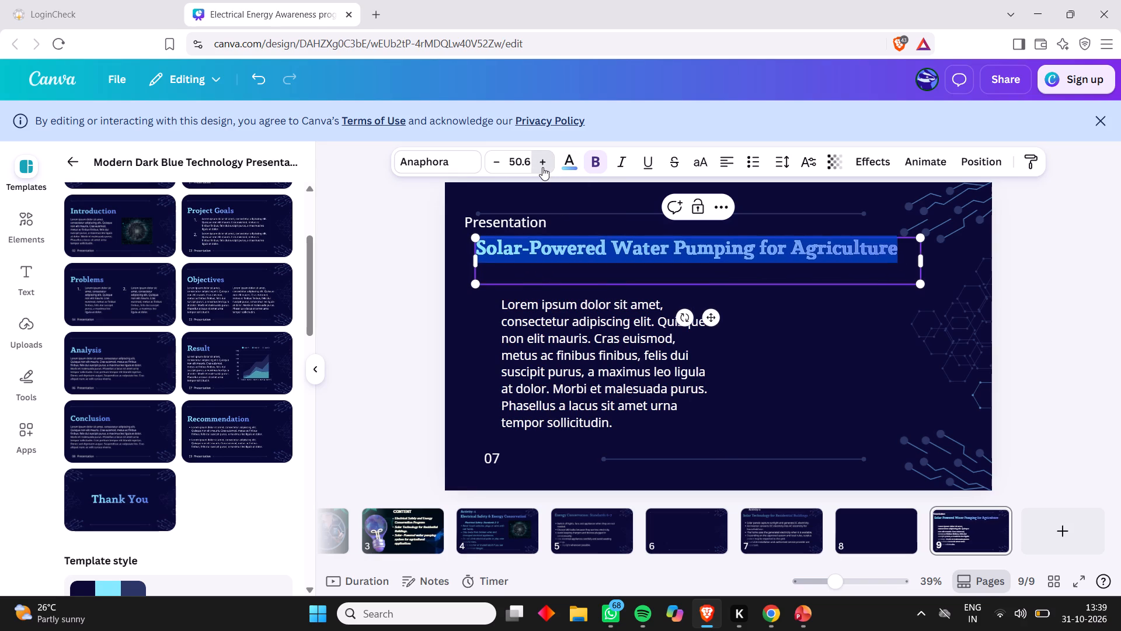
click(500, 165)
click(760, 381)
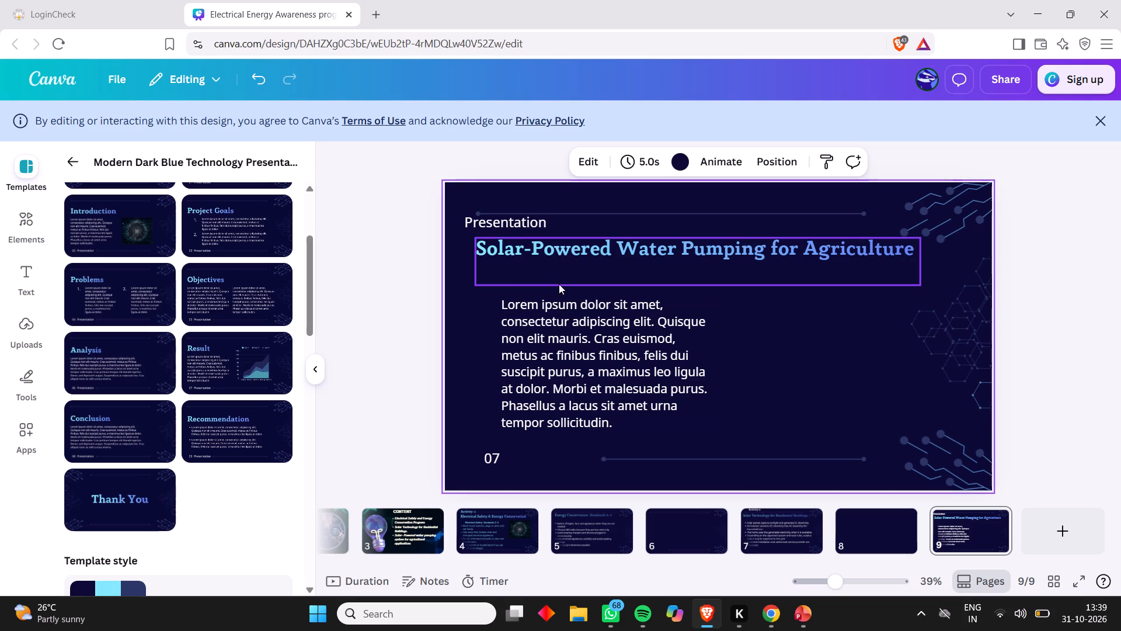
Replace the "Presentation" label on page 9 with "Activity -1" and increase its font size to 39.9.
click(504, 225)
double_click(504, 221)
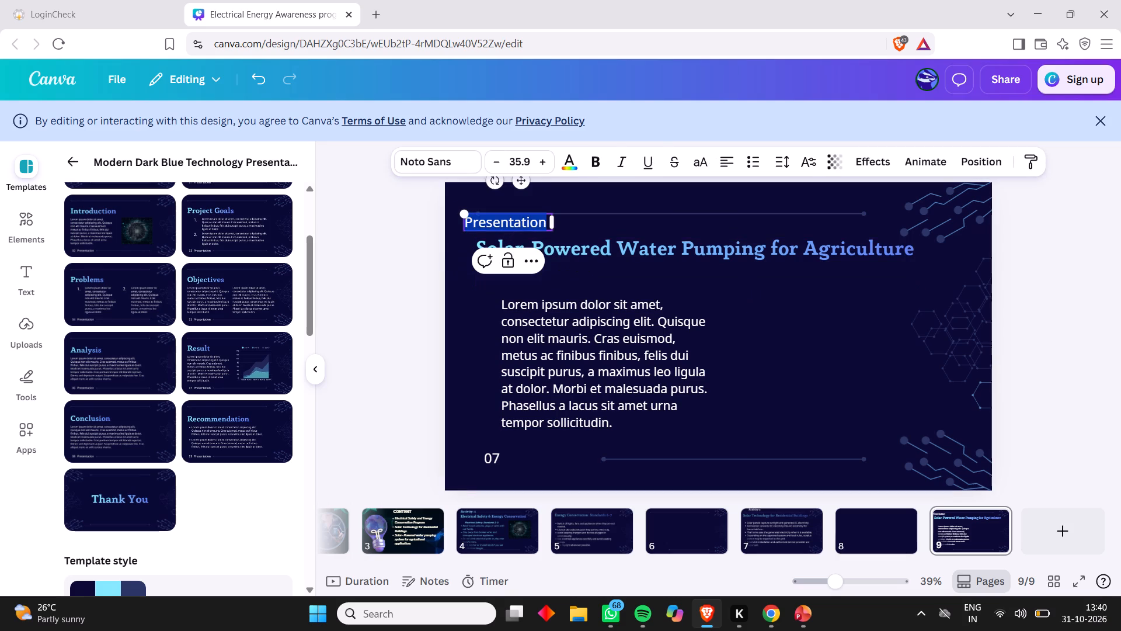
key(shift+a)
text(cti)
text(vity)
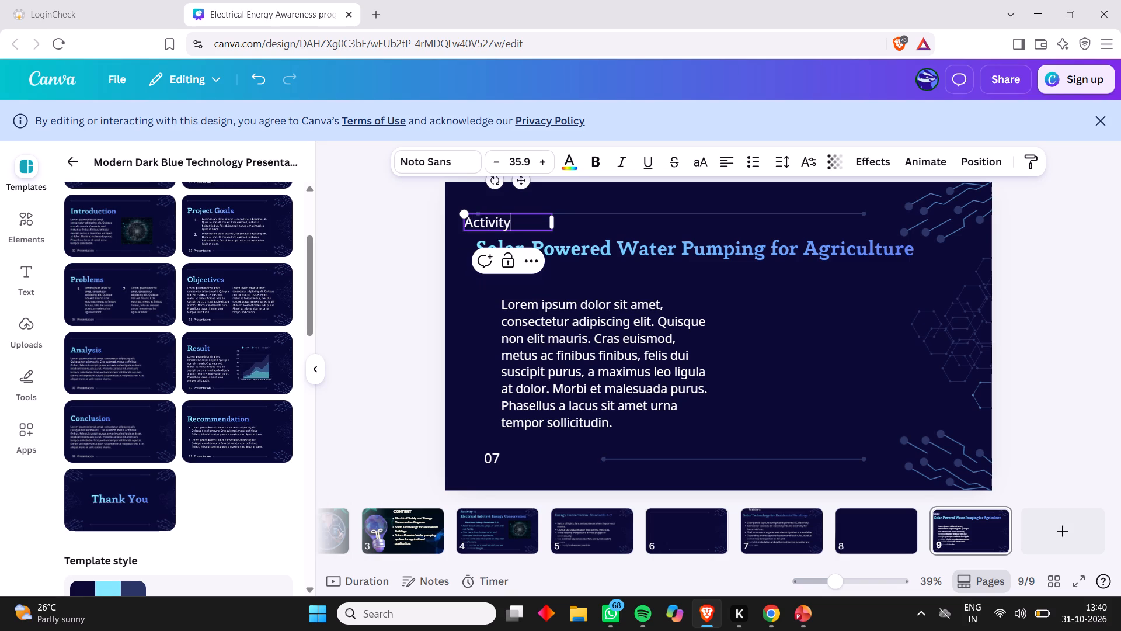
key(space)
key(minus)
key(1)
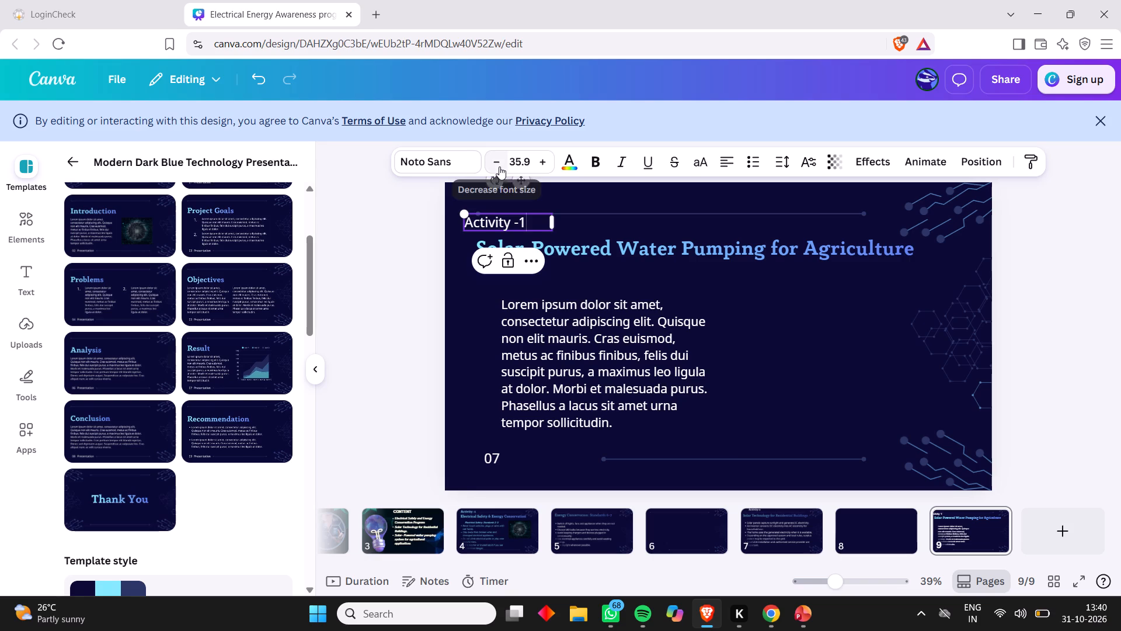
click(544, 164)
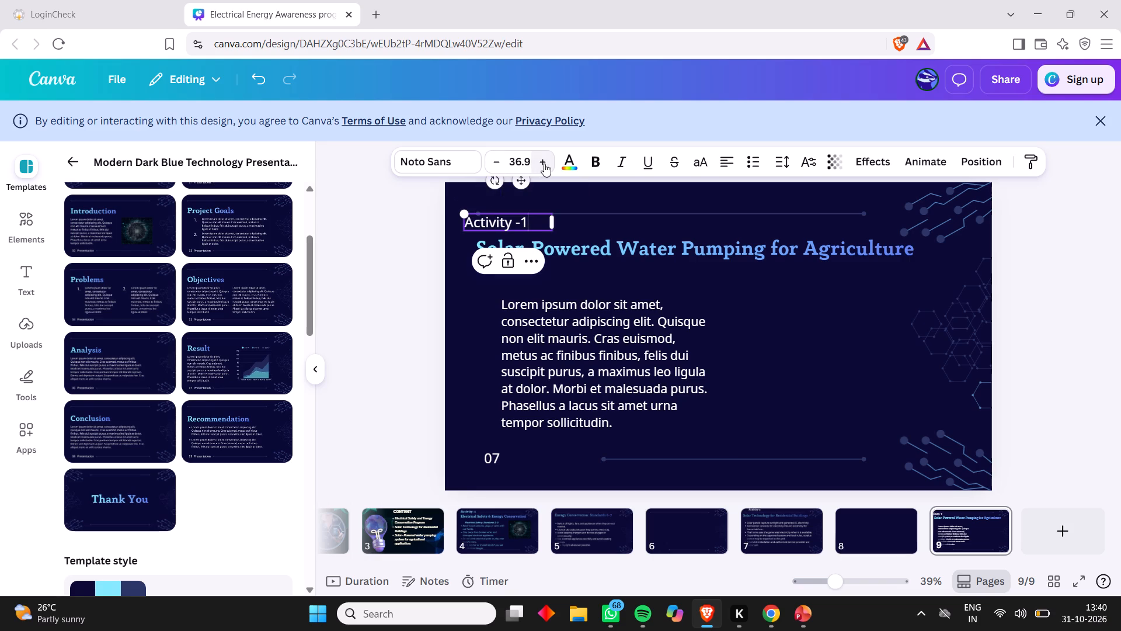
triple_click(544, 164)
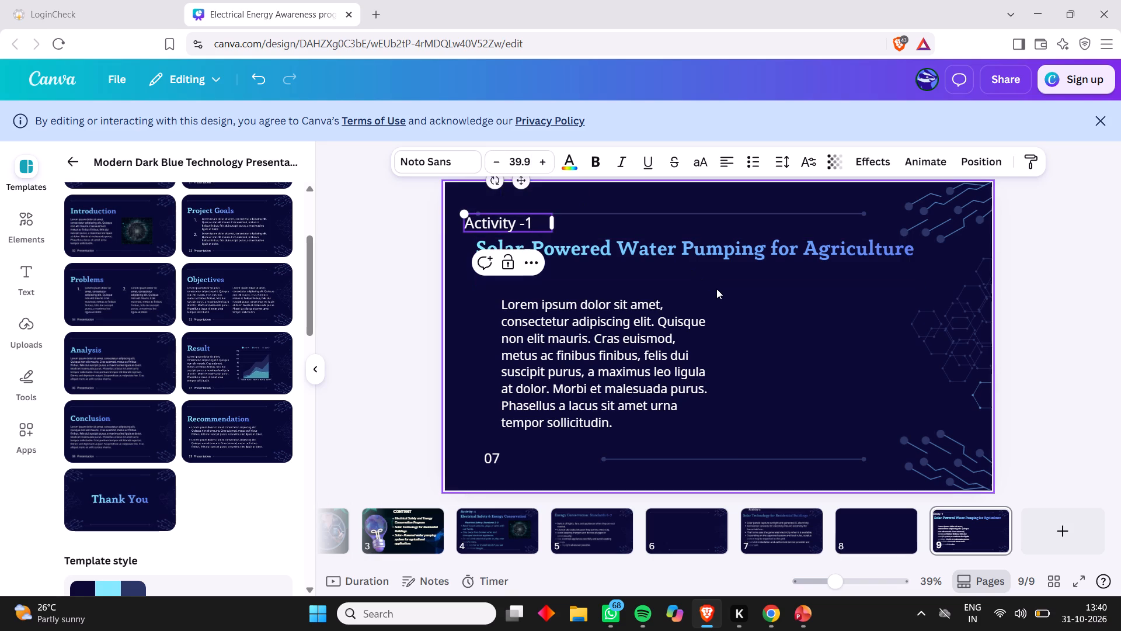
click(716, 289)
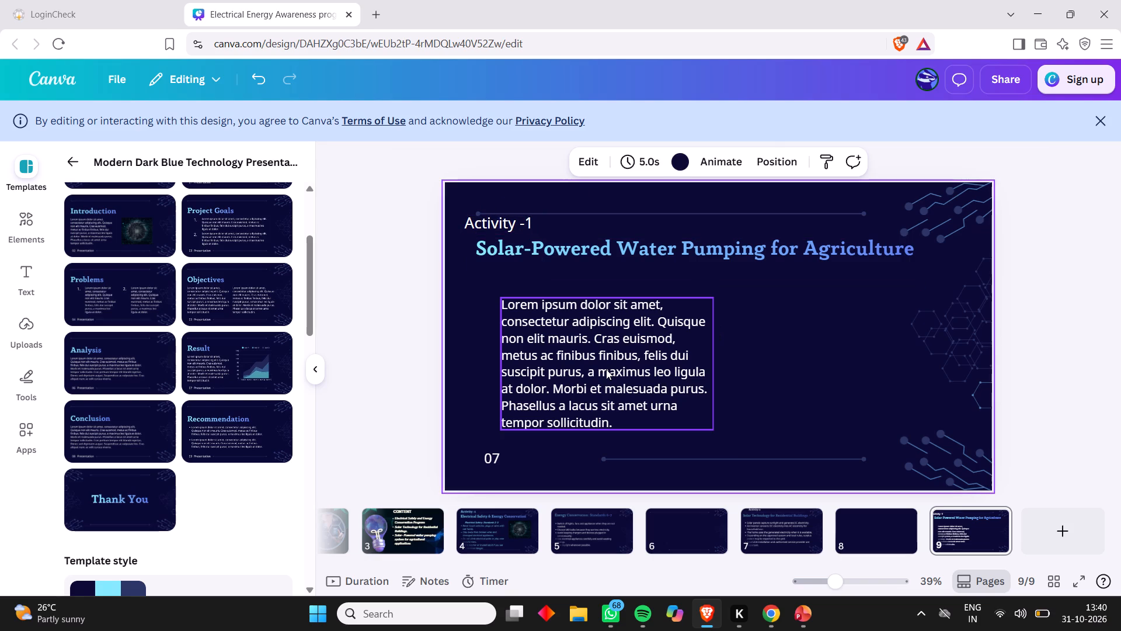
drag(490, 216, 490, 206)
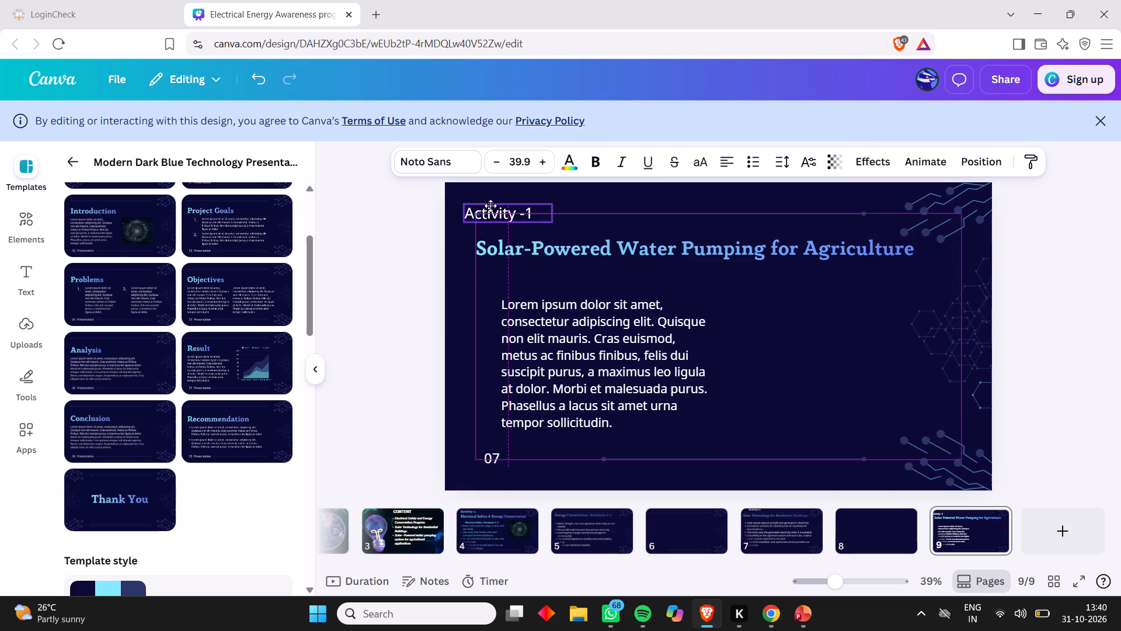
drag(490, 206, 485, 200)
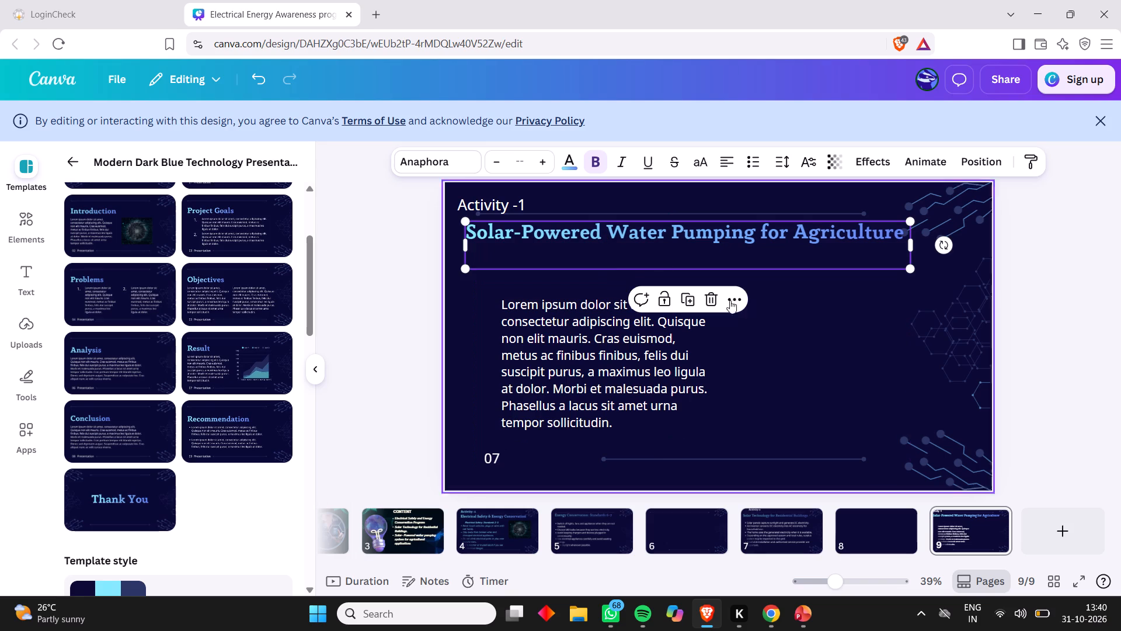
click(757, 371)
Move the page 9 placeholder paragraph up beneath the title and widen its text box on both sides to nearly the title's width.
drag(618, 370, 620, 367)
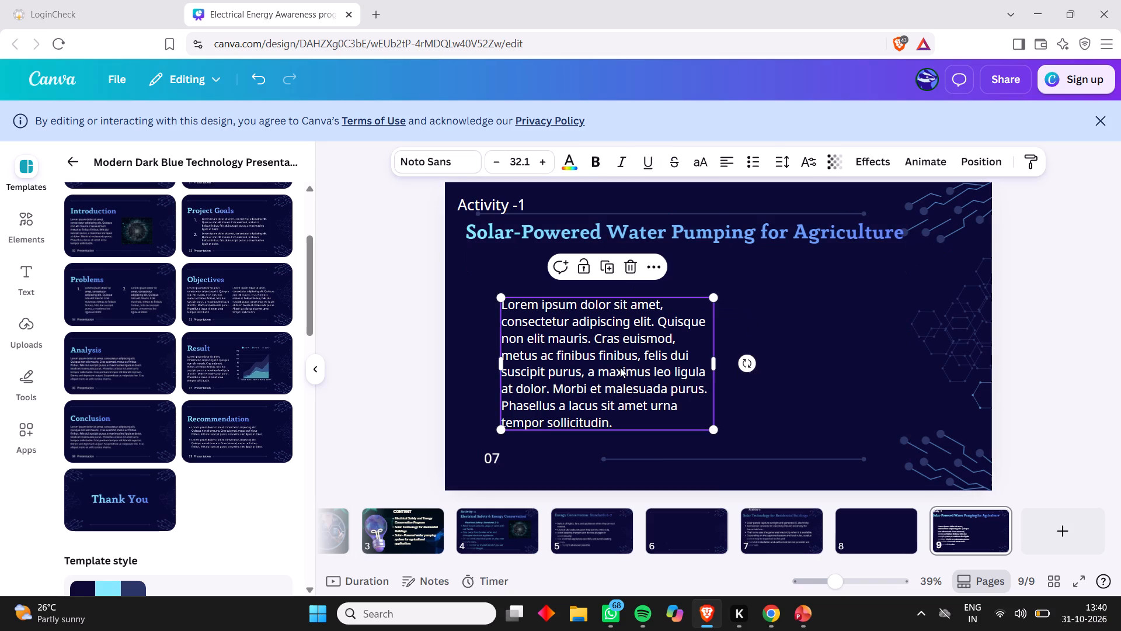
drag(620, 367, 649, 345)
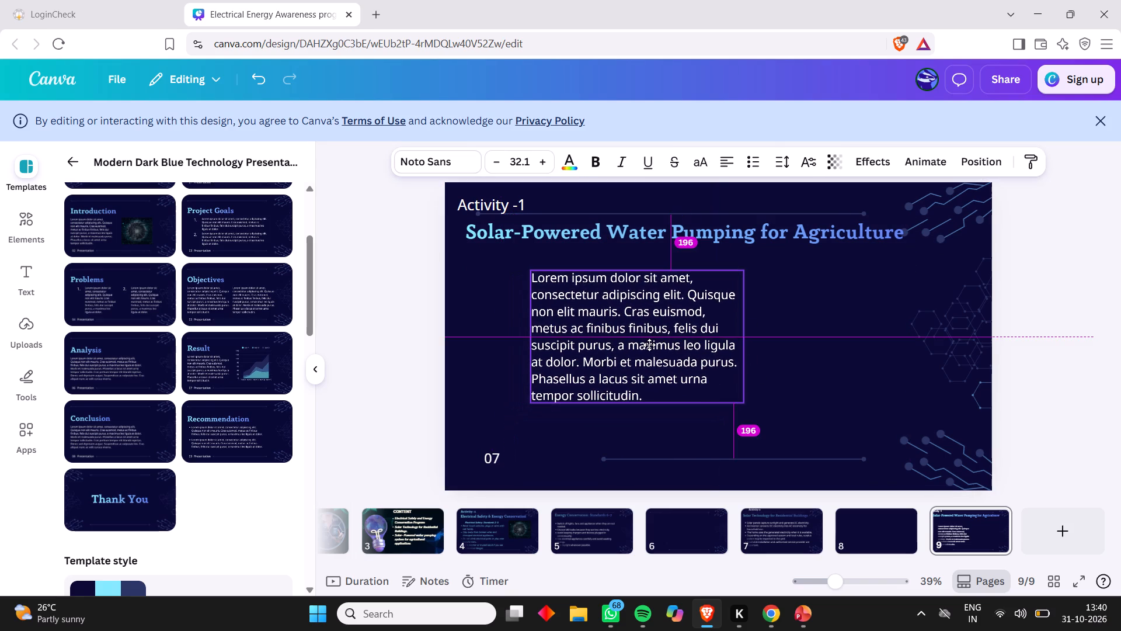
drag(649, 345, 662, 344)
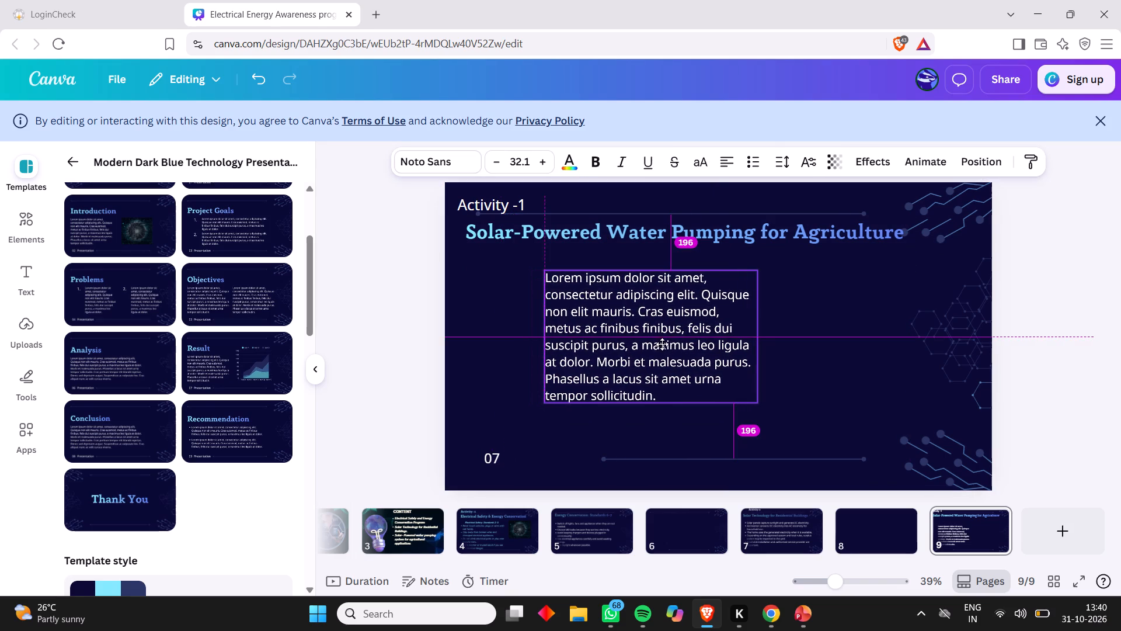
drag(662, 344, 675, 342)
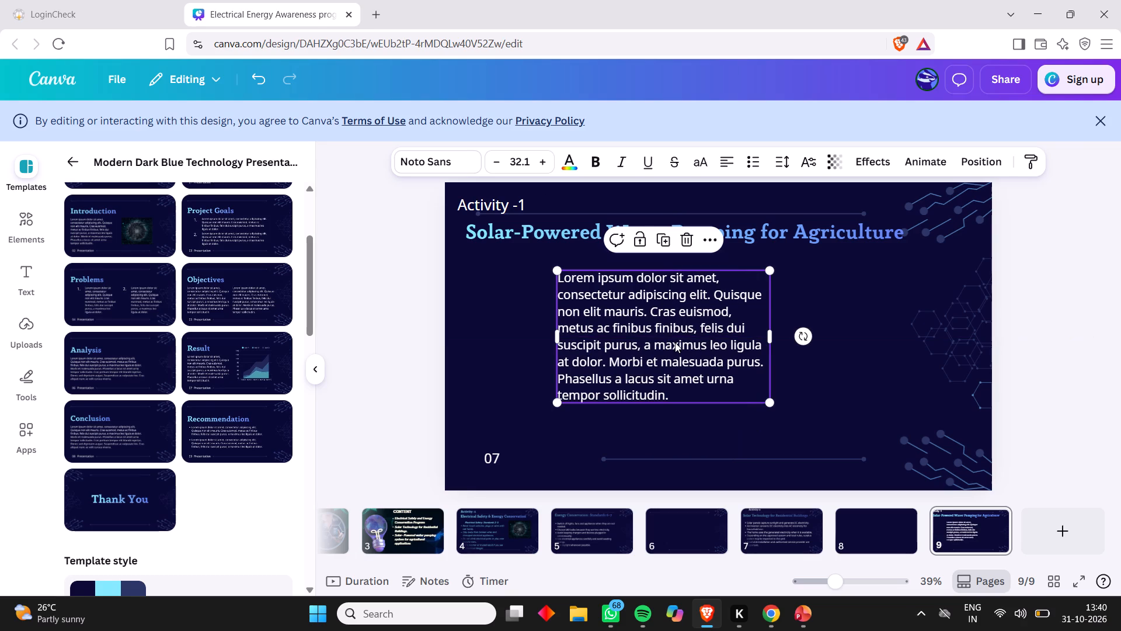
drag(554, 332, 549, 332)
drag(549, 332, 473, 342)
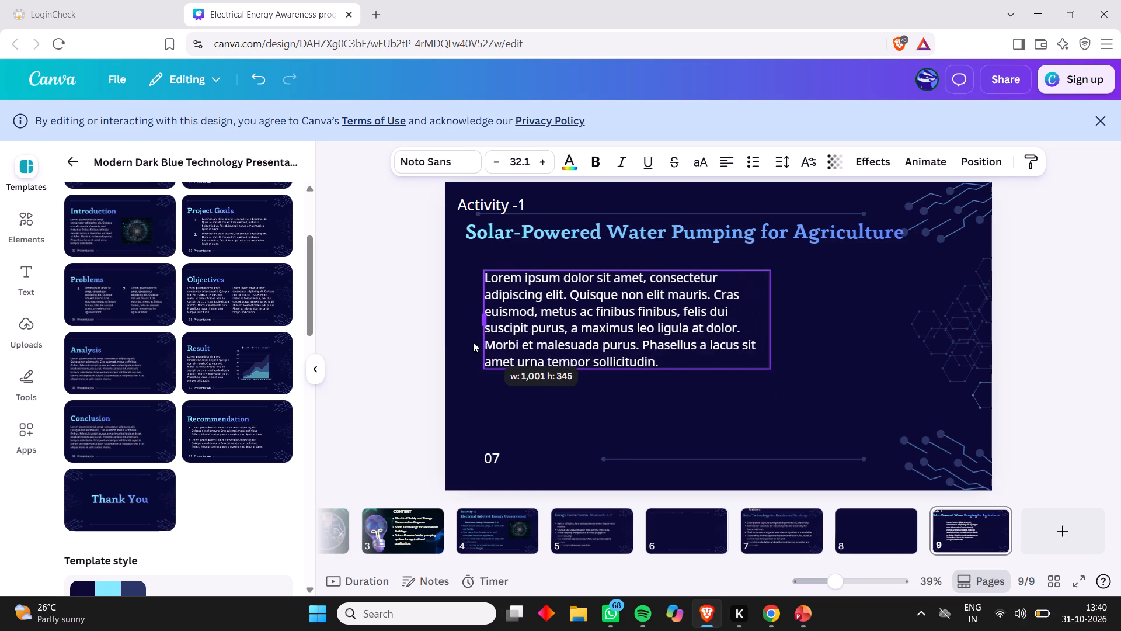
drag(473, 342, 472, 341)
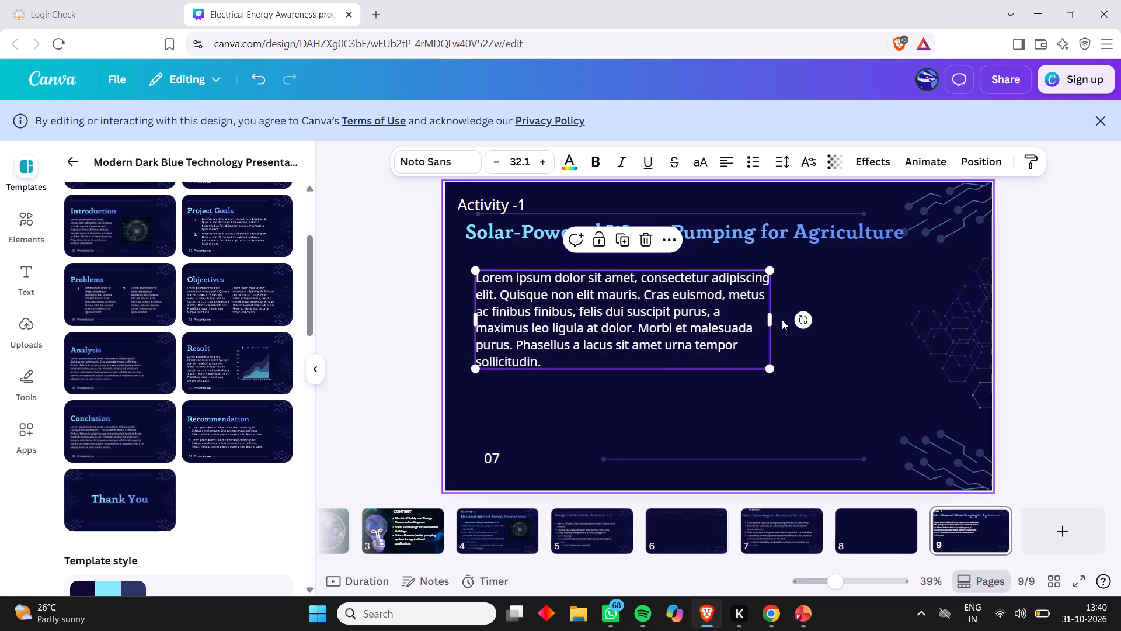
drag(771, 318, 869, 311)
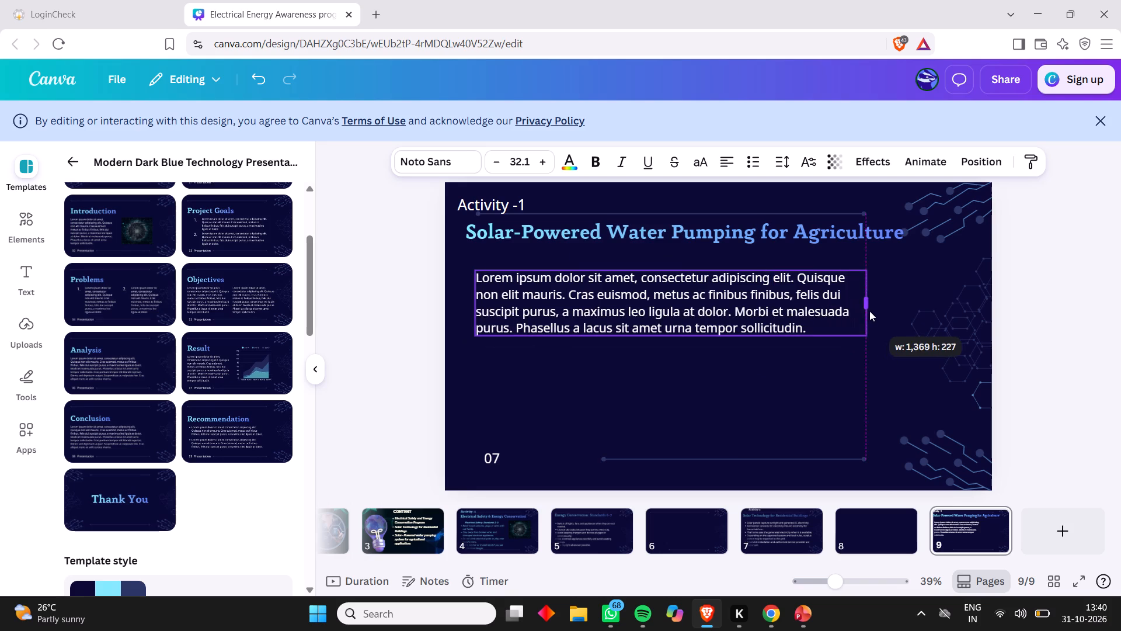
drag(869, 311, 897, 314)
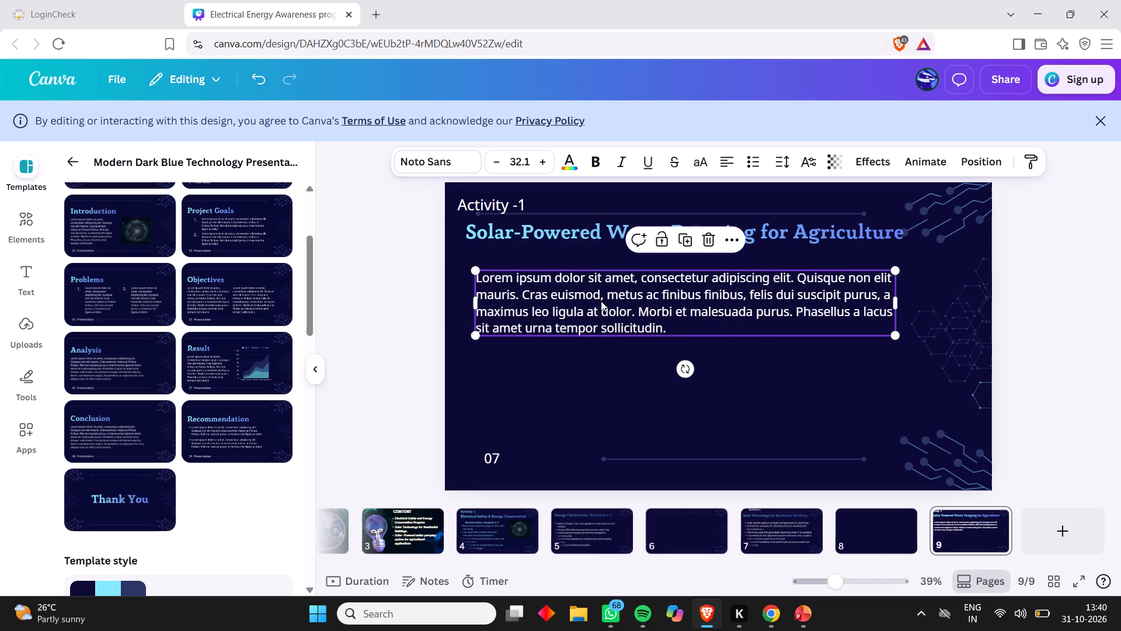
Turn the page 9 placeholder paragraph into a bulleted list and delete its Lorem ipsum text, leaving one empty bullet.
click(598, 298)
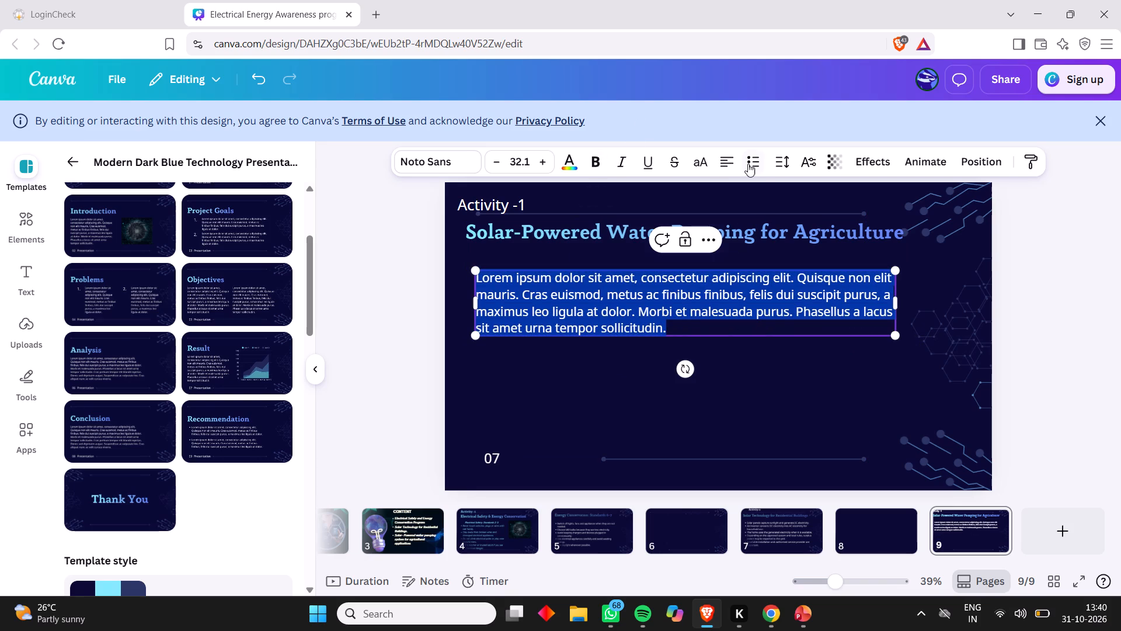
click(748, 164)
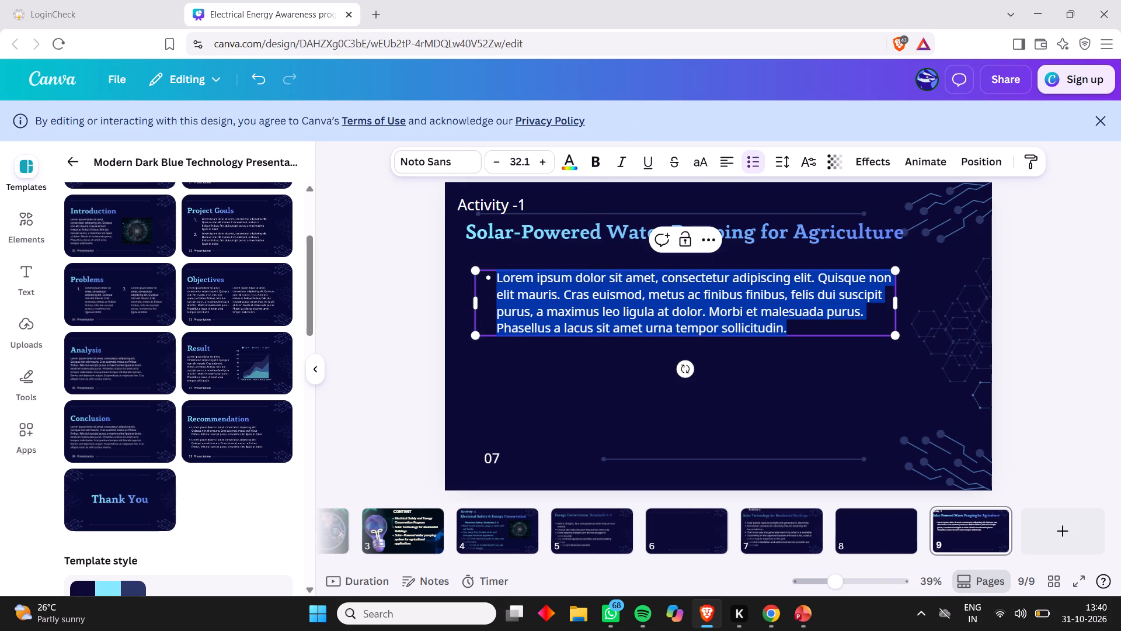
key(BackSpace)
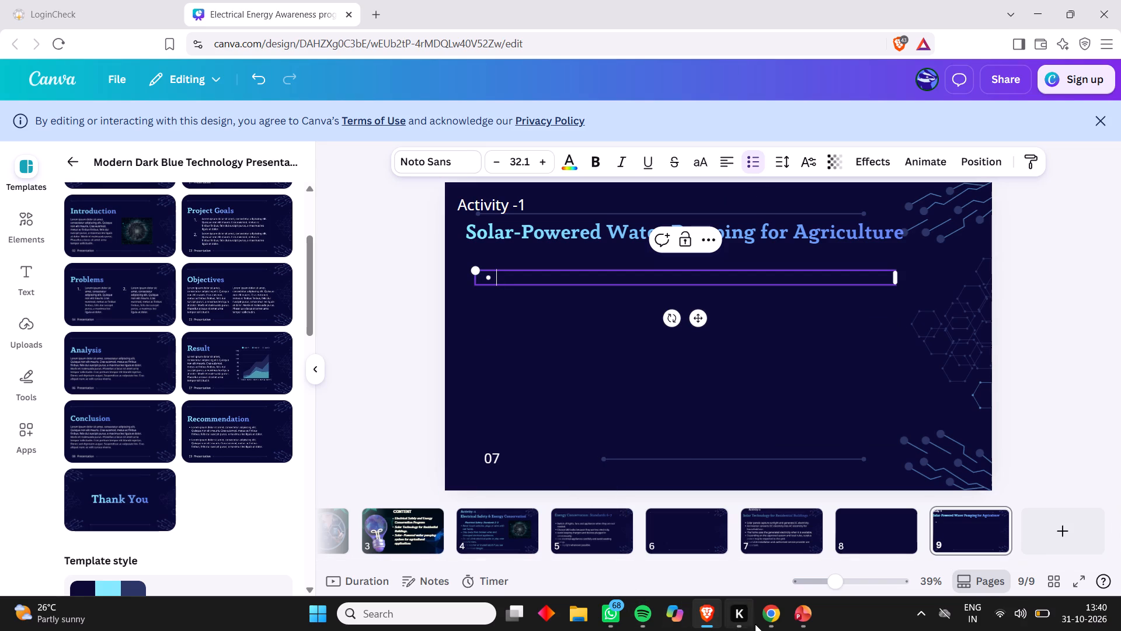
Copy "Reduces dependence on grid electricity or diesel where applicable" from slide 3 of the Activity_3 PowerPoint into the empty bullet on Canva page 9.
click(806, 612)
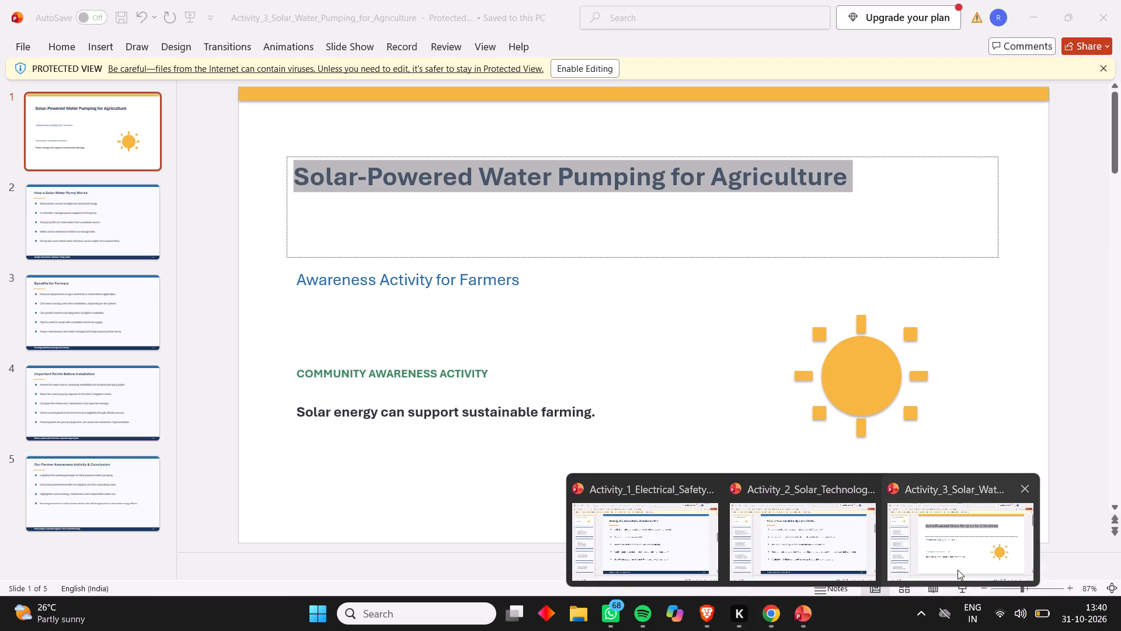
click(958, 570)
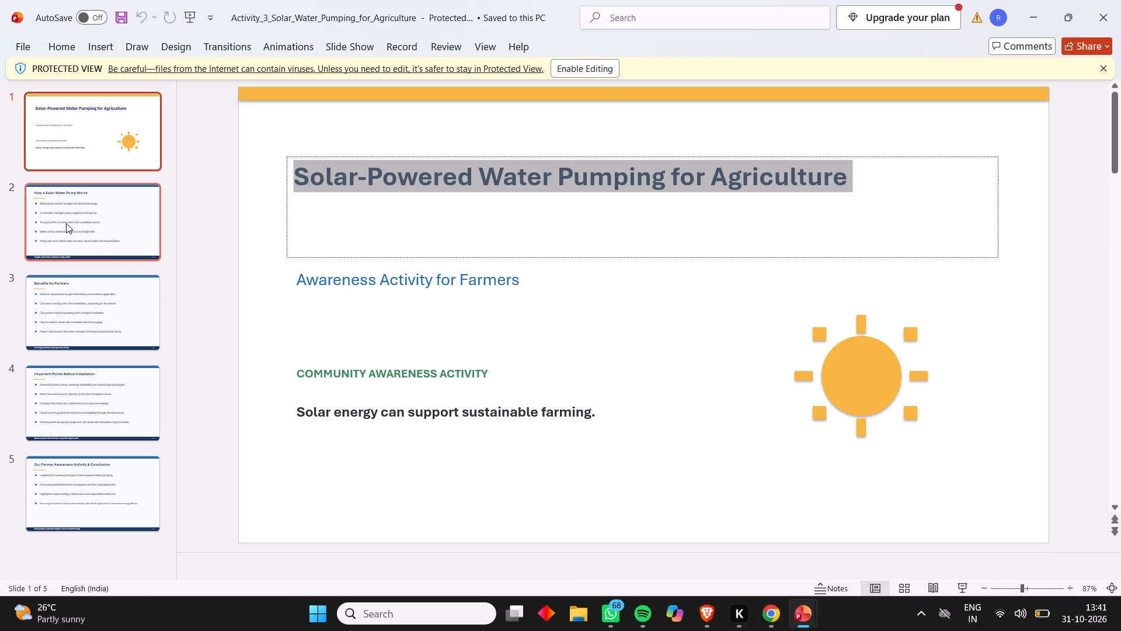
click(72, 294)
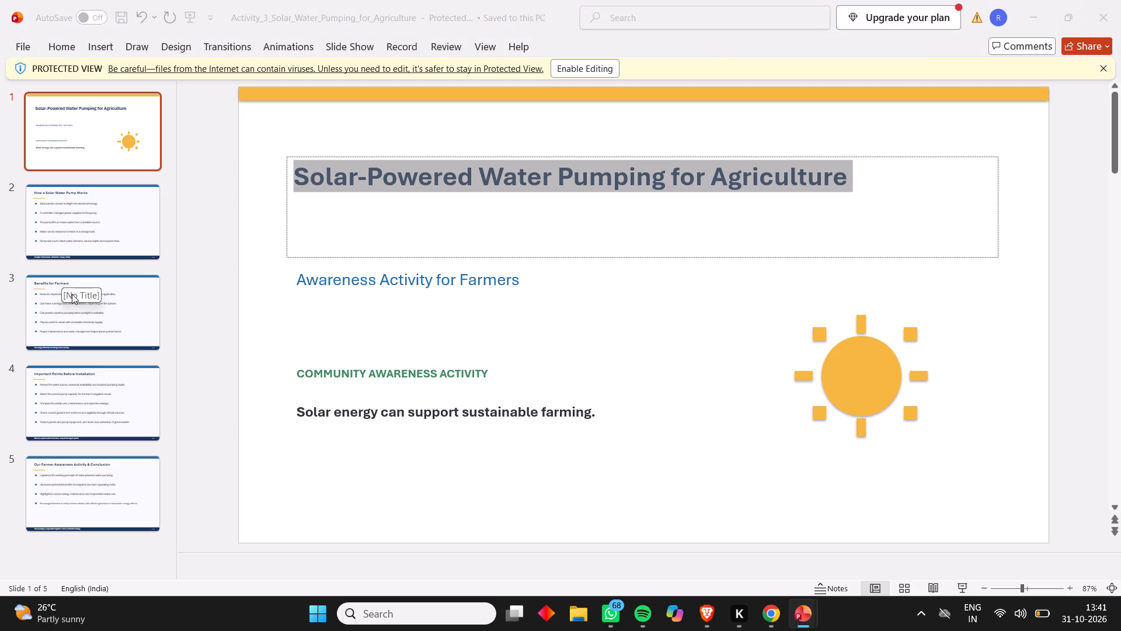
click(128, 334)
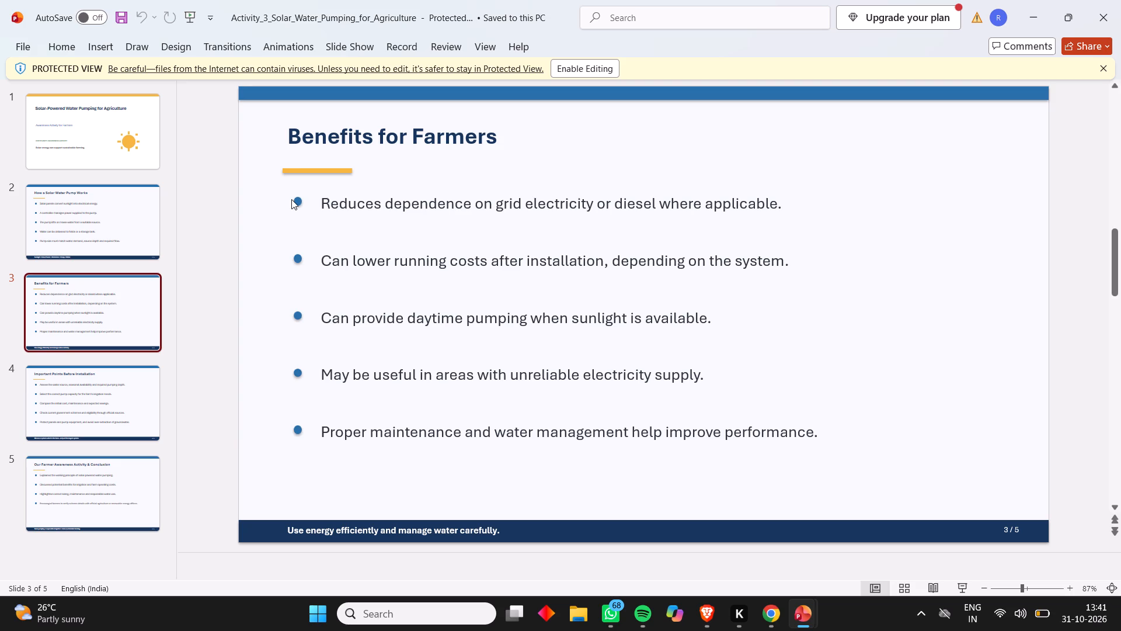
click(315, 200)
drag(316, 197, 827, 229)
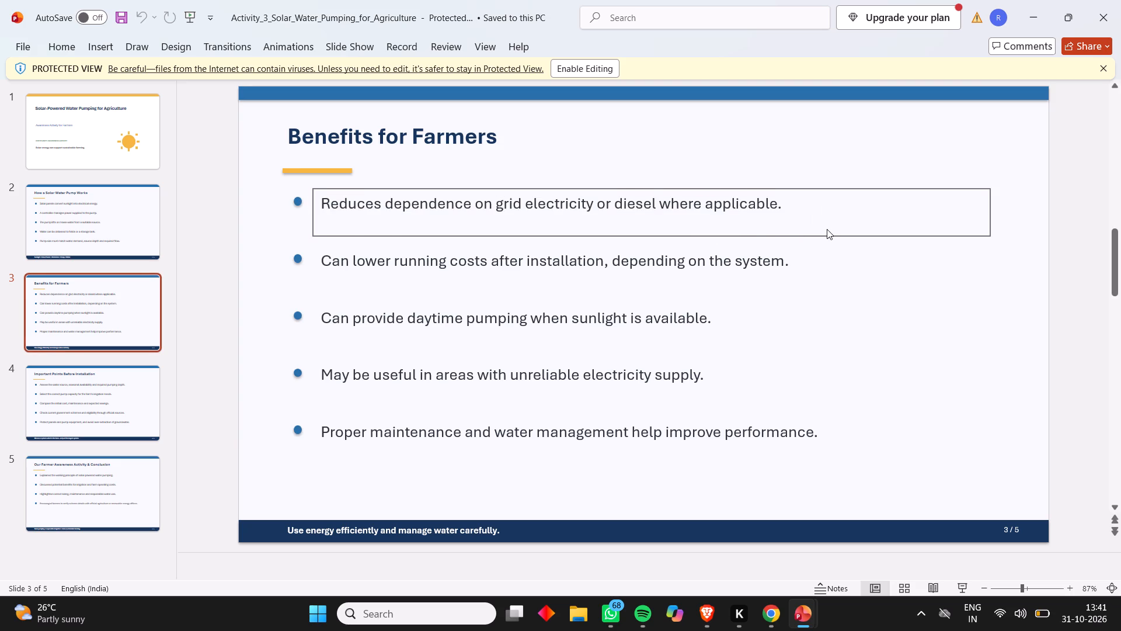
click(328, 201)
click(318, 202)
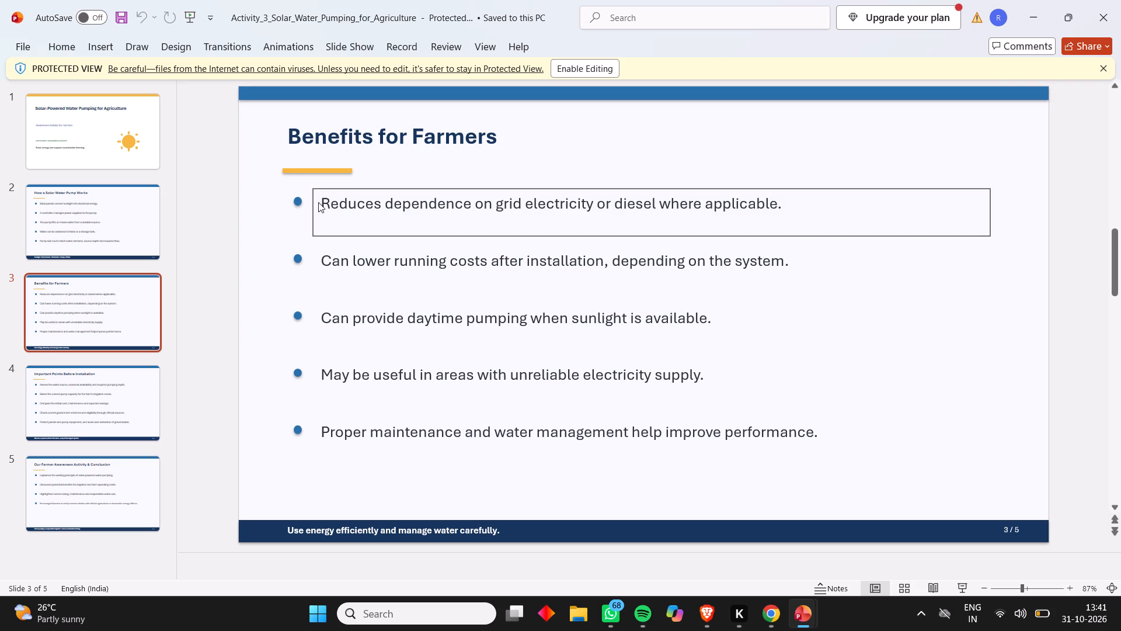
click(321, 202)
drag(335, 203, 745, 231)
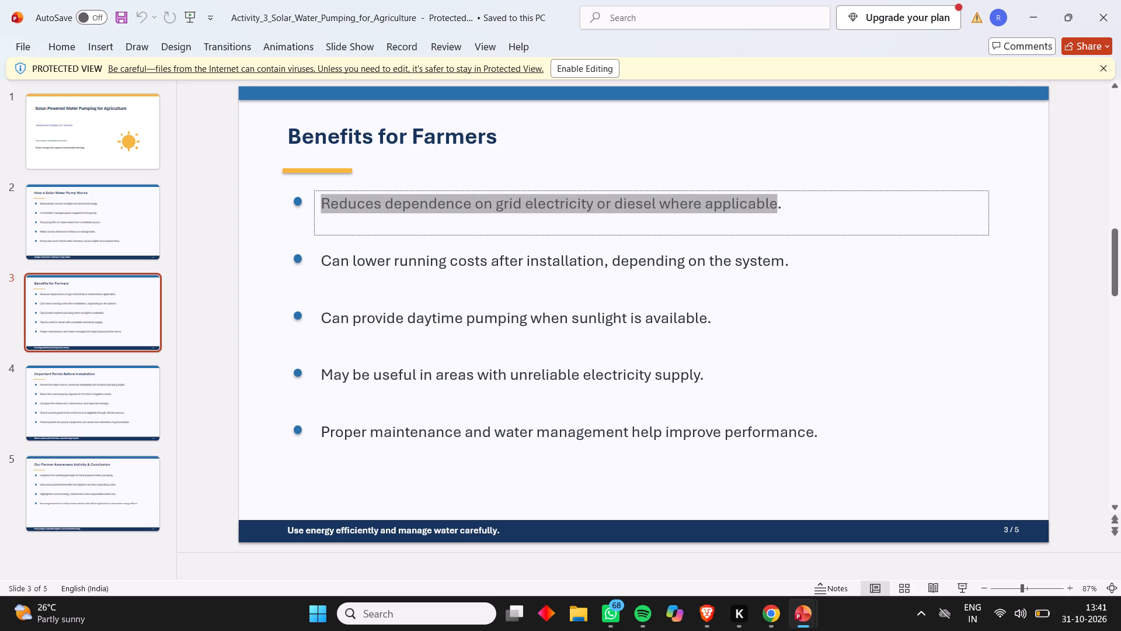
drag(745, 231, 774, 228)
key(ctrl+c)
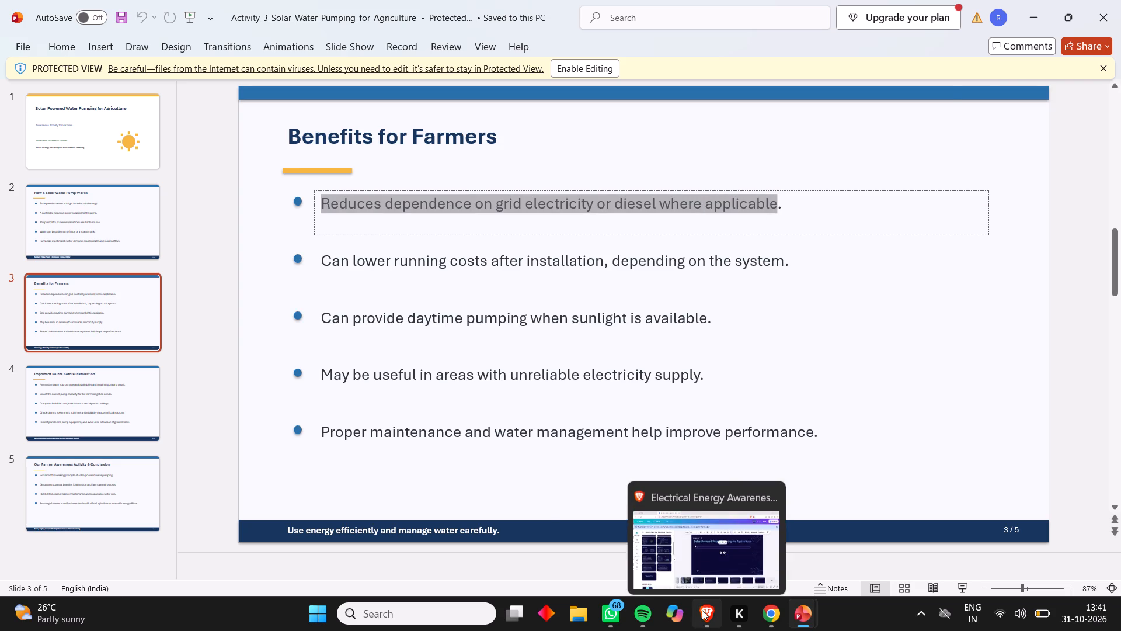
click(702, 607)
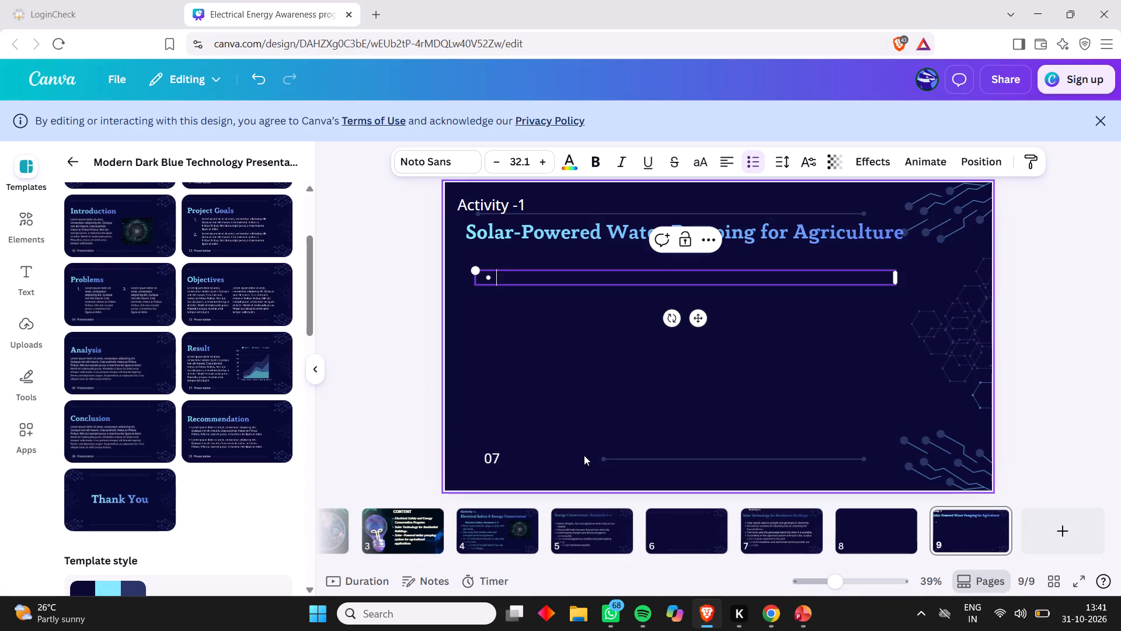
key(ctrl+v)
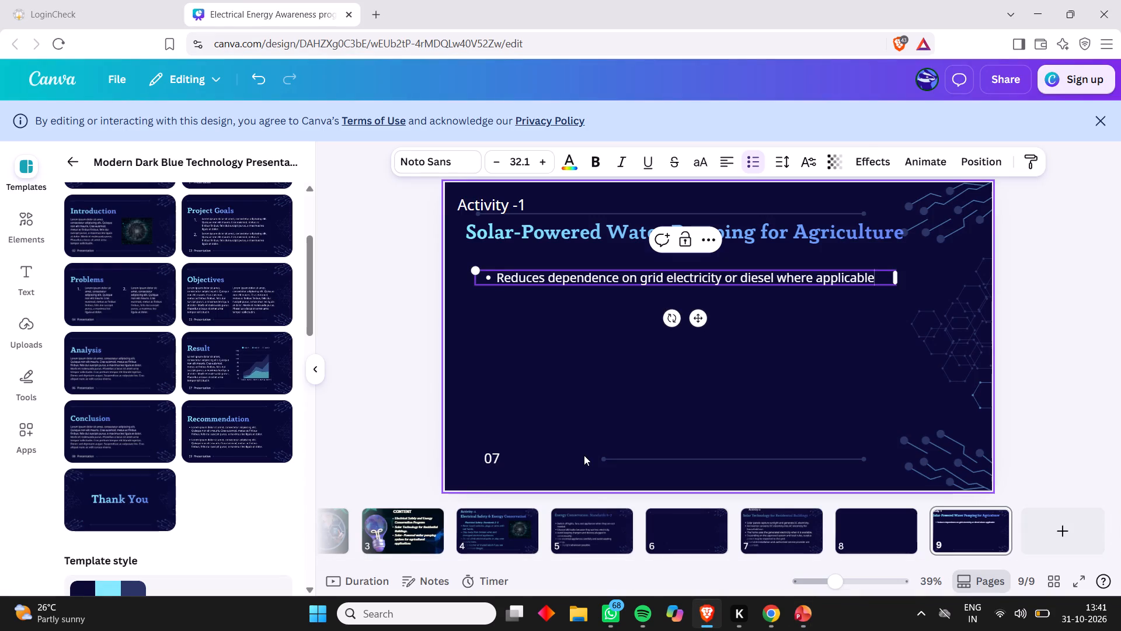
Add a second bullet on Canva page 9 with "Can lower running costs after installation, depending on the system." copied from slide 3 of the Activity_3 PowerPoint.
key(Return)
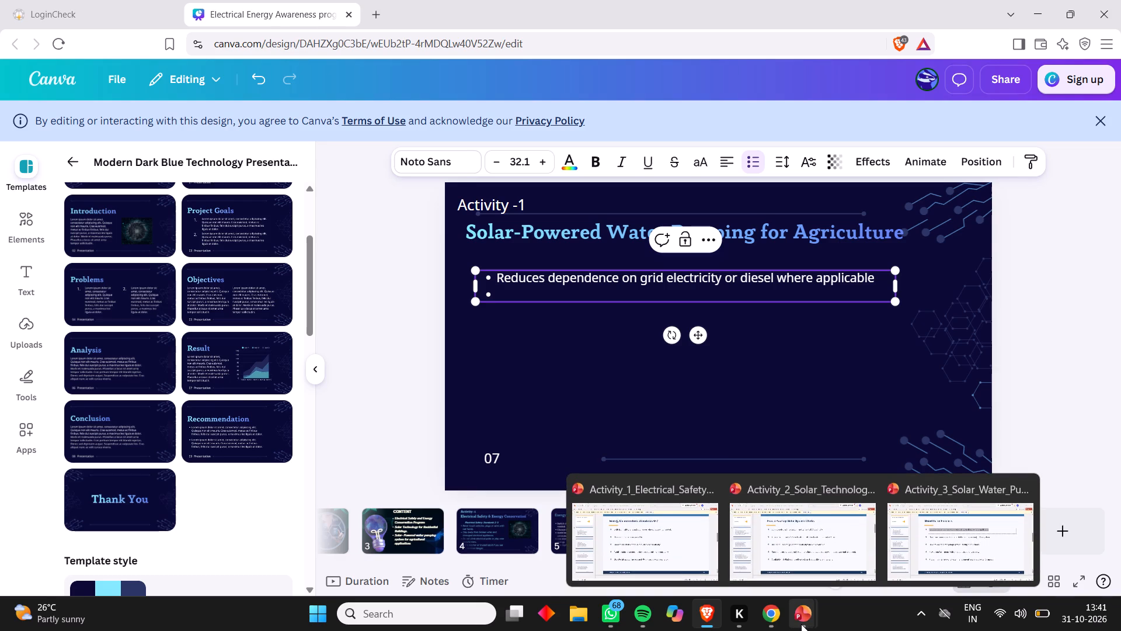
click(924, 540)
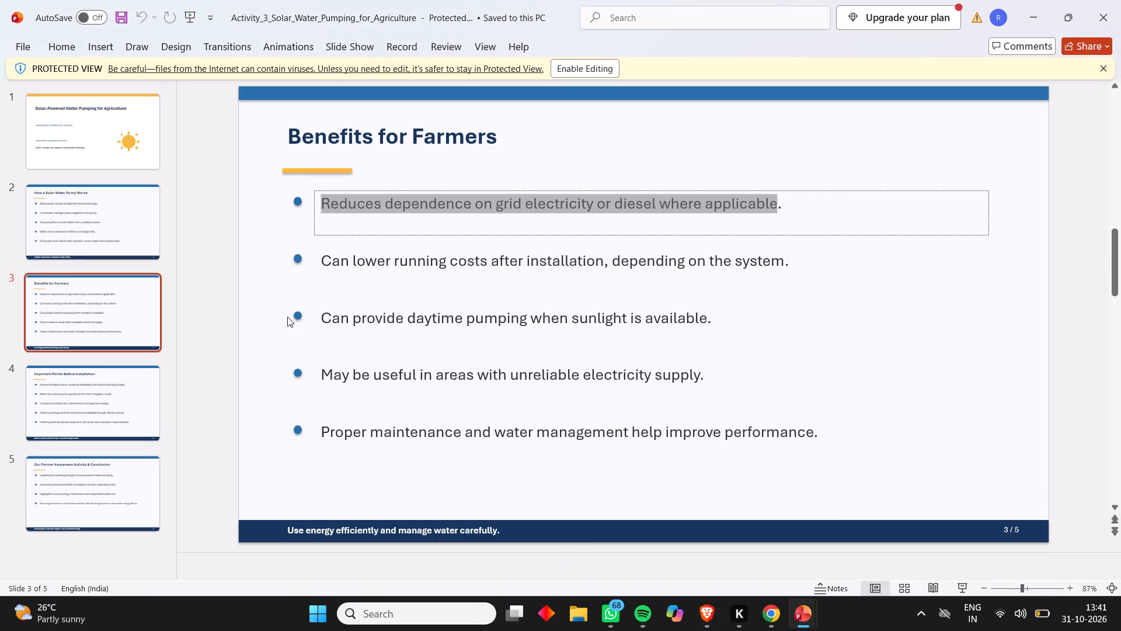
click(317, 262)
drag(317, 262, 426, 254)
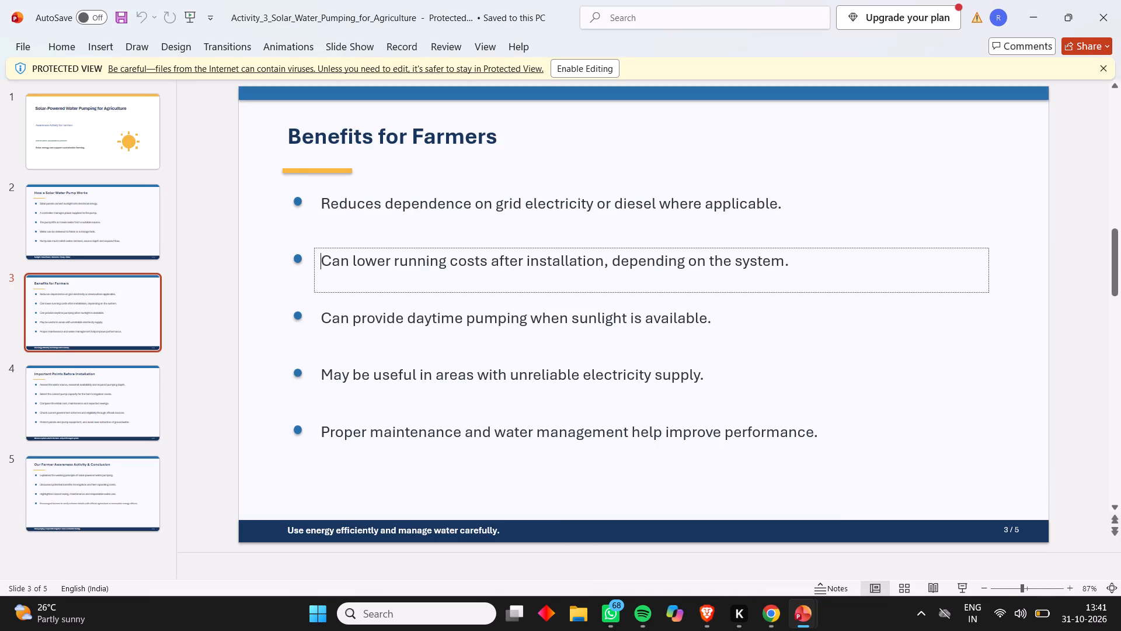
drag(426, 254, 585, 271)
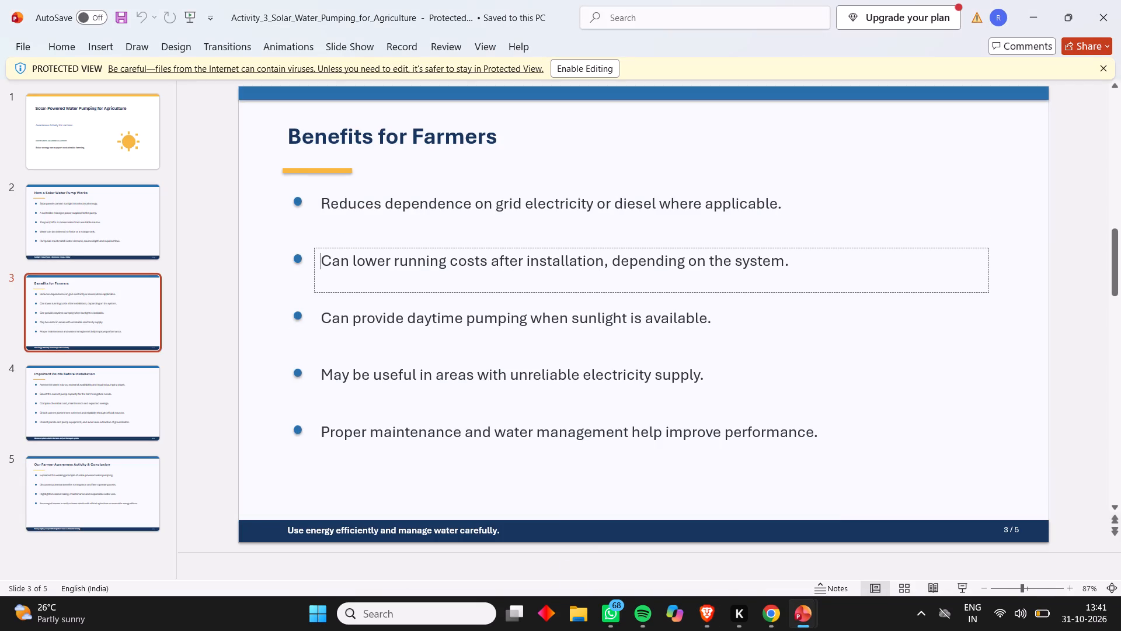
drag(320, 261, 337, 262)
click(326, 260)
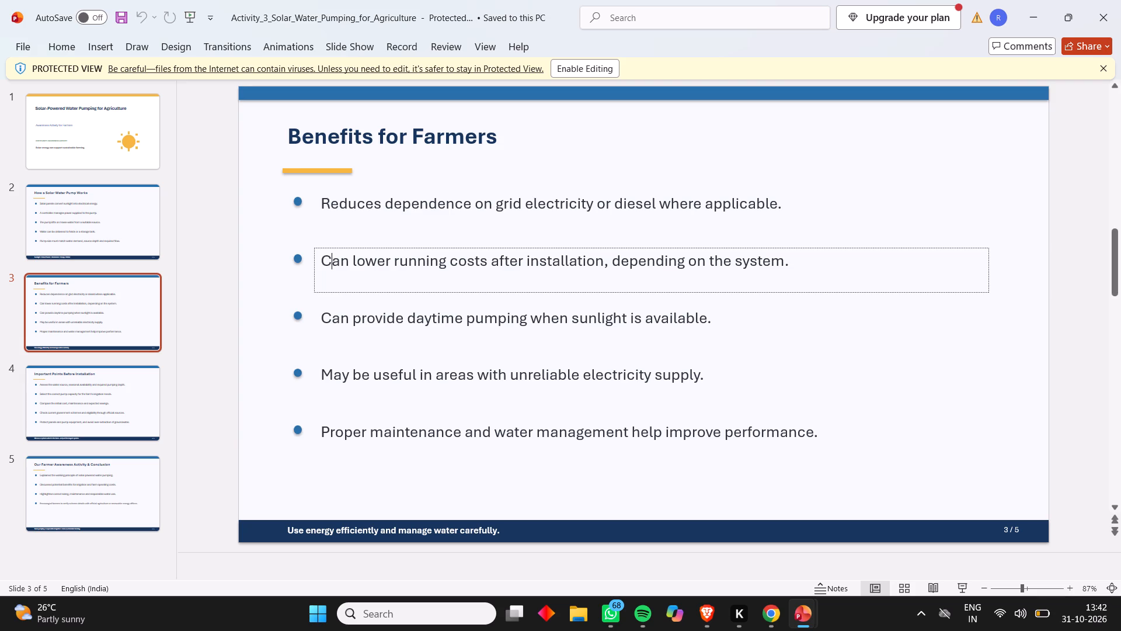
click(323, 258)
drag(323, 258, 487, 265)
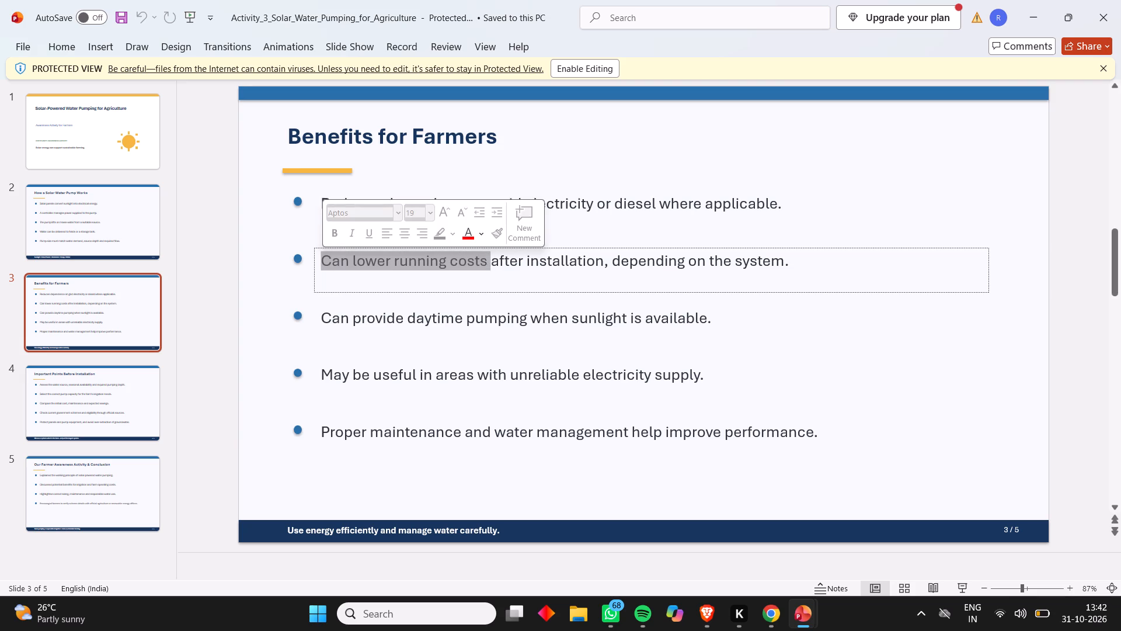
drag(487, 265, 839, 246)
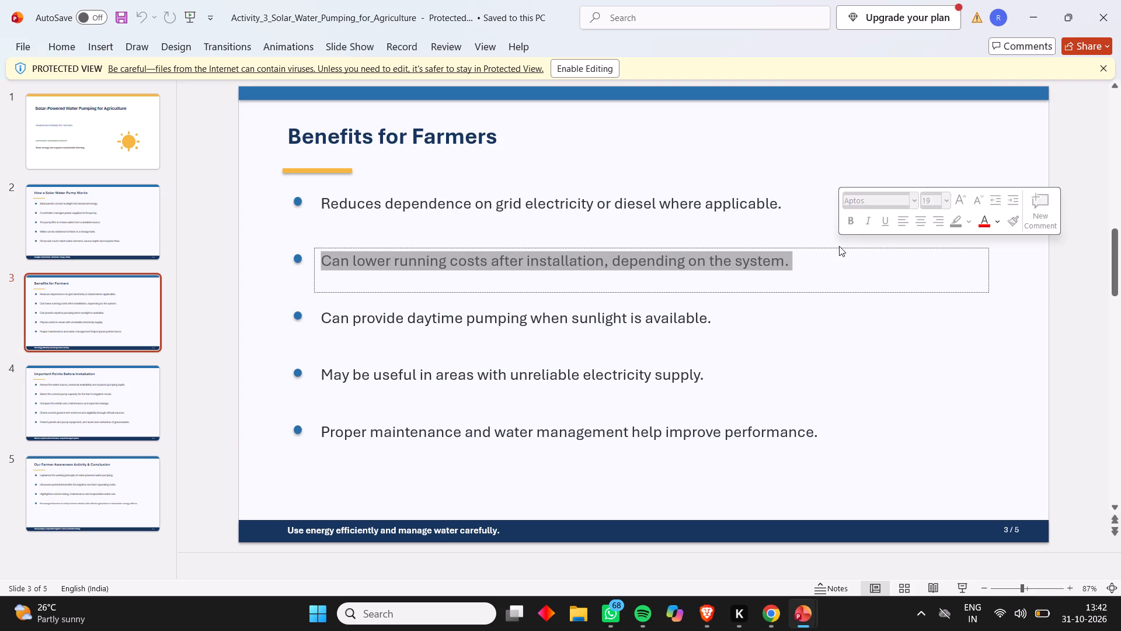
key(ctrl+c)
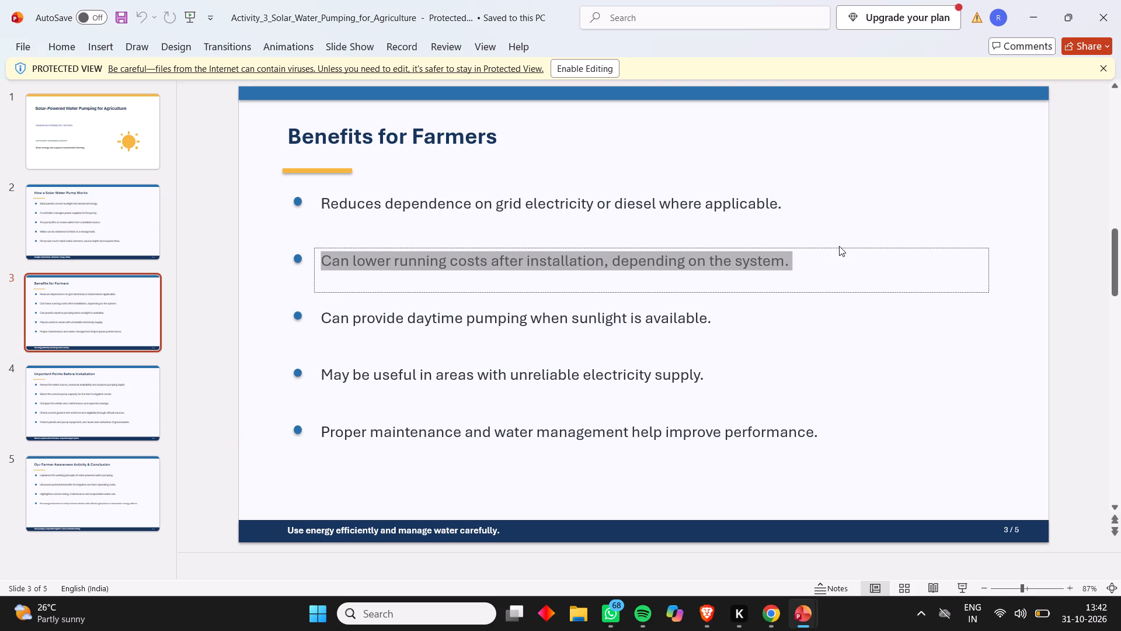
click(703, 606)
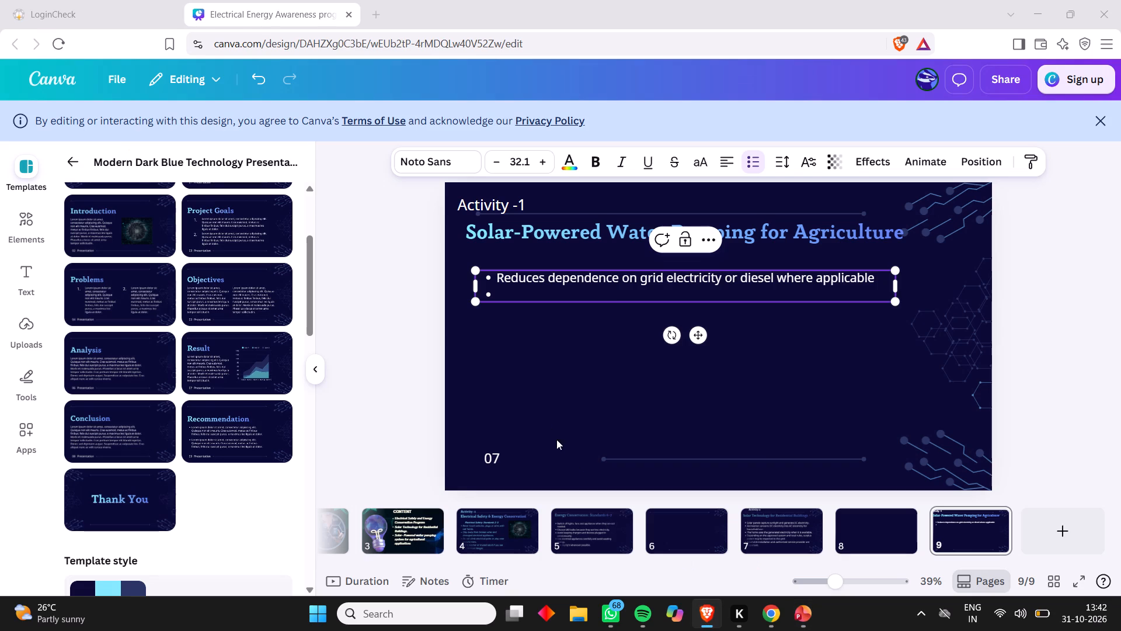
click(549, 292)
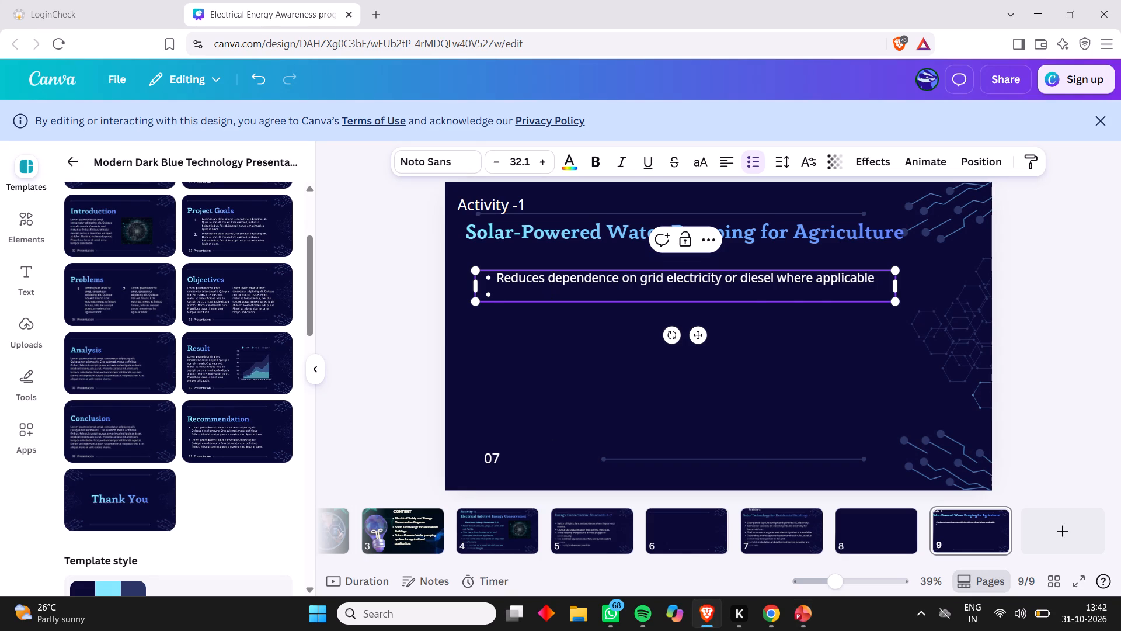
key(ctrl+v)
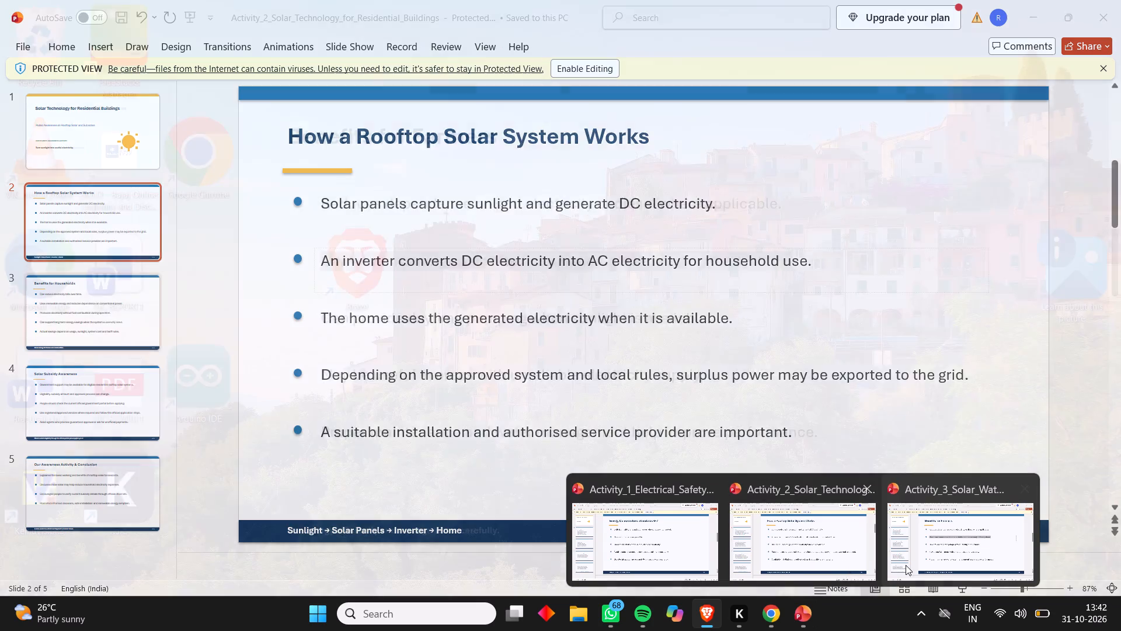
Copy "Can provide daytime pumping when sunlight is available." from slide 3 of the Activity_3 PowerPoint into the third bullet on Canva page 9.
click(926, 556)
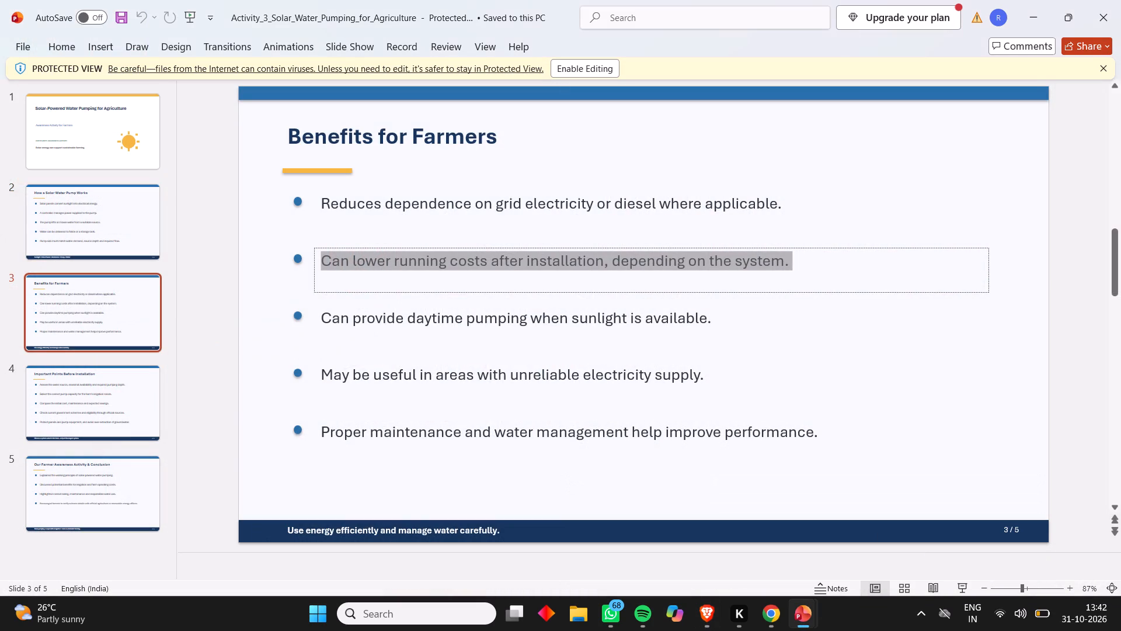
click(484, 318)
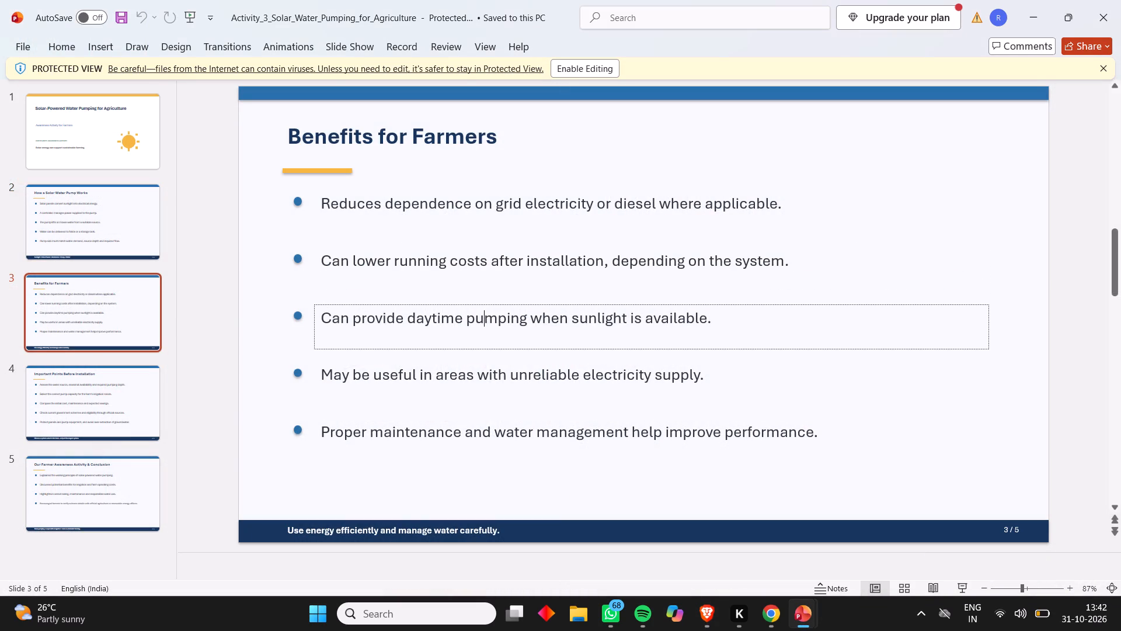
click(322, 321)
drag(322, 321, 579, 327)
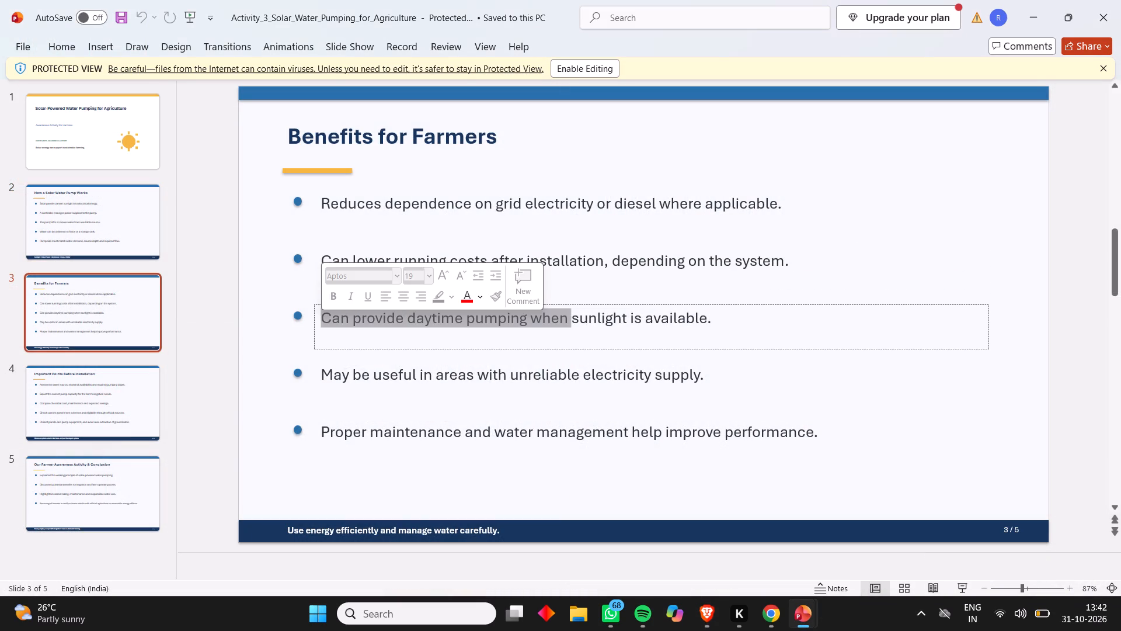
drag(579, 327, 841, 286)
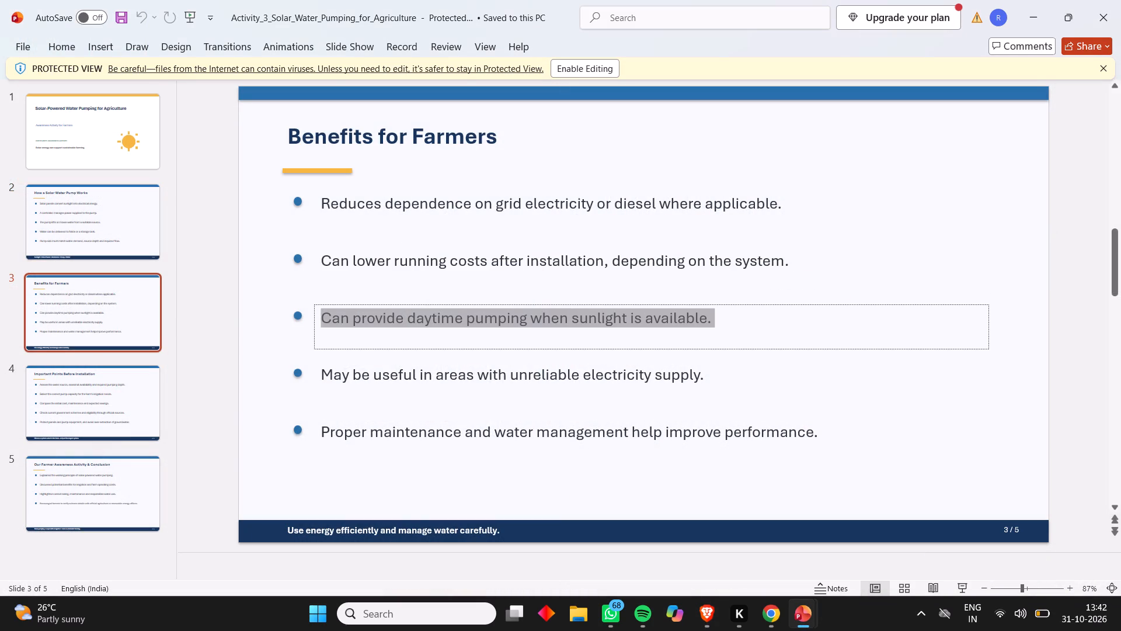
key(ctrl+c)
click(704, 620)
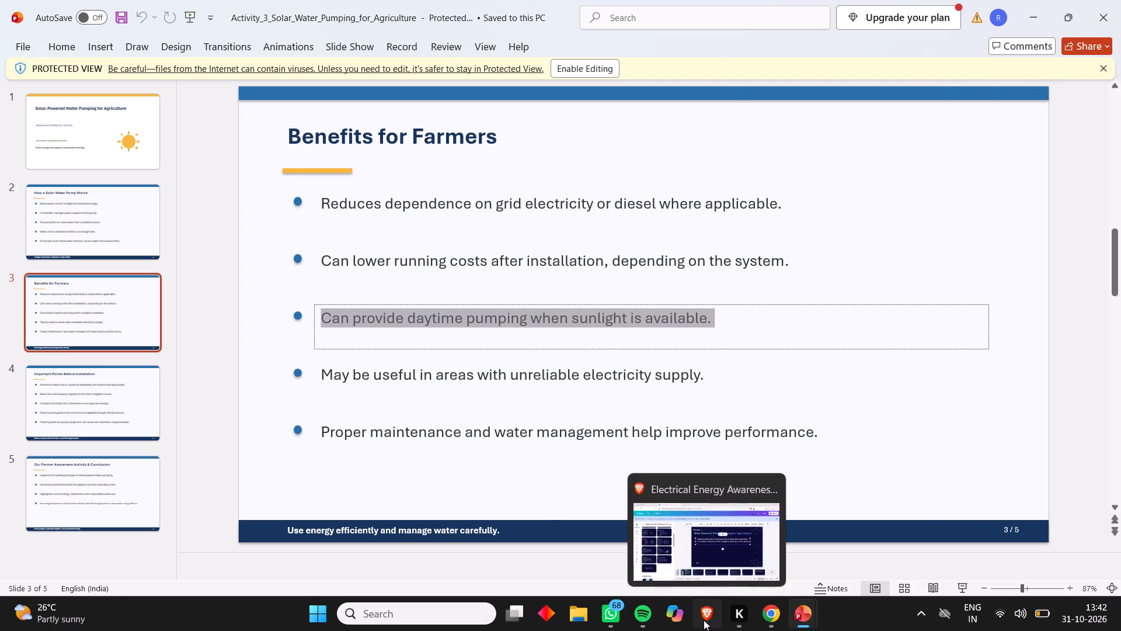
key(ctrl+v)
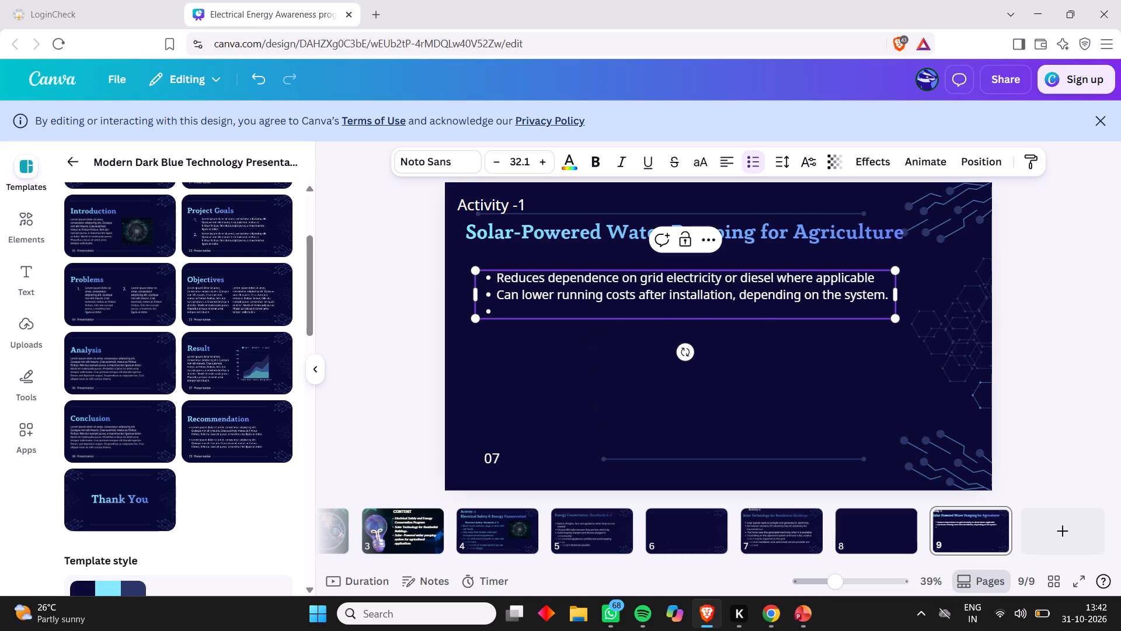
click(802, 616)
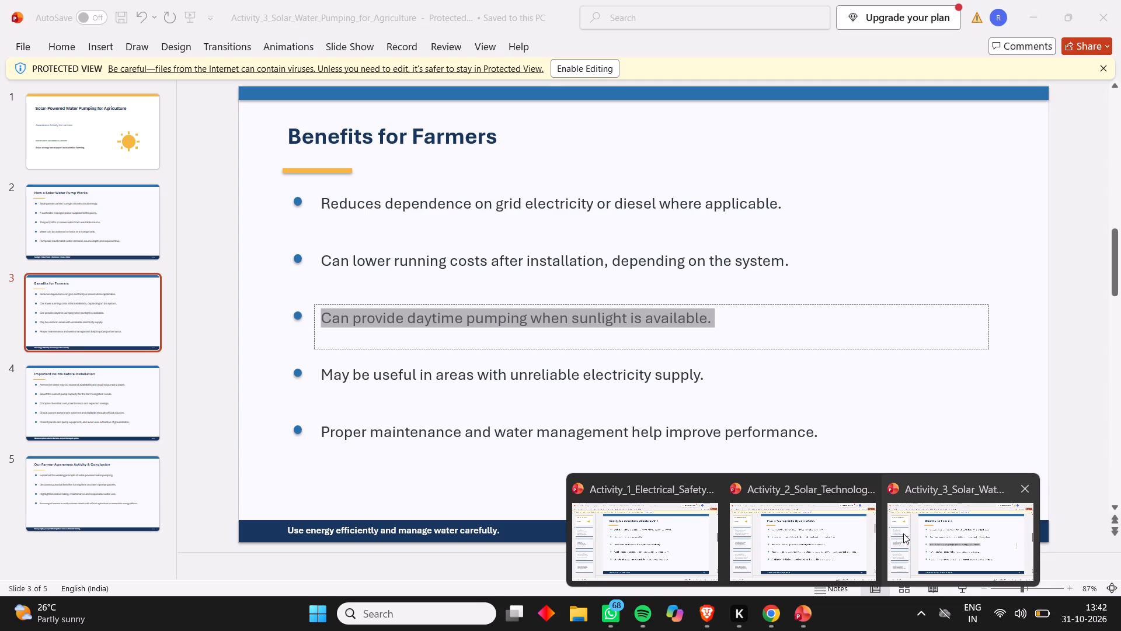
click(903, 533)
click(331, 376)
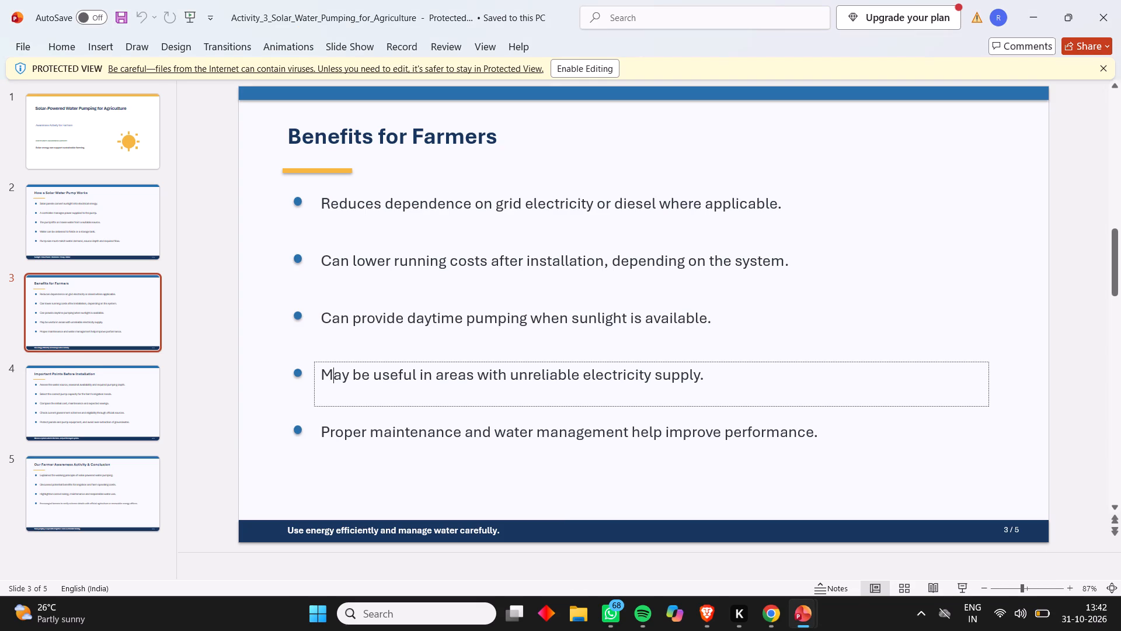
click(320, 373)
click(323, 373)
drag(323, 373, 749, 412)
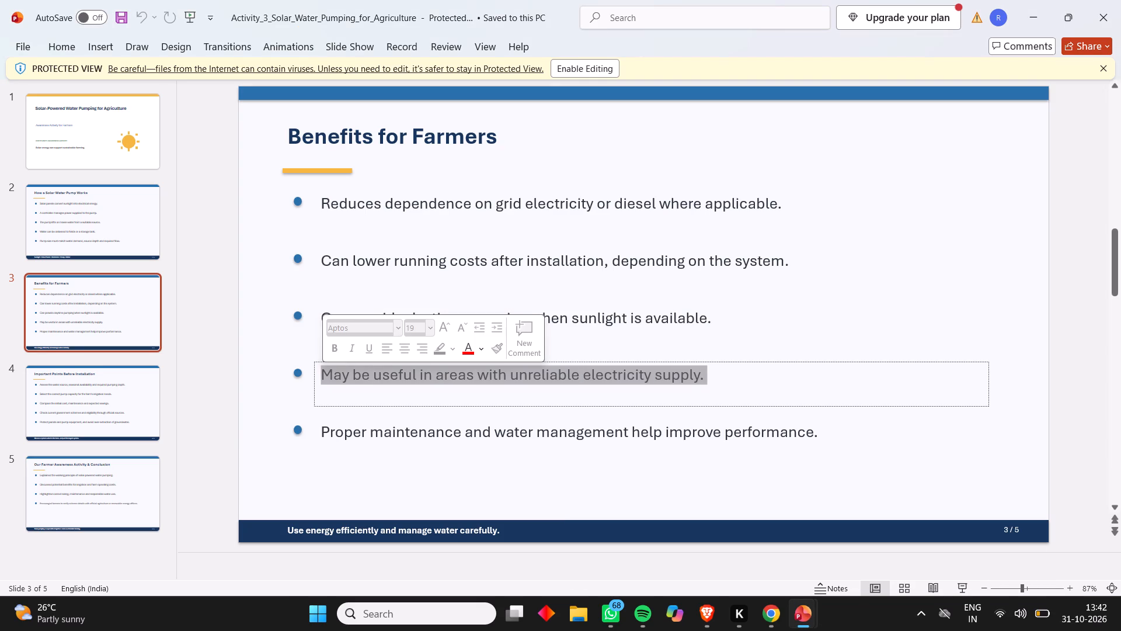
drag(749, 412, 771, 414)
key(ctrl+c)
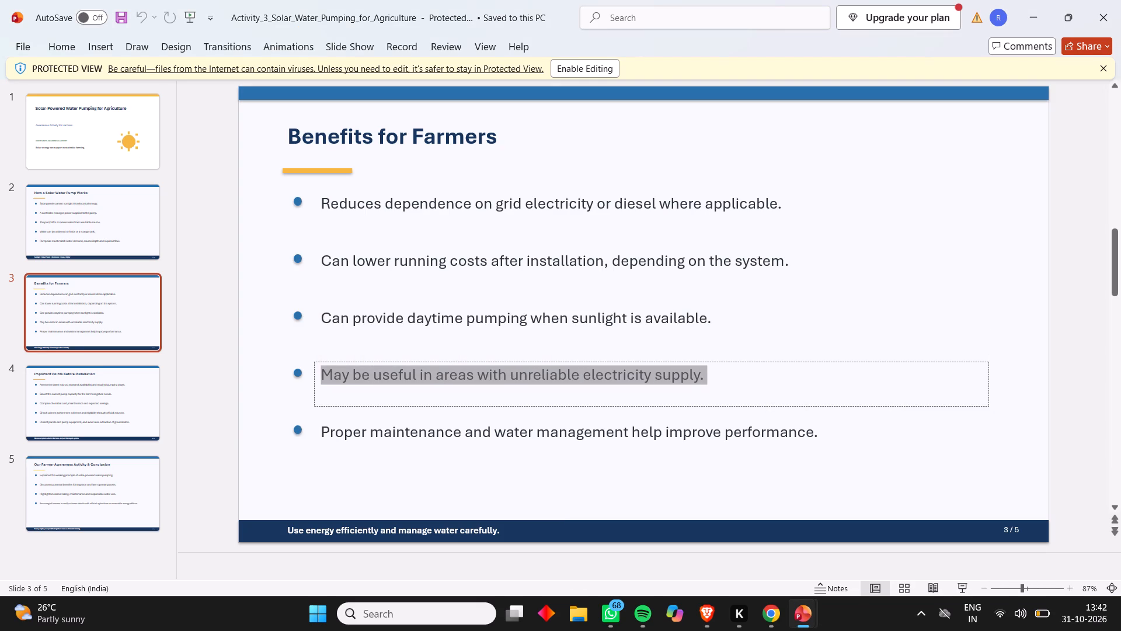
click(705, 616)
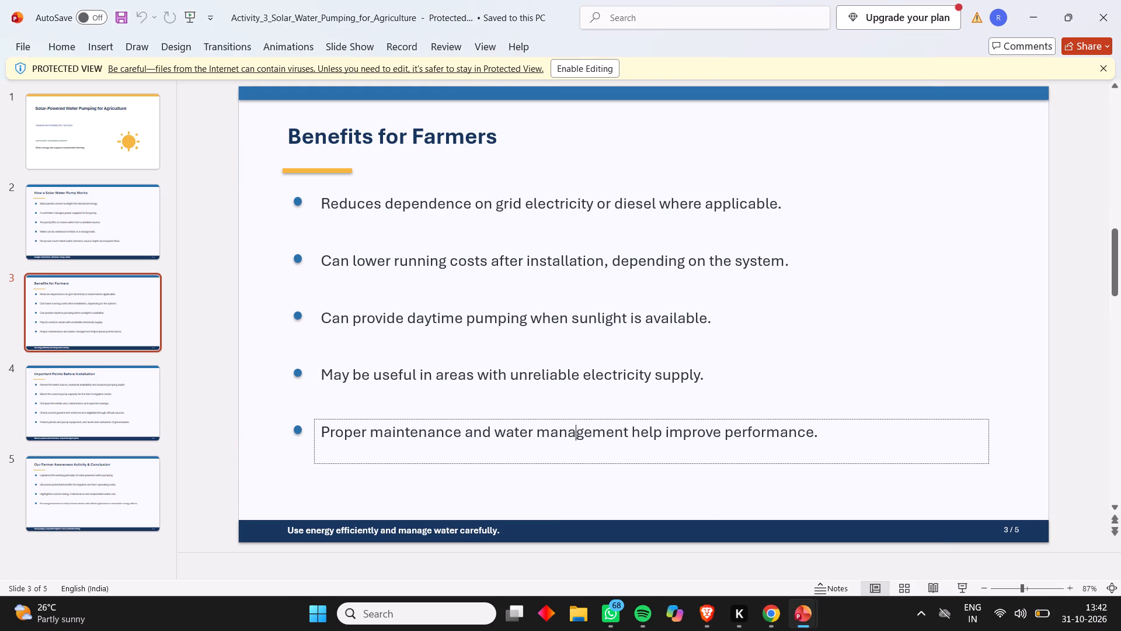
drag(318, 429, 329, 431)
click(320, 428)
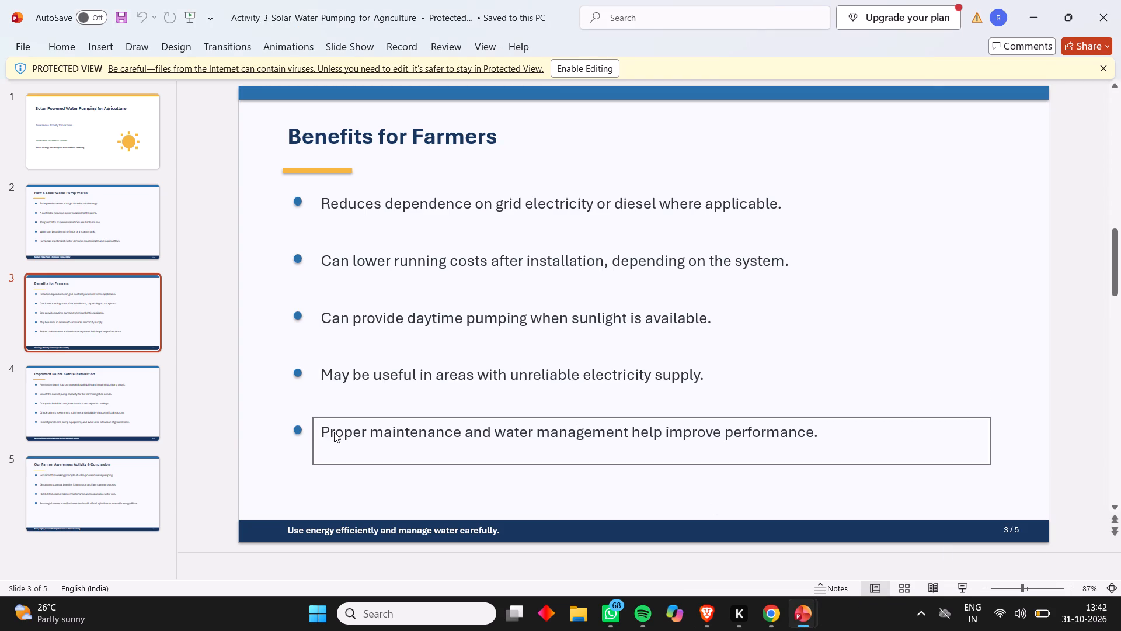
click(321, 432)
drag(321, 432, 546, 455)
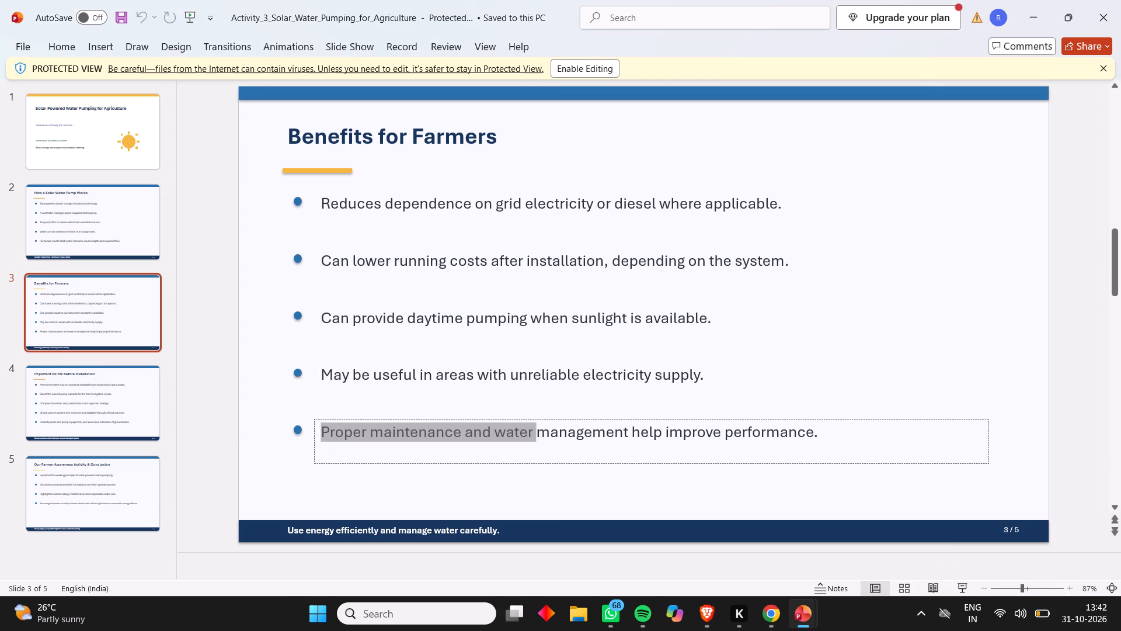
drag(546, 455, 797, 476)
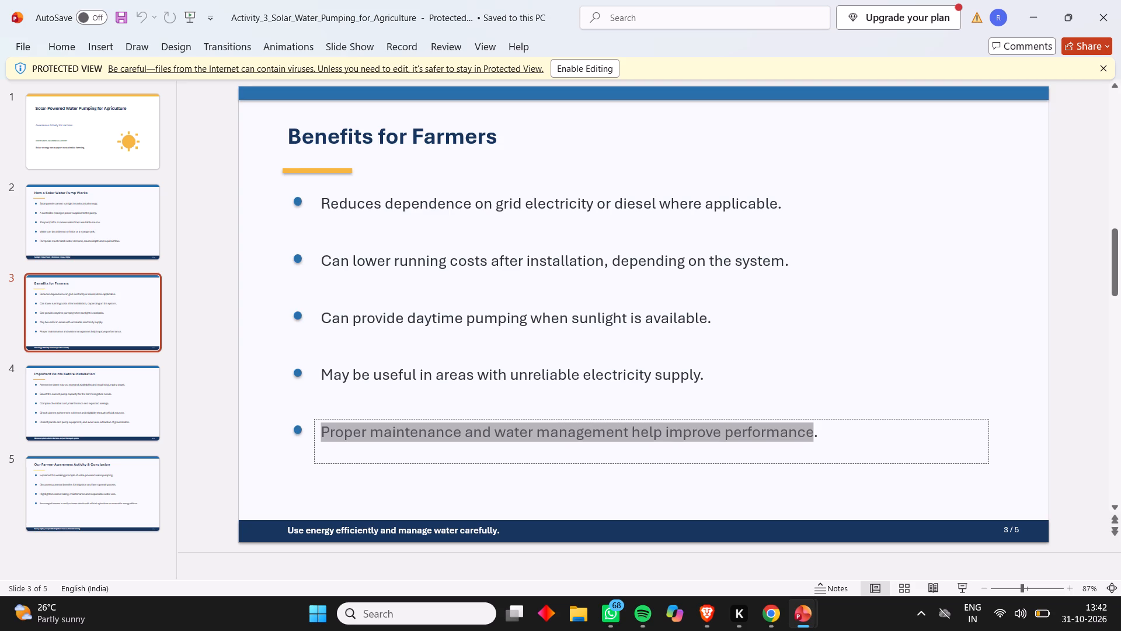
drag(797, 476, 865, 486)
key(ctrl+c)
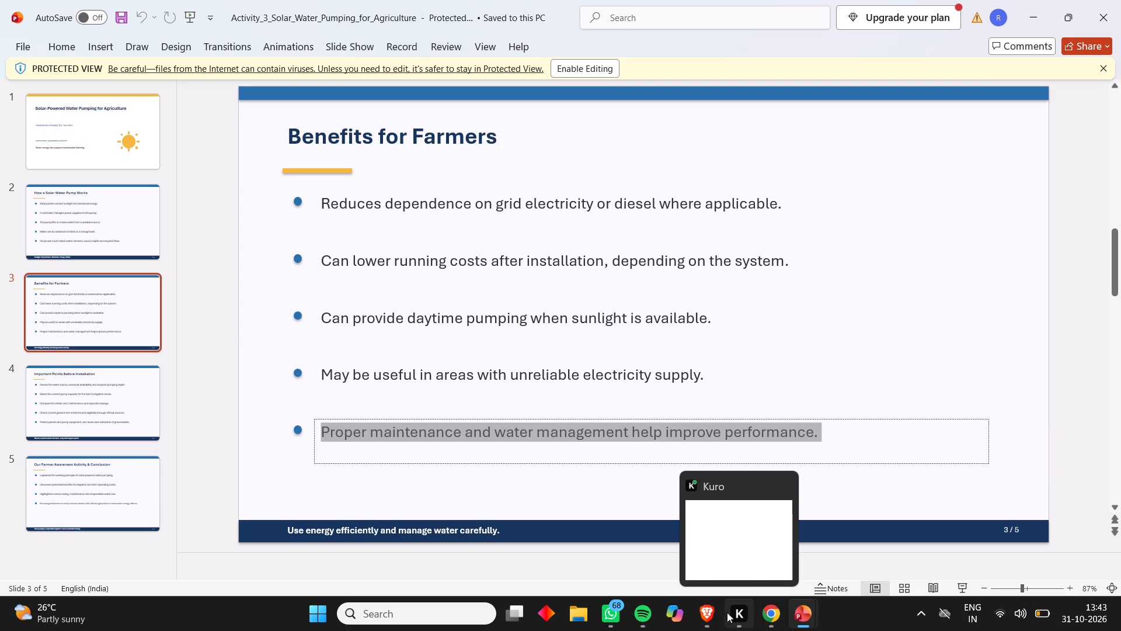
click(706, 614)
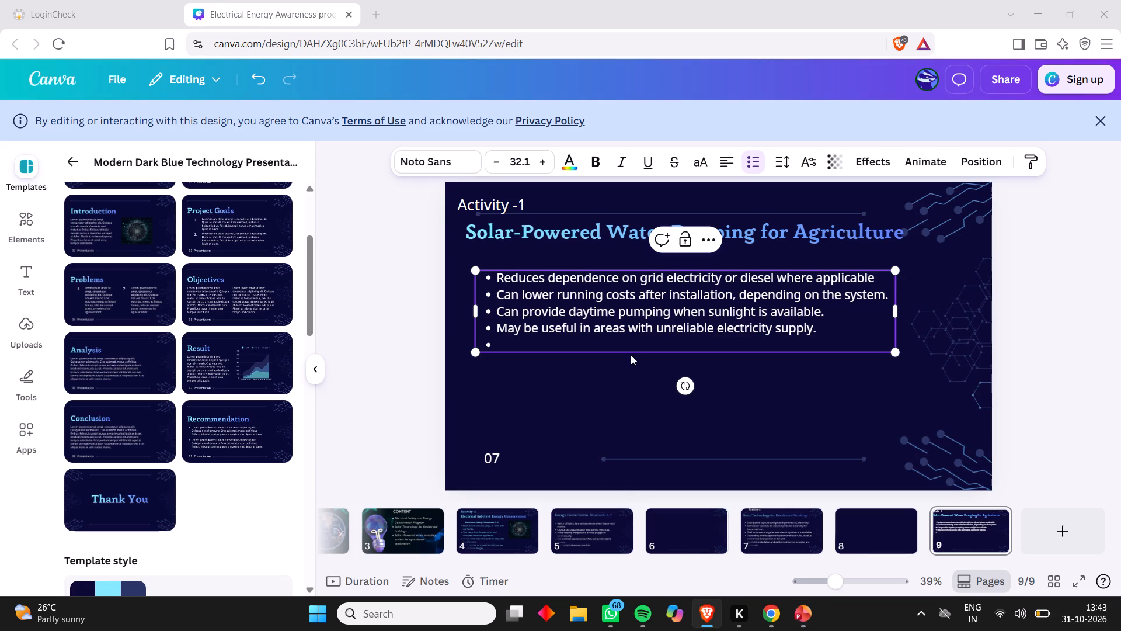
click(641, 341)
key(ctrl+v)
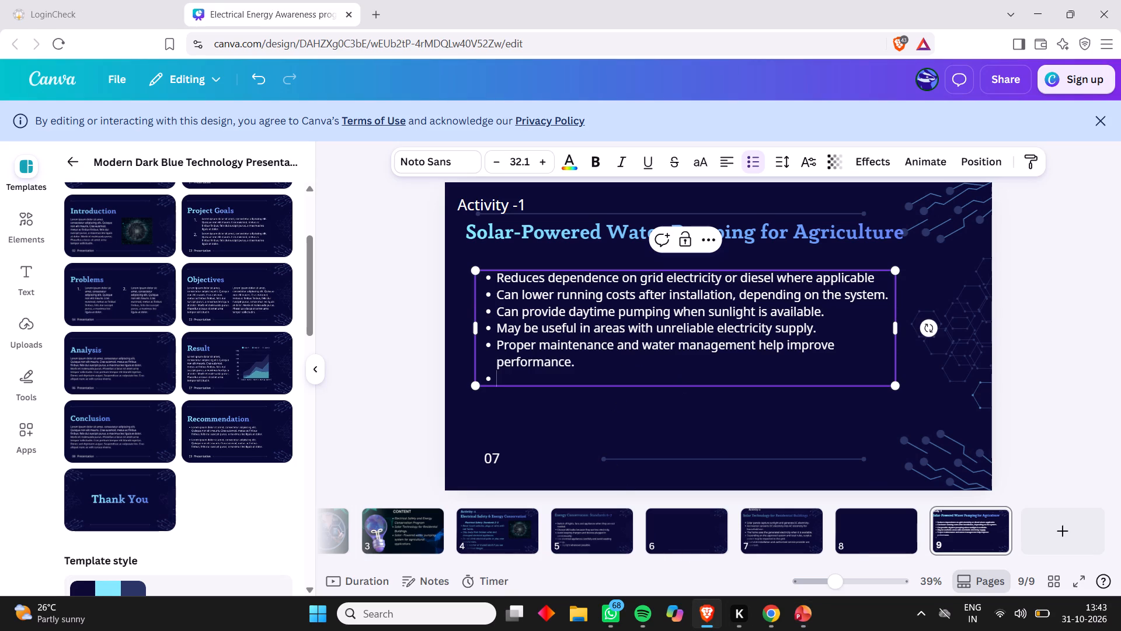
Increase the font size of the five solar pumping benefit bullets on page 9 to 36.1.
drag(495, 276, 553, 304)
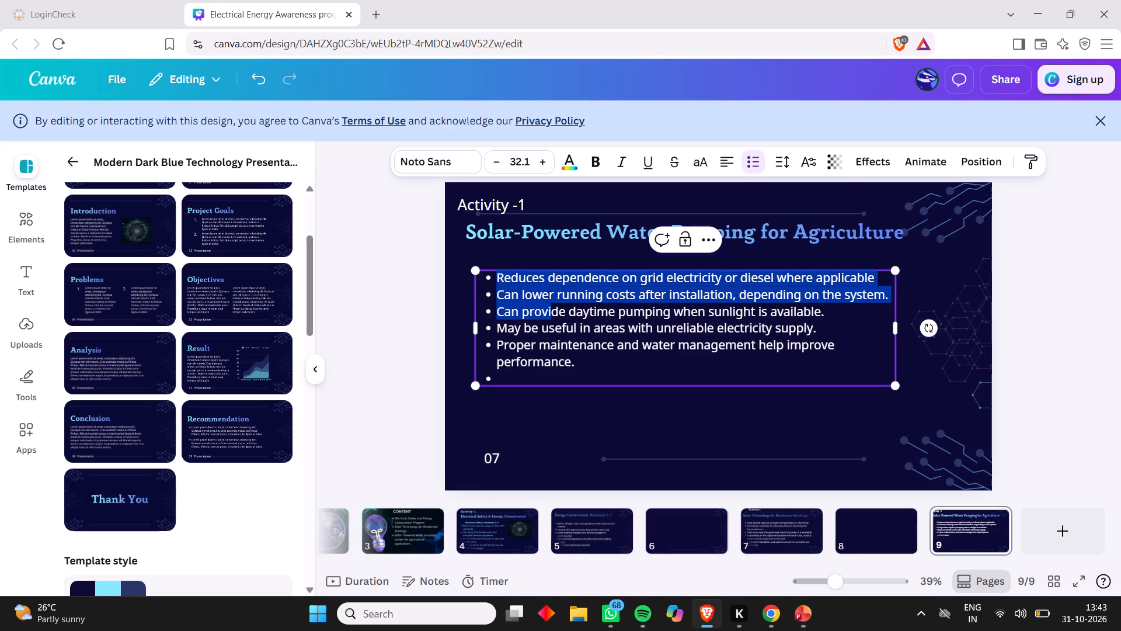
drag(553, 304, 649, 360)
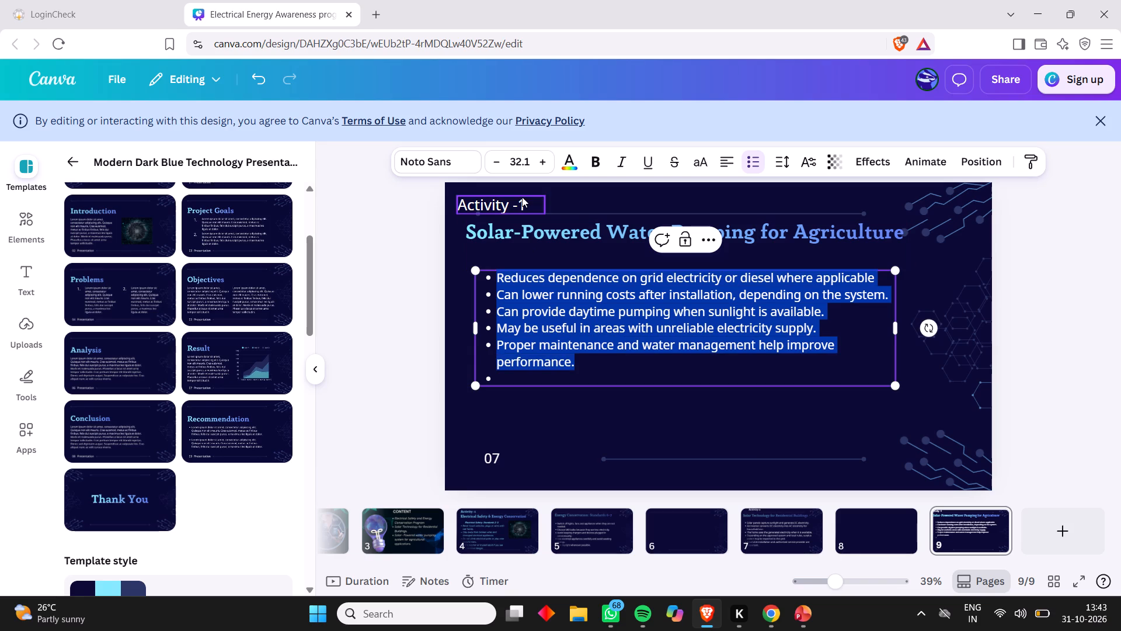
click(544, 159)
click(544, 159)
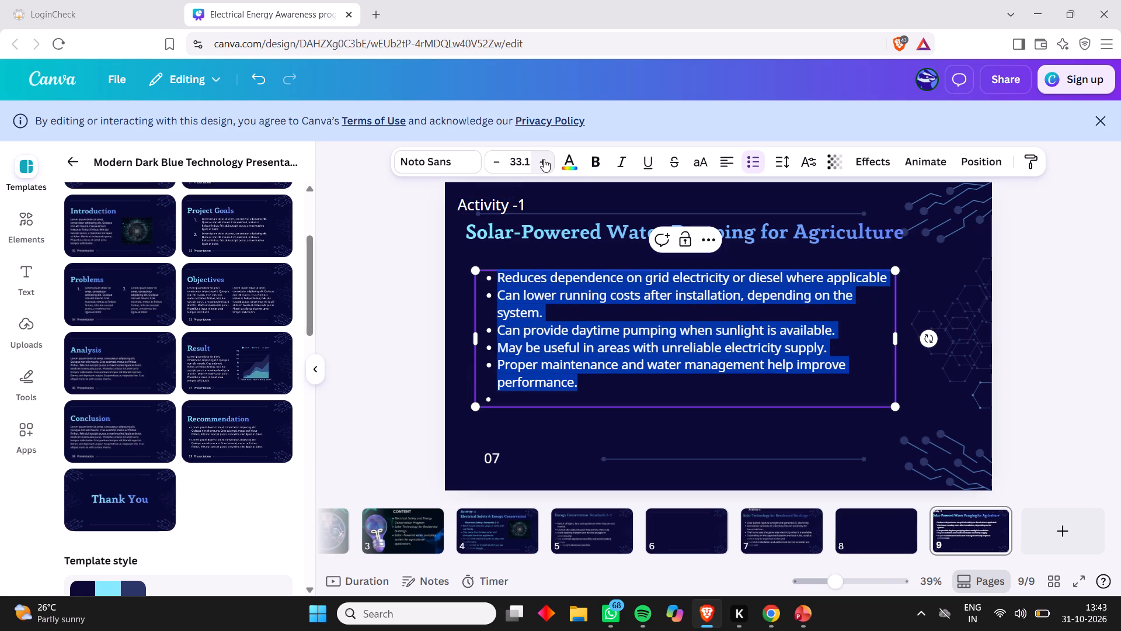
click(544, 159)
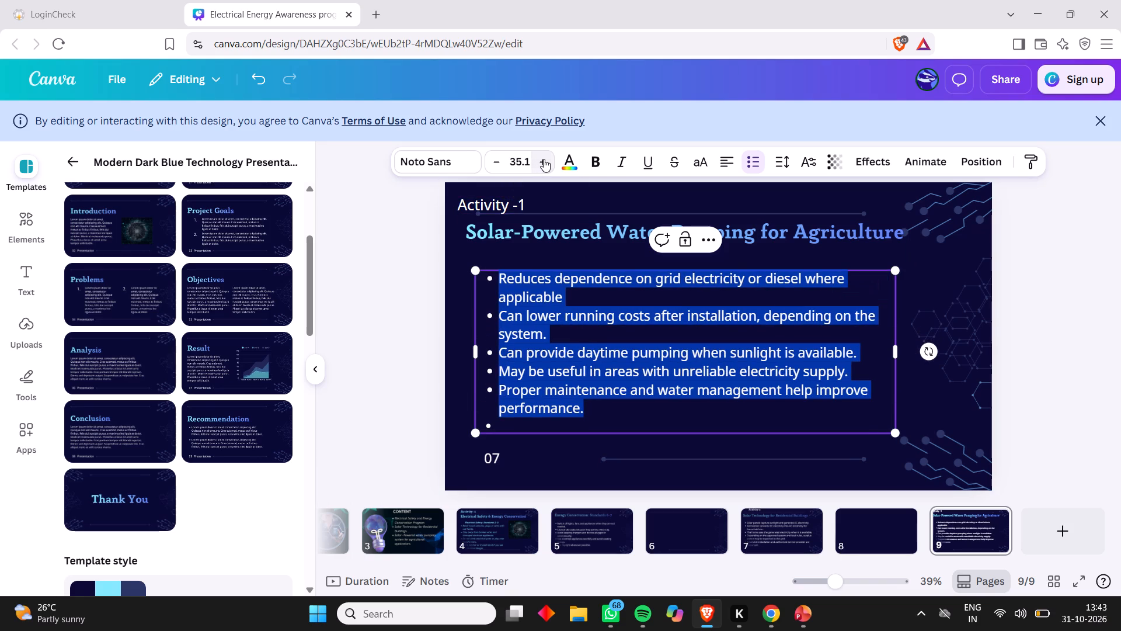
click(544, 159)
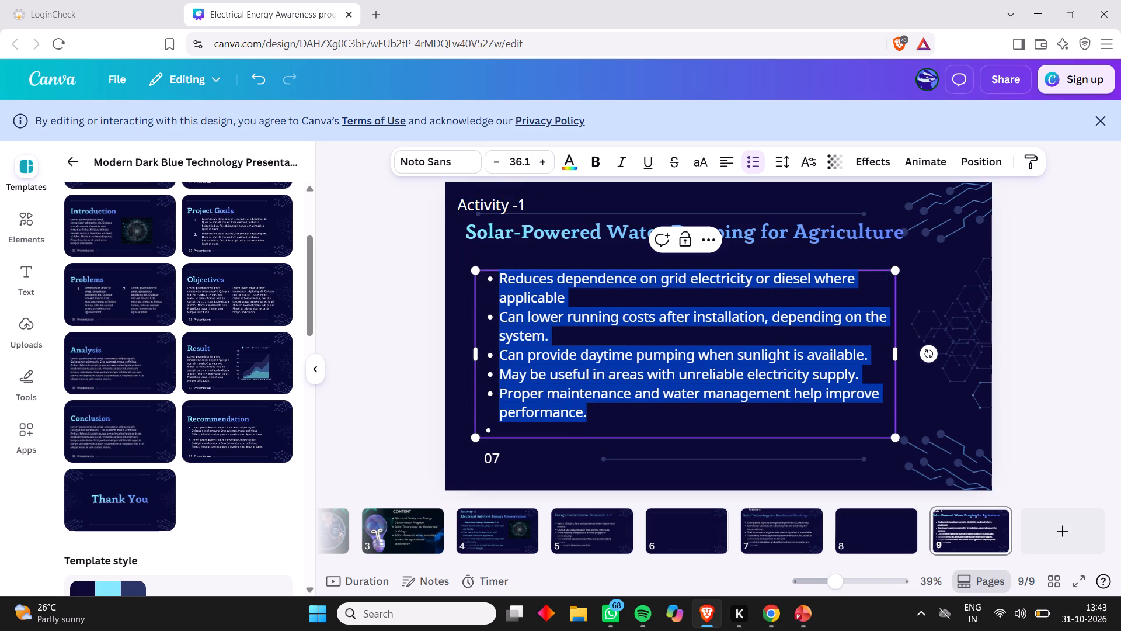
Remove the empty last bullet from the benefits list on page 9.
click(497, 427)
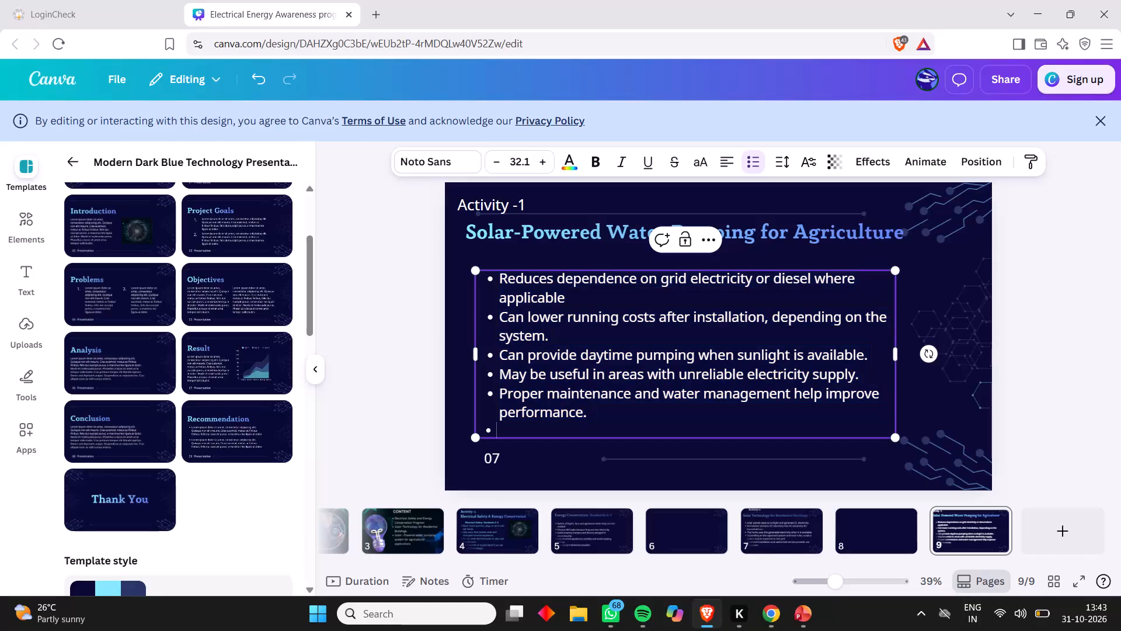
key(BackSpace)
click(647, 415)
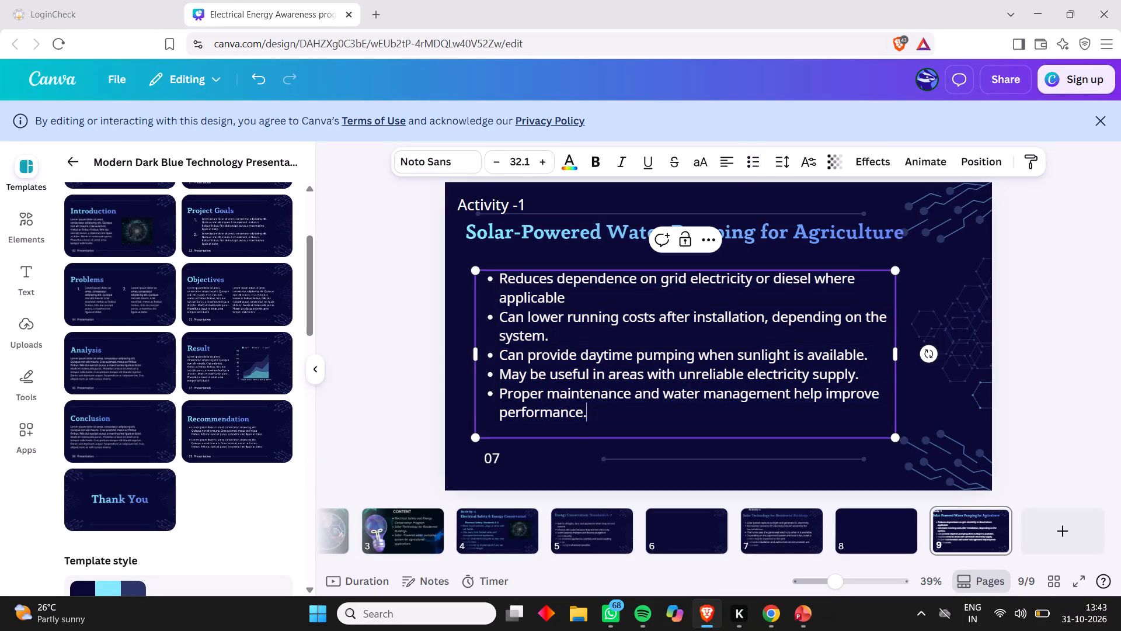
click(554, 466)
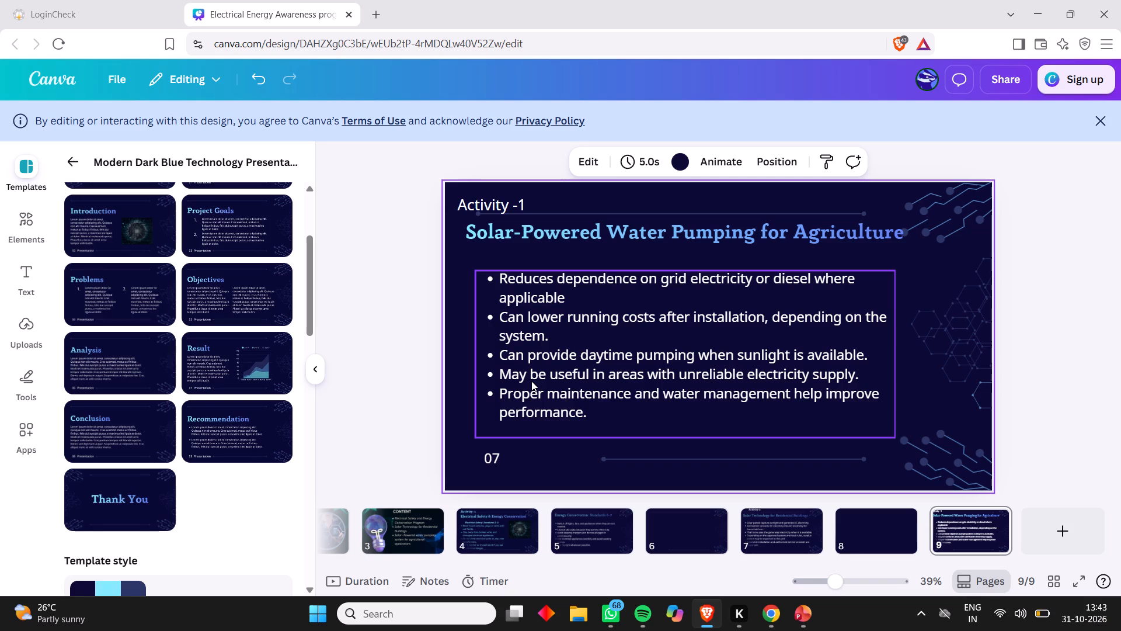
Delete the page number 07 and the decorative line at the bottom of page 9.
click(497, 452)
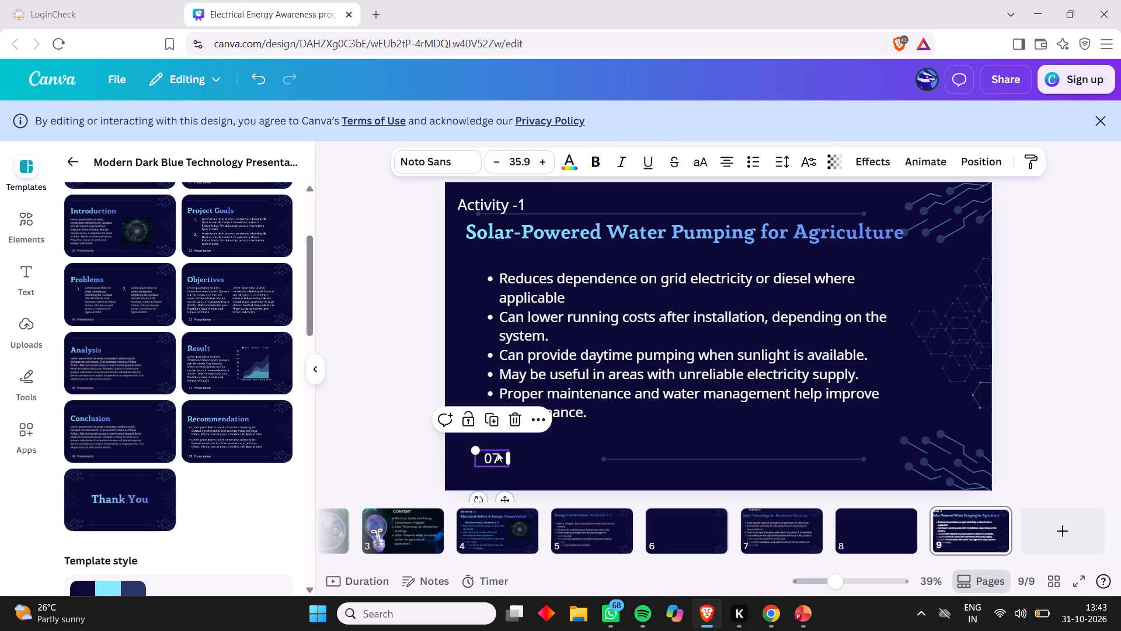
click(511, 425)
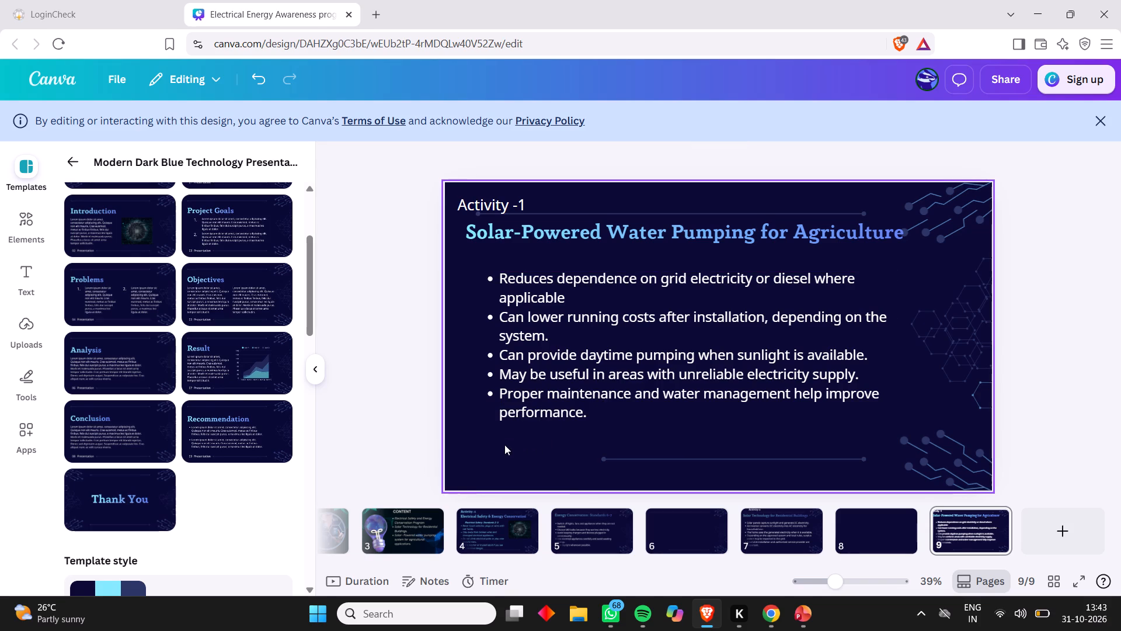
click(645, 462)
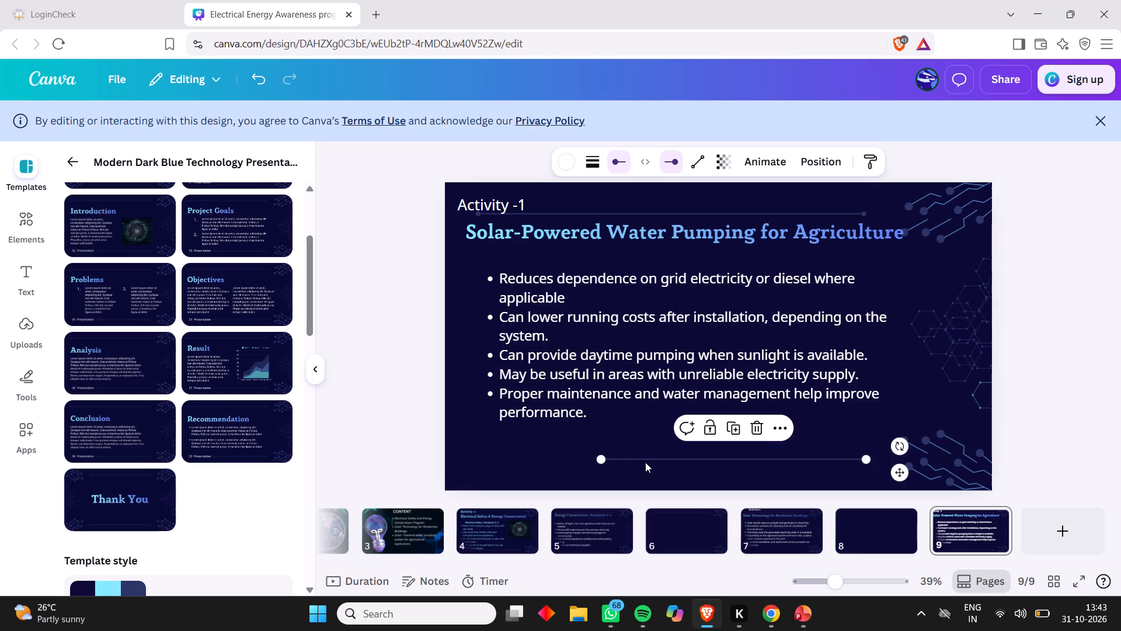
click(753, 432)
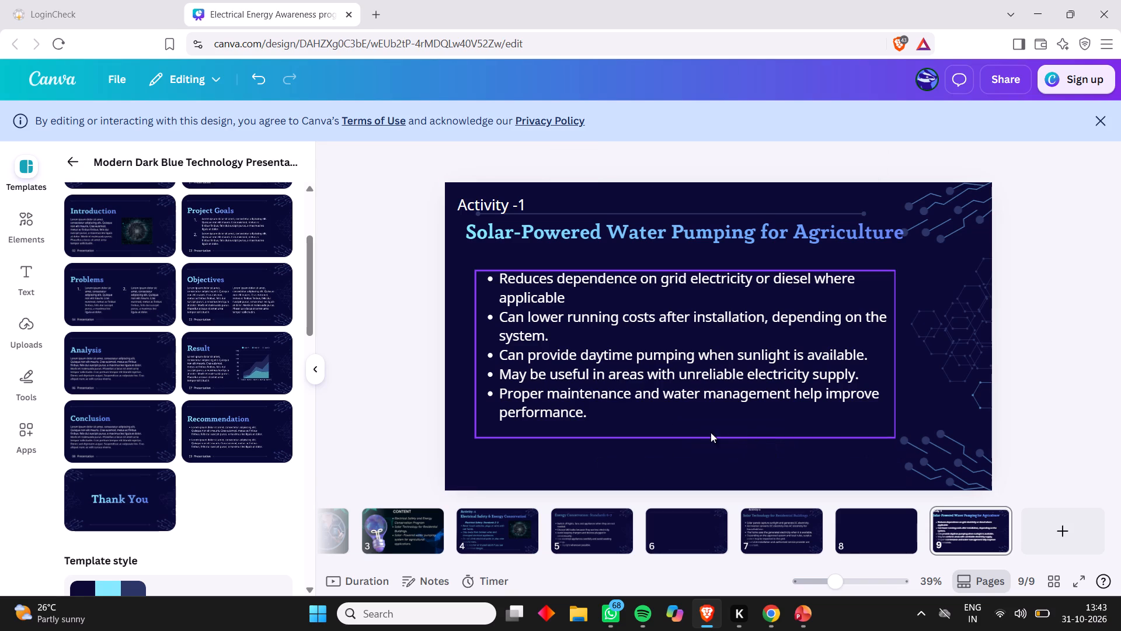
Move the bullet text box on page 9 slightly down, aligning its left edge with the title.
click(670, 418)
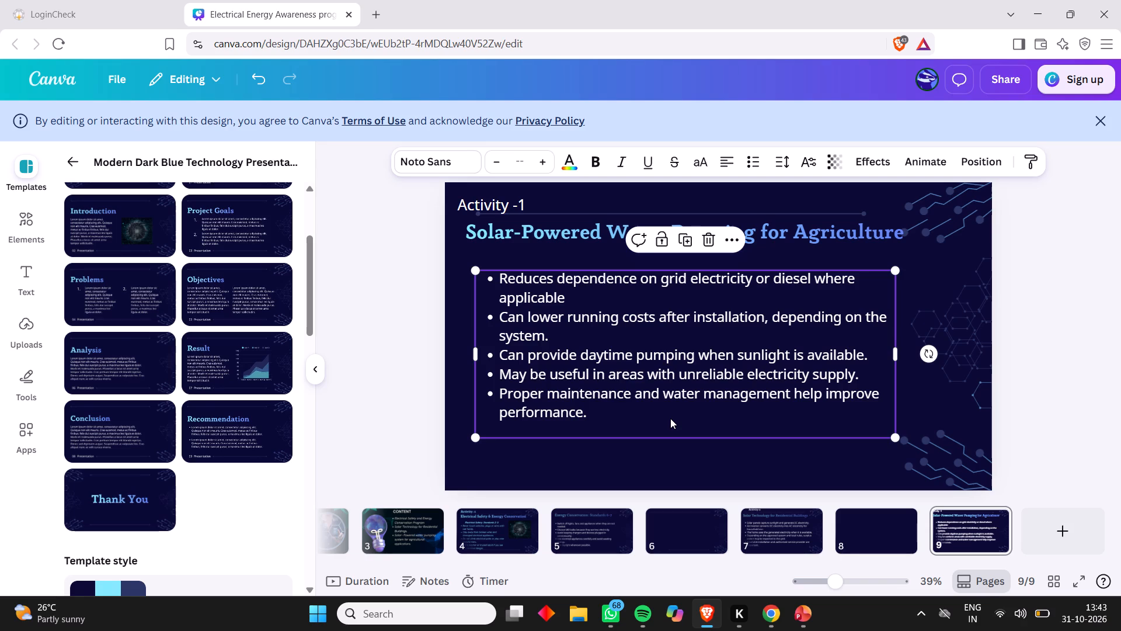
drag(670, 418, 667, 424)
drag(667, 424, 664, 425)
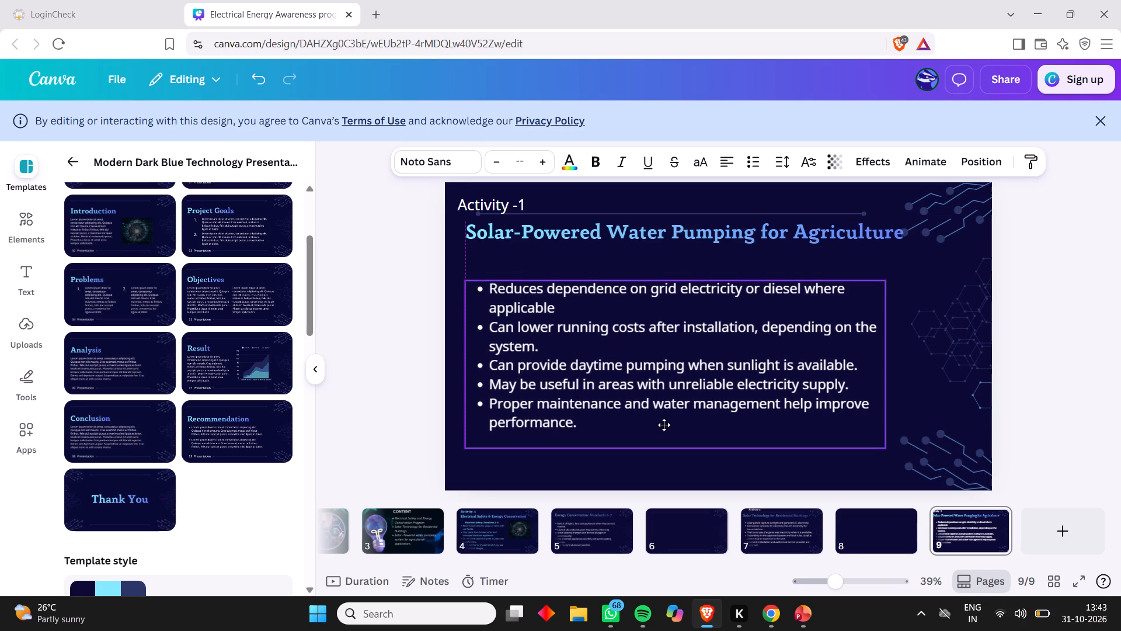
click(719, 418)
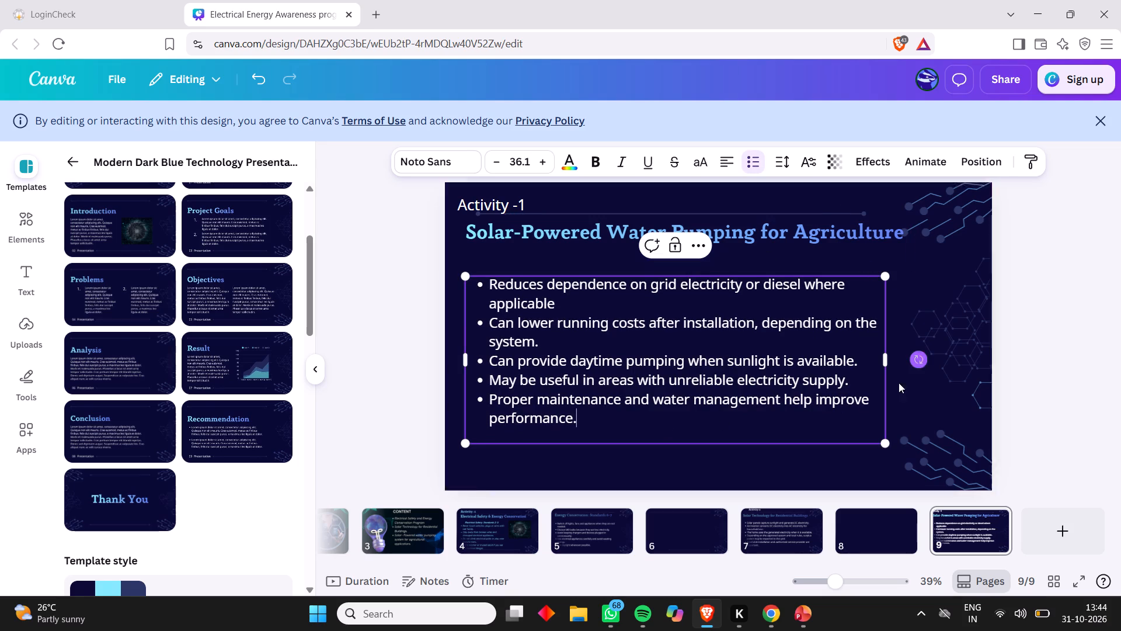
click(789, 473)
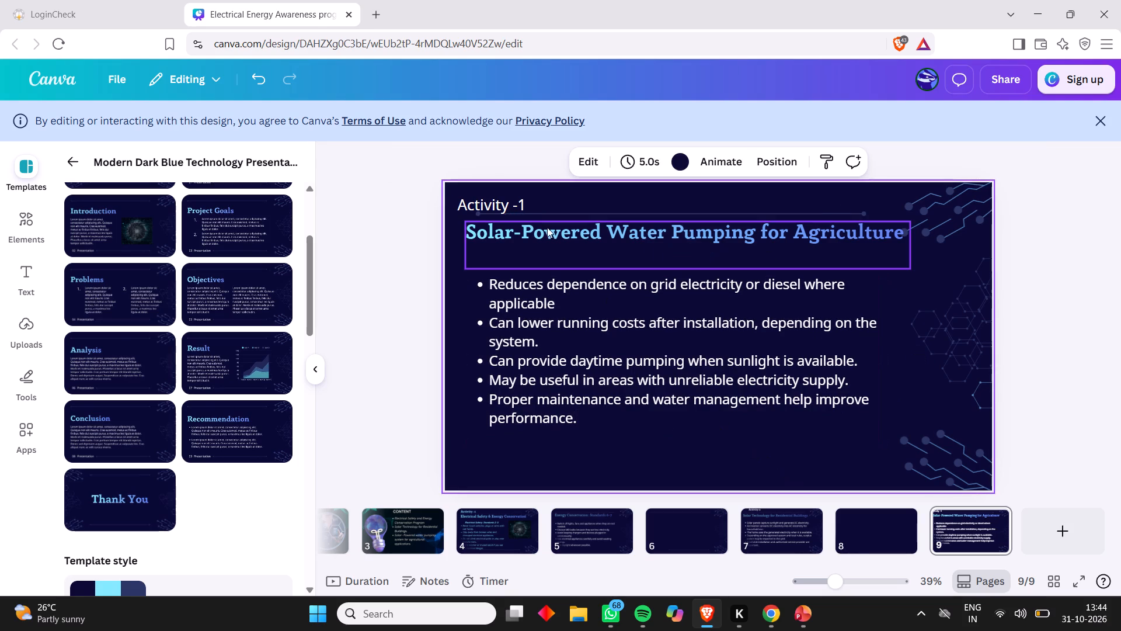
Move the "Activity -1" label on page 9 so that it lines up with the title's left edge.
click(560, 209)
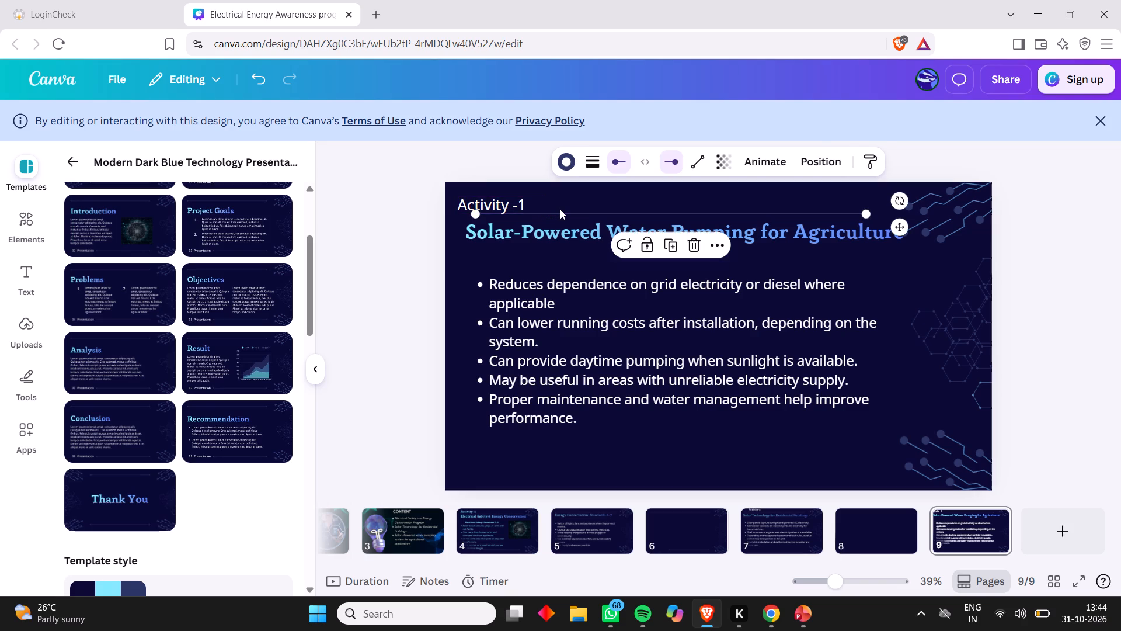
click(508, 204)
drag(508, 202, 520, 201)
click(460, 328)
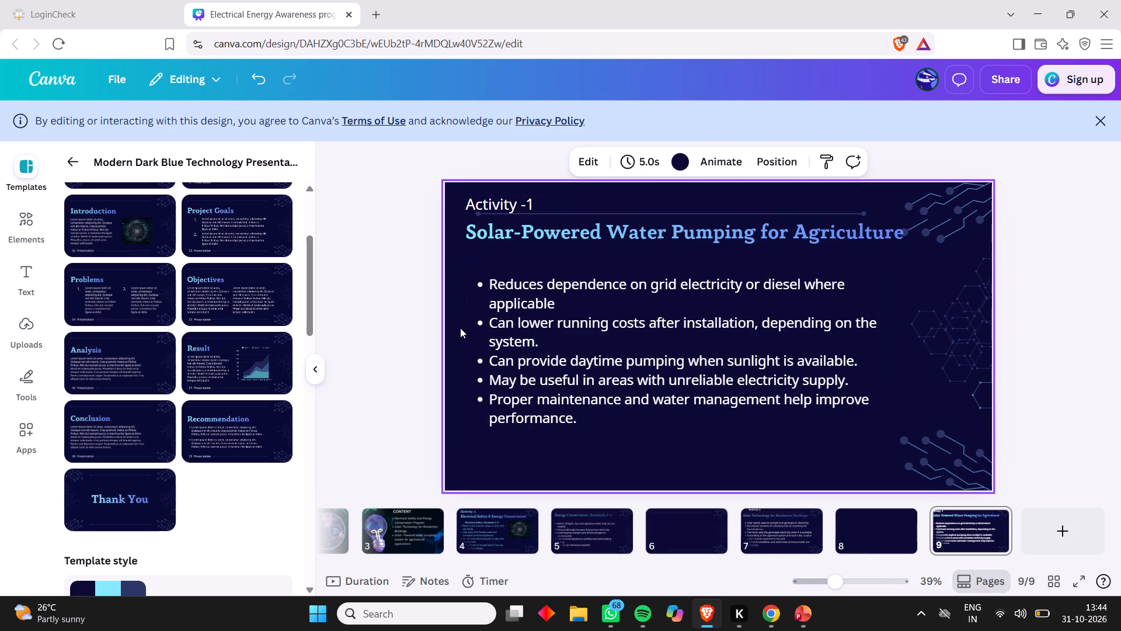
click(464, 478)
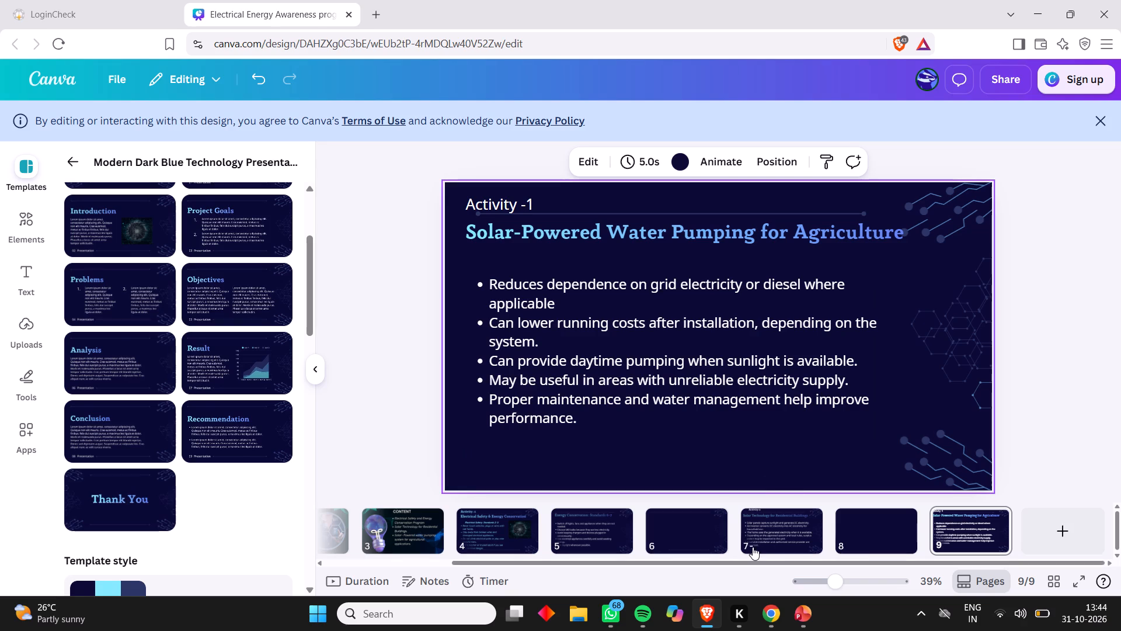
click(849, 444)
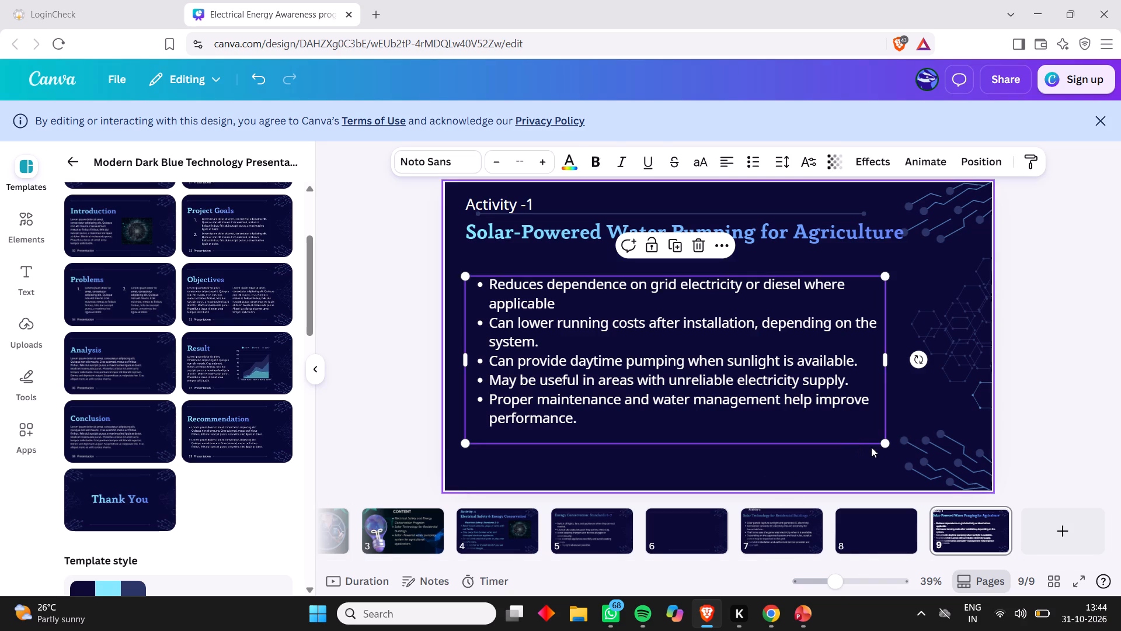
click(859, 468)
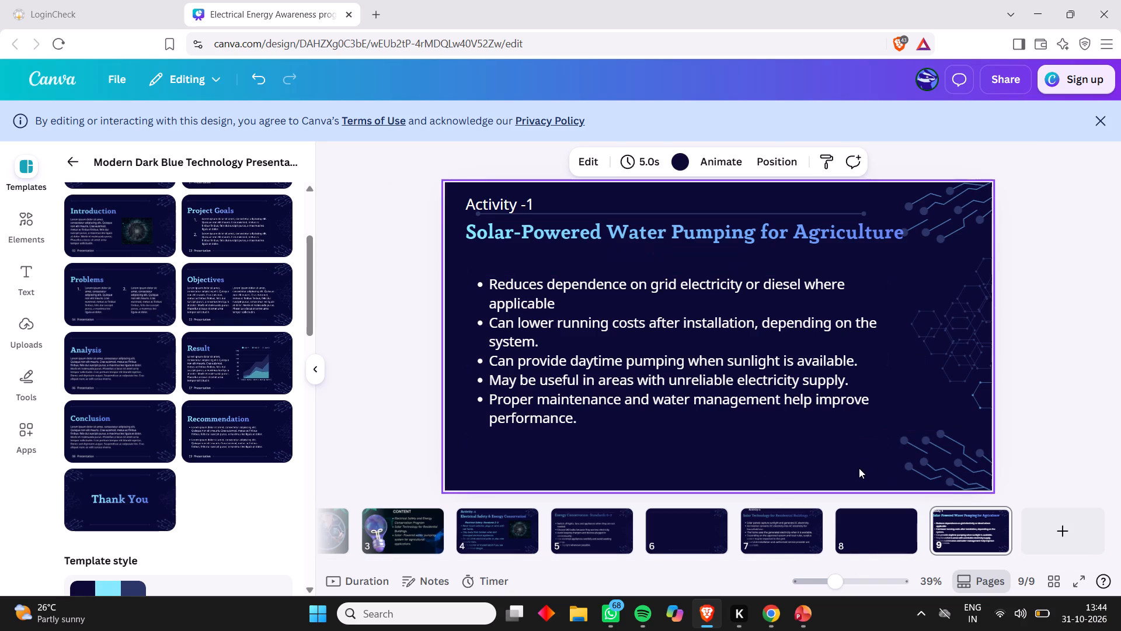
Add pages 10 and 11, and apply the template's Recommendation layout to page 11.
click(1050, 534)
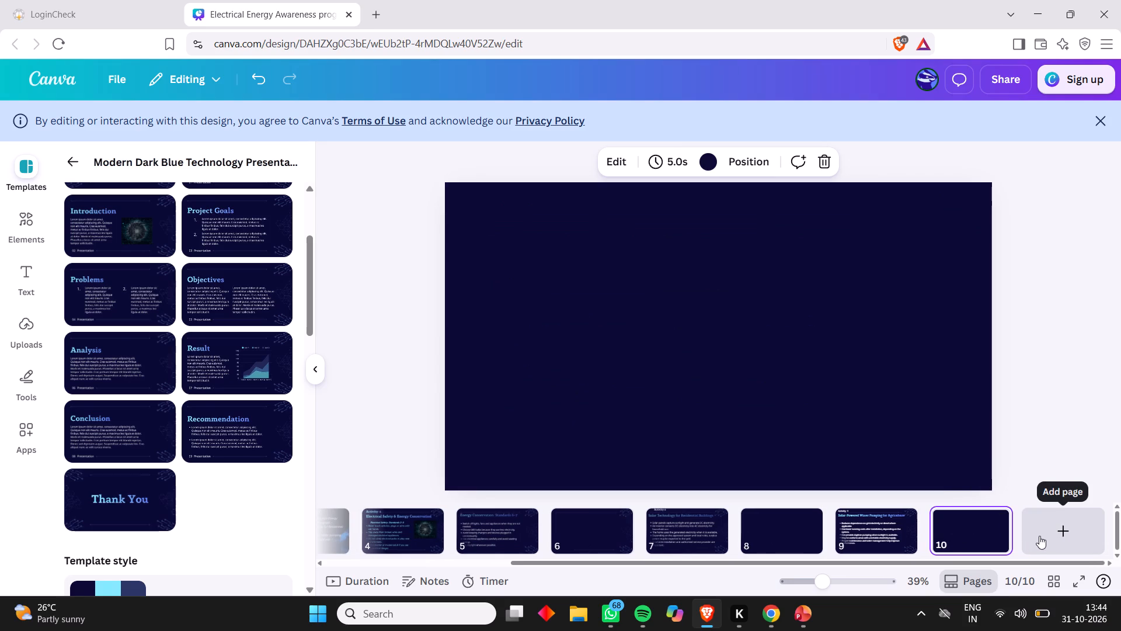
click(1039, 536)
click(587, 389)
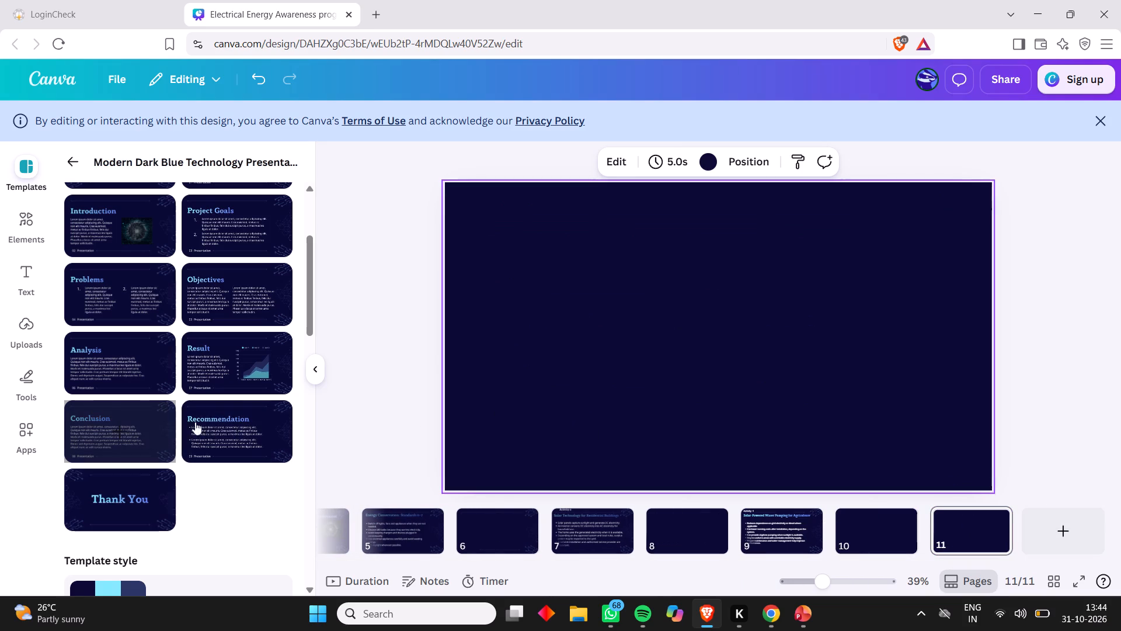
click(219, 416)
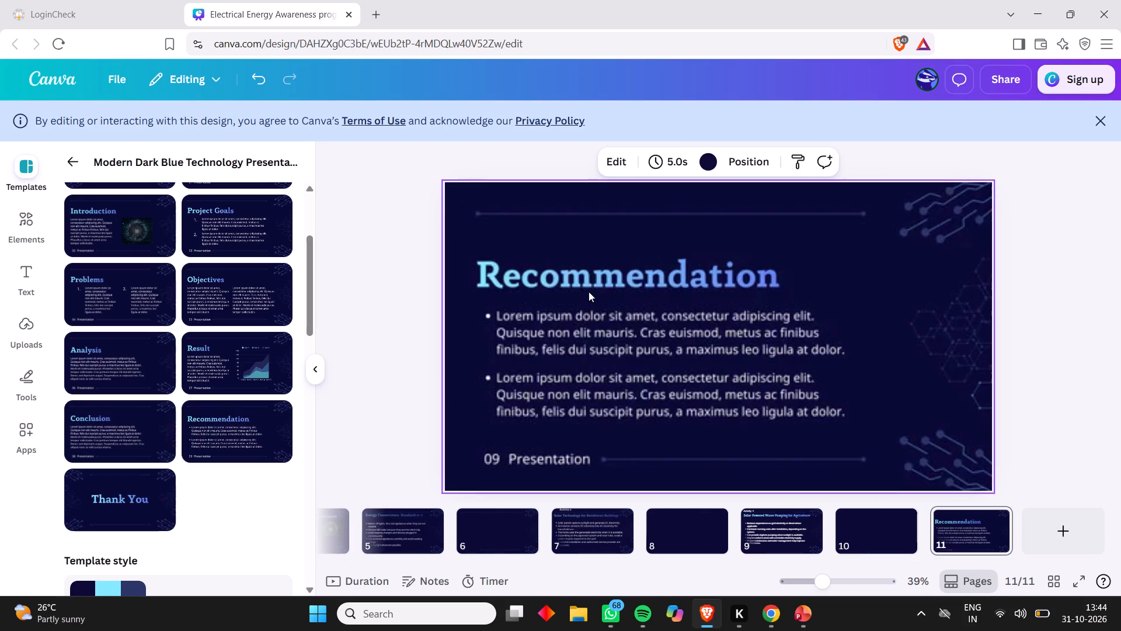
click(592, 272)
click(572, 310)
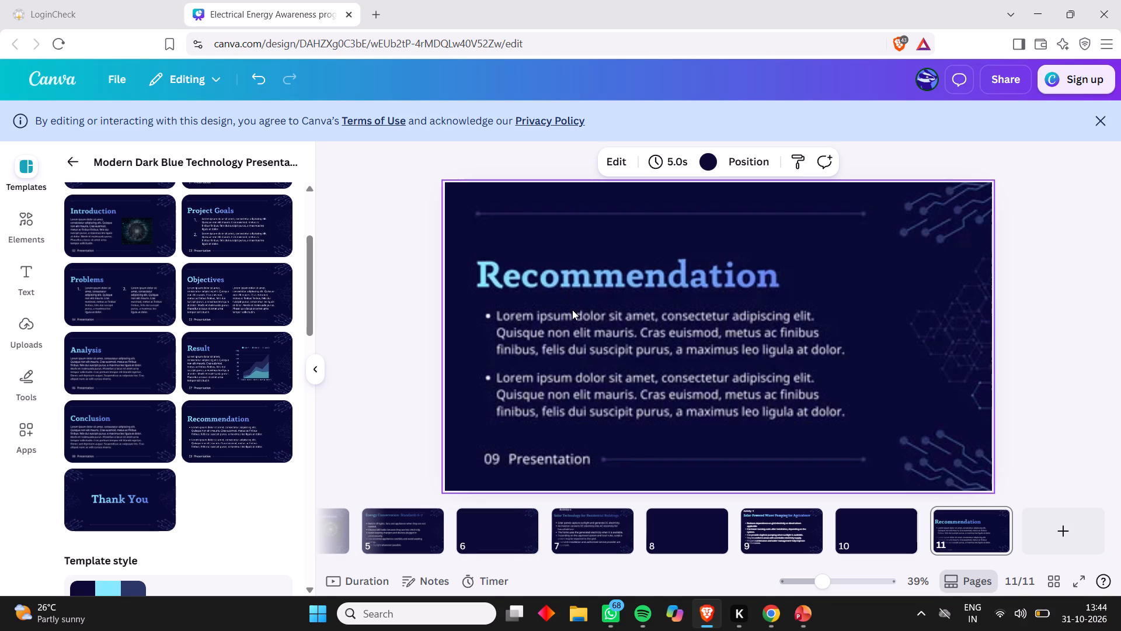
double_click(572, 310)
click(615, 374)
right_click(615, 374)
right_click(615, 374)
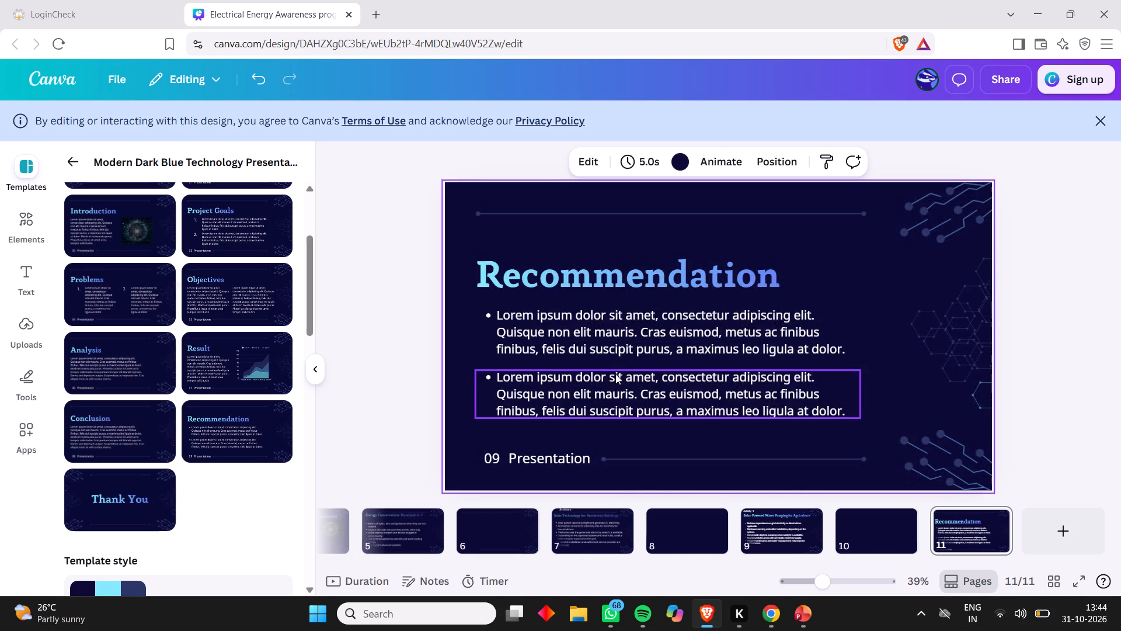
Move the Recommendation heading on page 11 up beneath the top decorative line and clear its text.
click(586, 269)
click(586, 269)
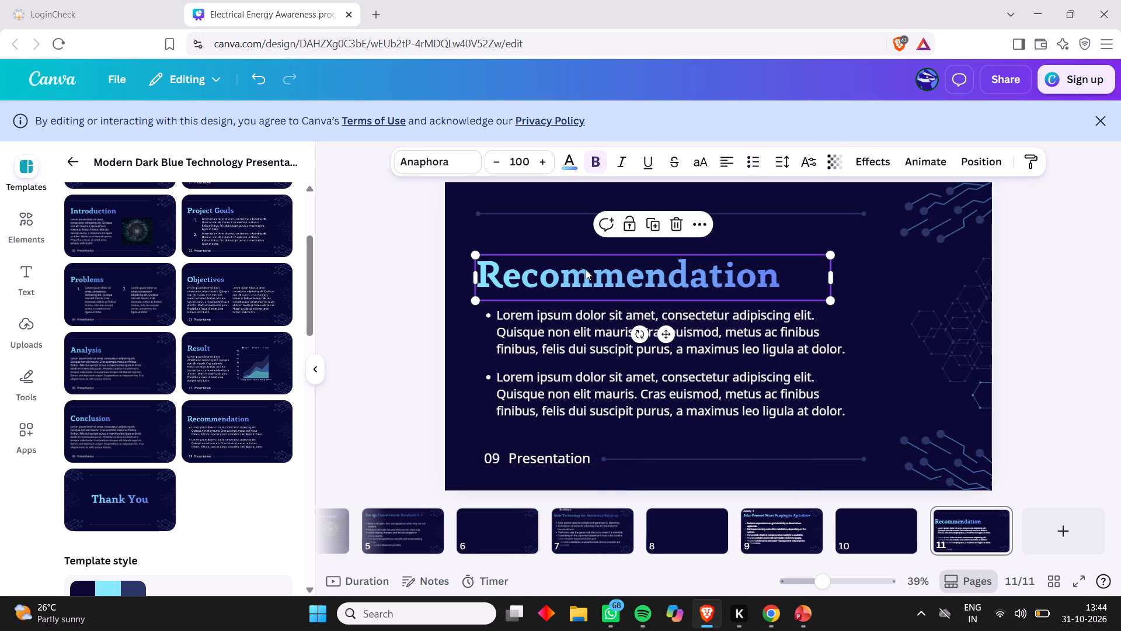
drag(586, 269, 614, 254)
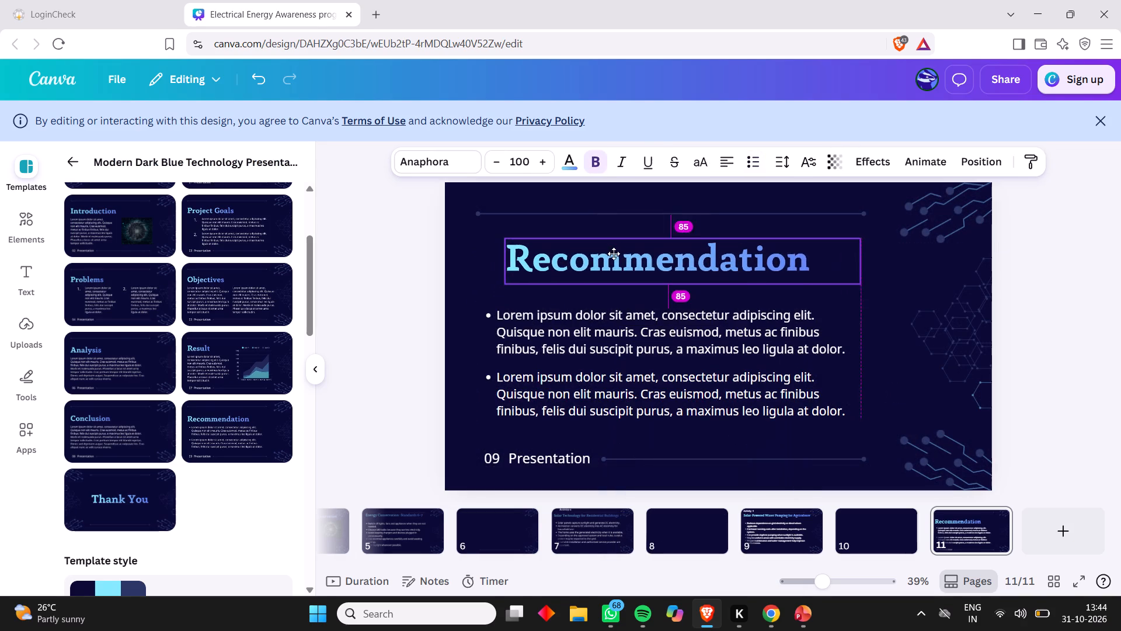
drag(614, 254, 615, 240)
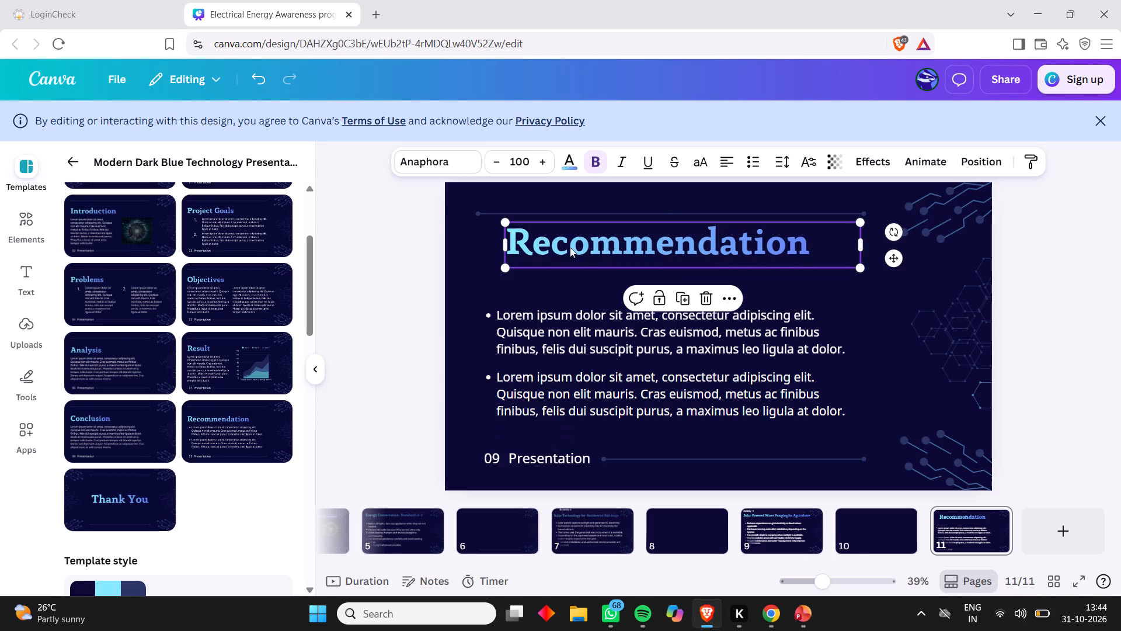
click(556, 243)
key(BackSpace)
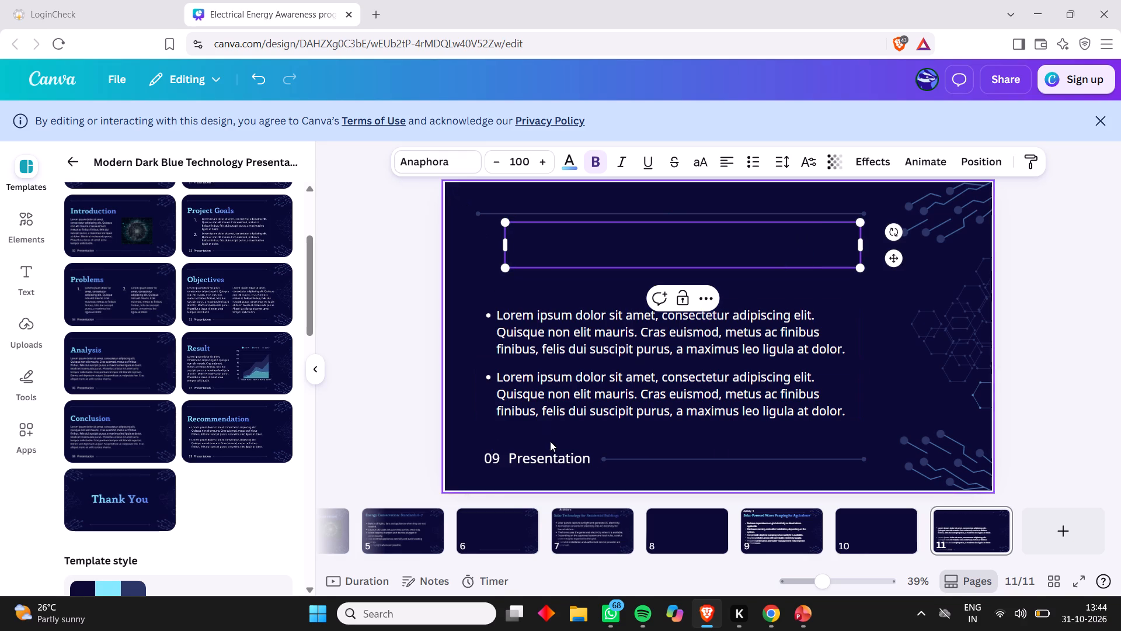
Move the Presentation label to the top of page 11 above the heading and replace its text with "Activity -4".
drag(550, 455, 508, 227)
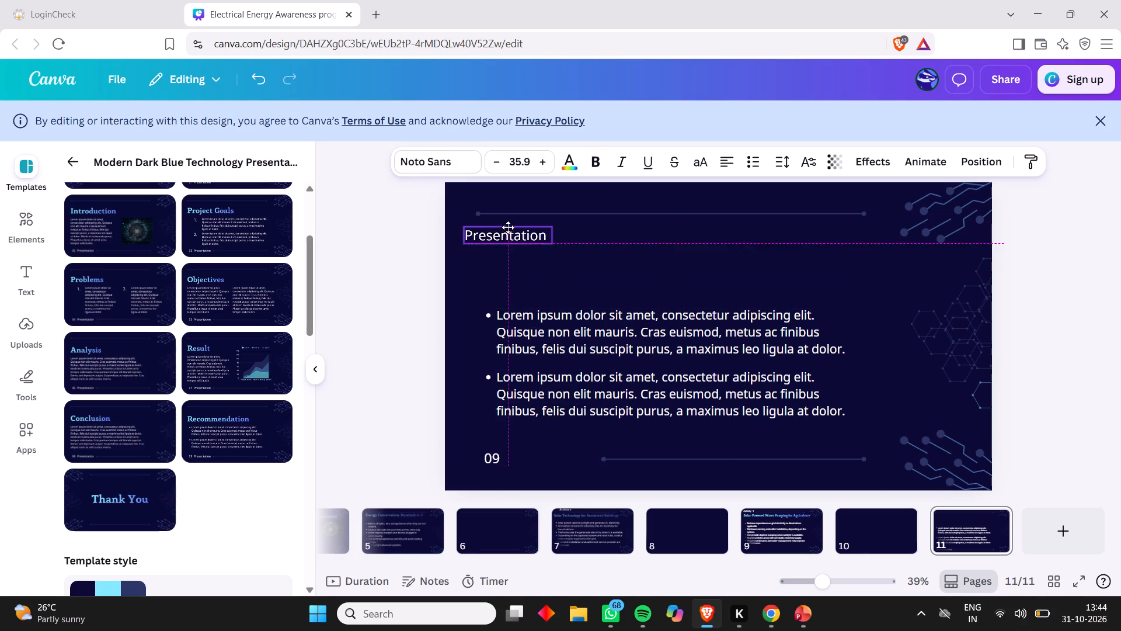
drag(508, 227, 508, 217)
click(507, 218)
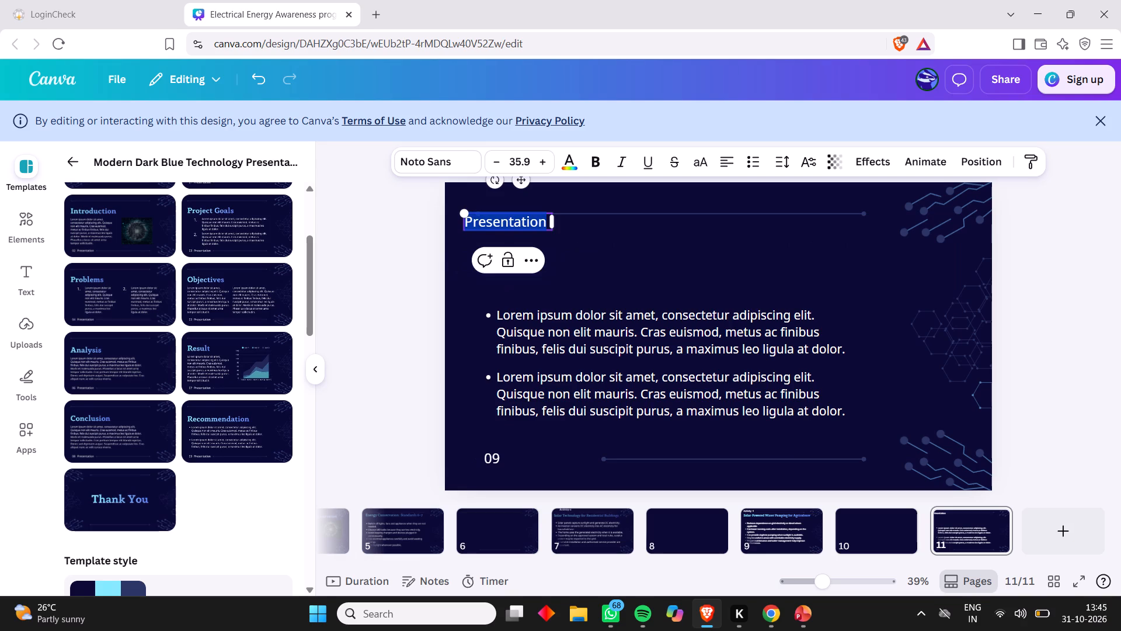
text(Activity)
key(space)
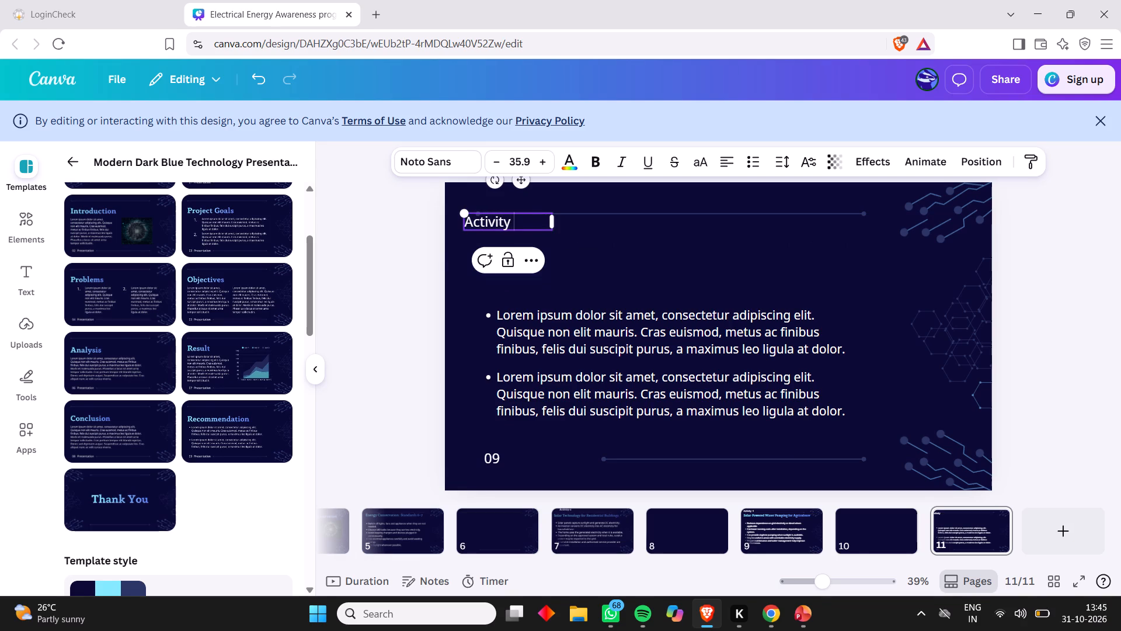
text(-4)
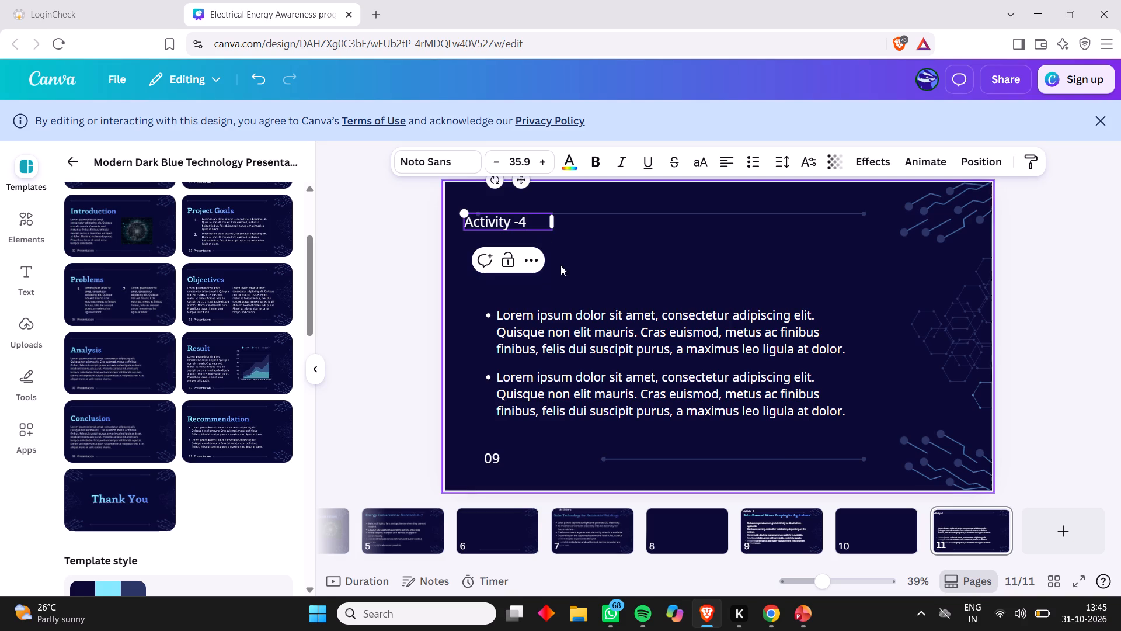
Delete the lower placeholder bullet paragraph and the page number 09 from page 11.
click(552, 330)
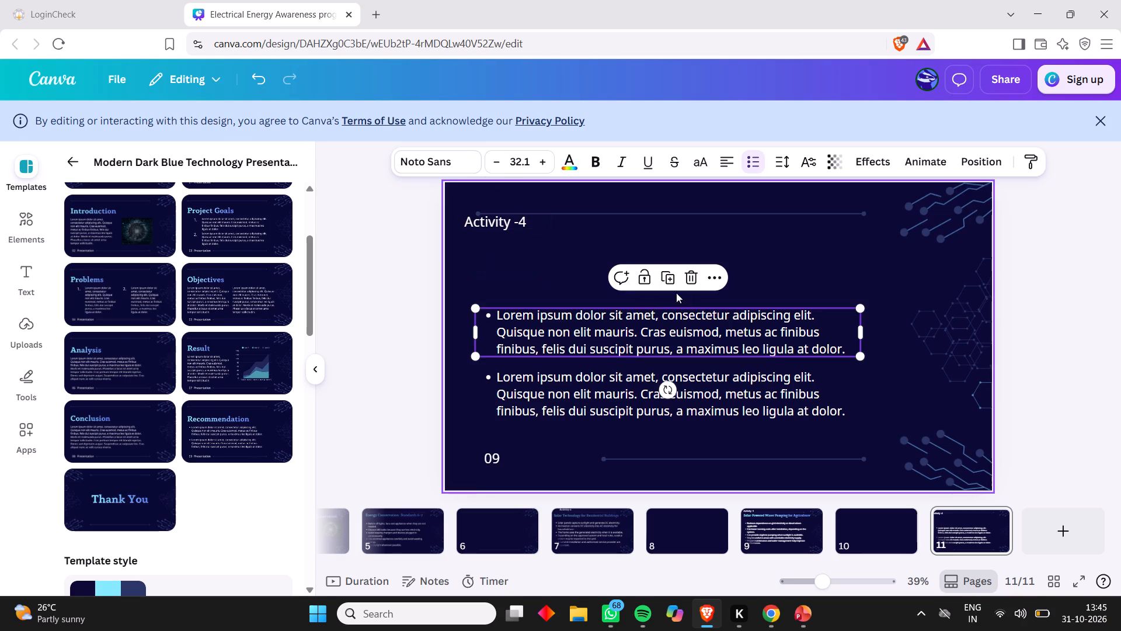
click(591, 391)
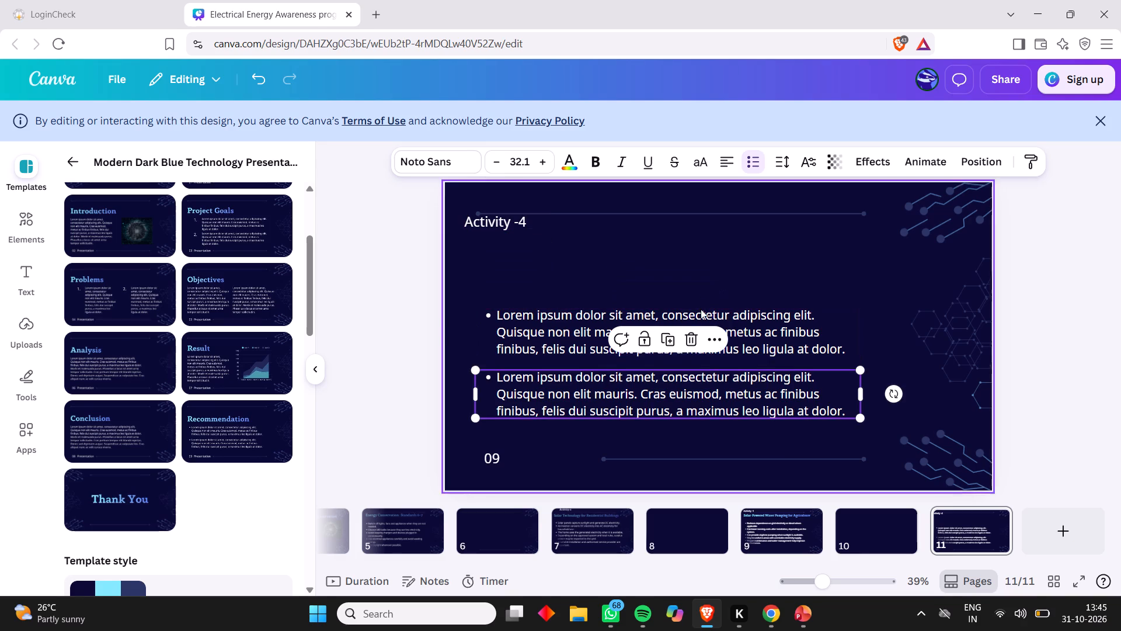
drag(687, 334, 495, 463)
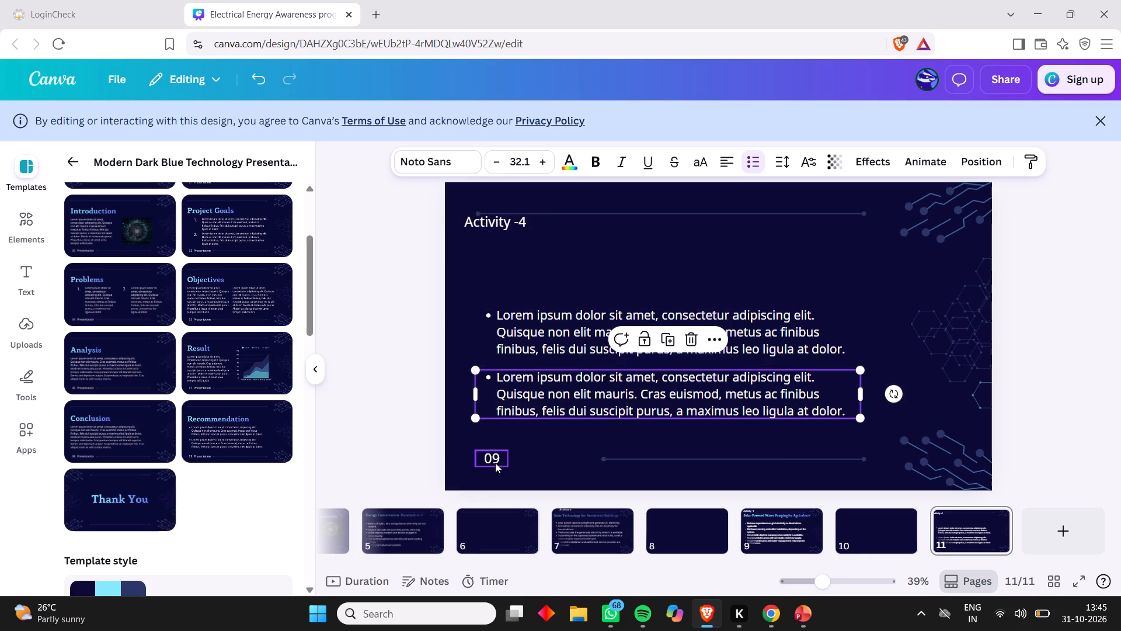
click(690, 340)
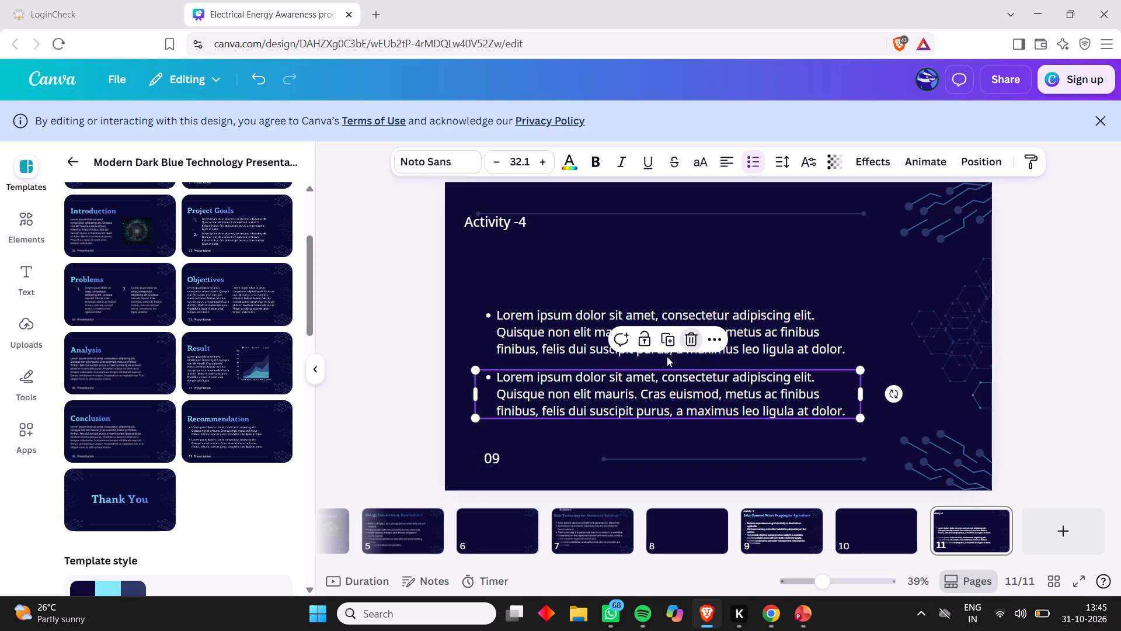
click(687, 340)
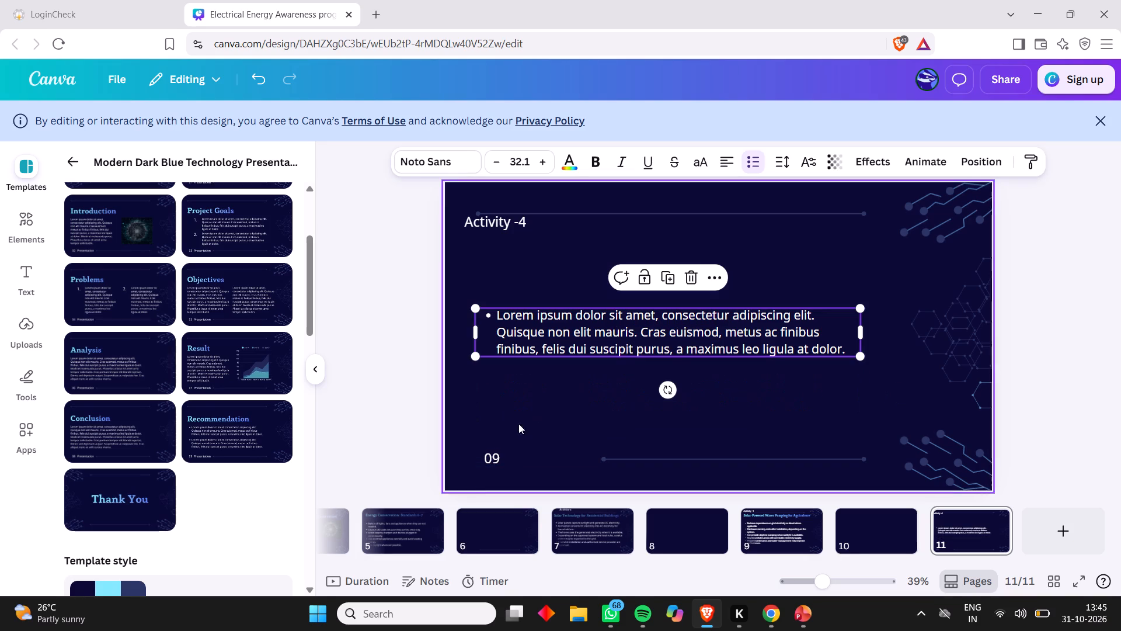
click(492, 453)
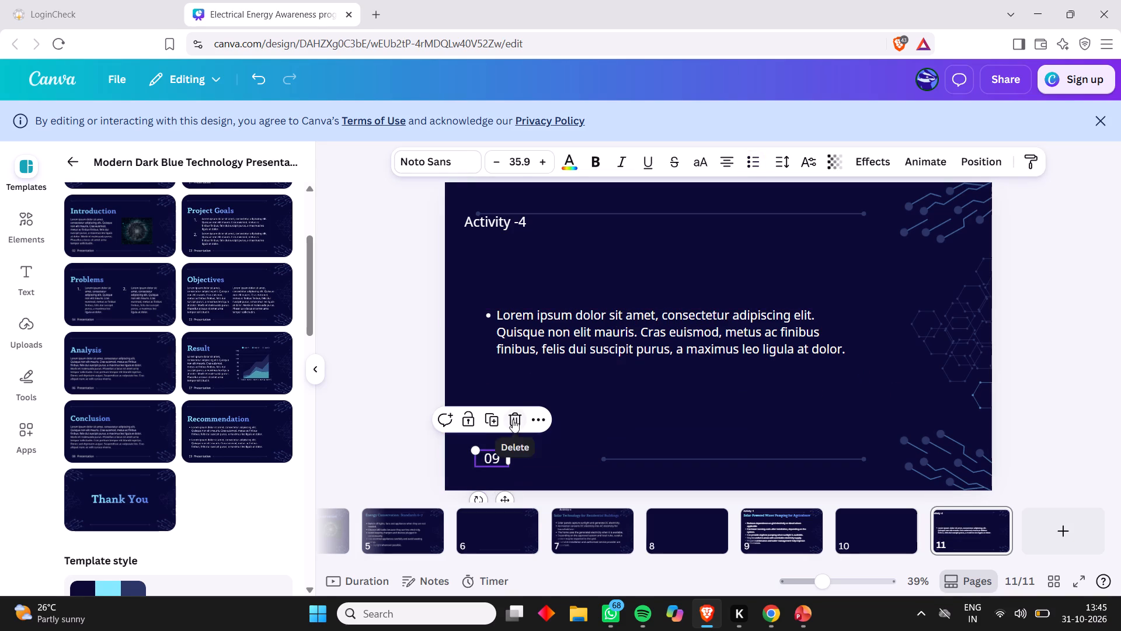
click(513, 419)
Move the remaining bullet paragraph on page 11 up towards the slide's left edge and enlarge it to font size 42.
drag(607, 330, 586, 331)
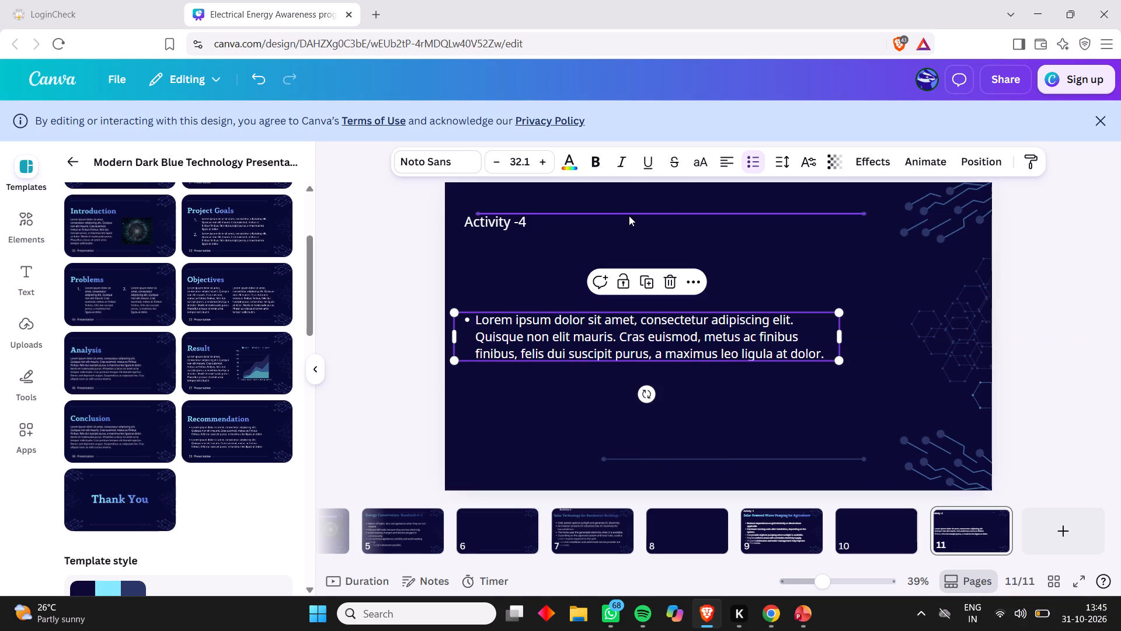
click(626, 239)
click(624, 252)
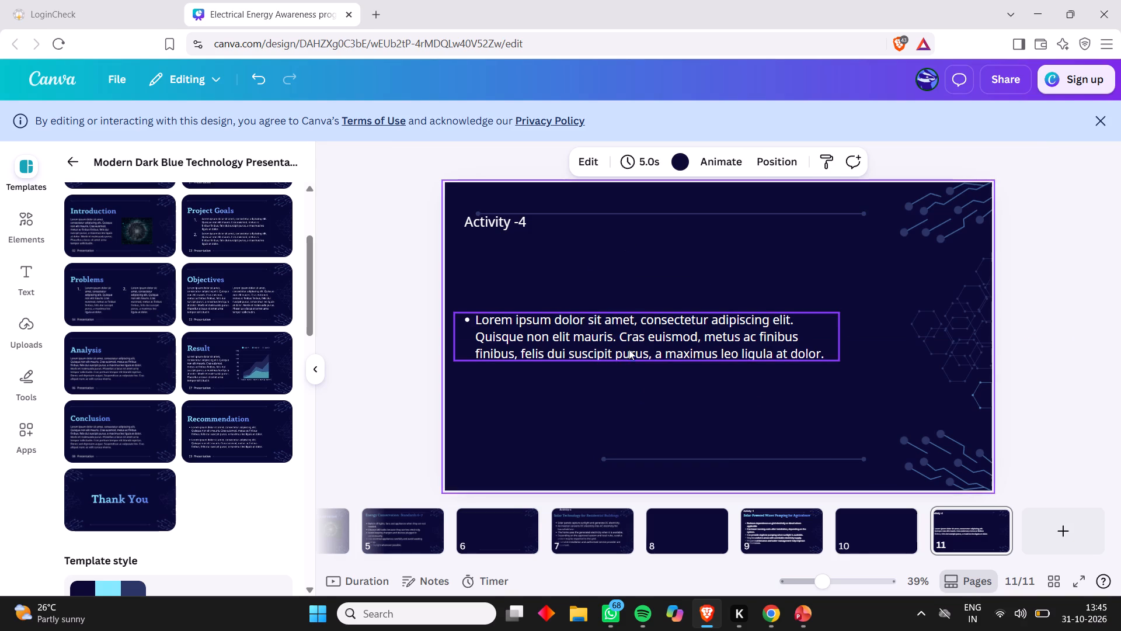
click(629, 338)
drag(629, 338, 638, 326)
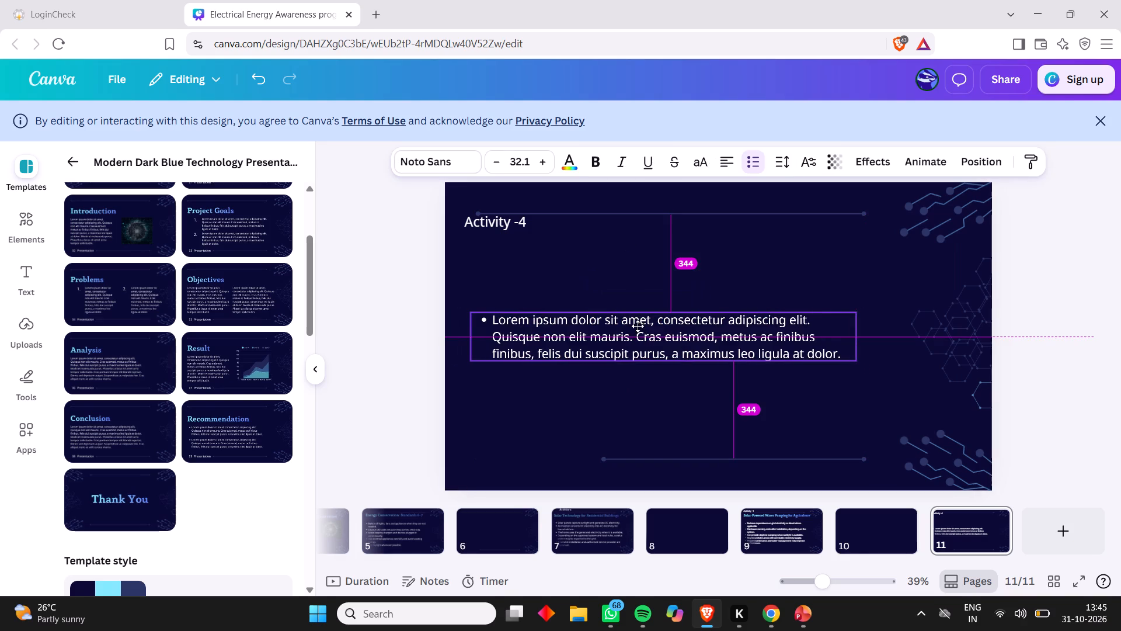
drag(638, 326, 633, 313)
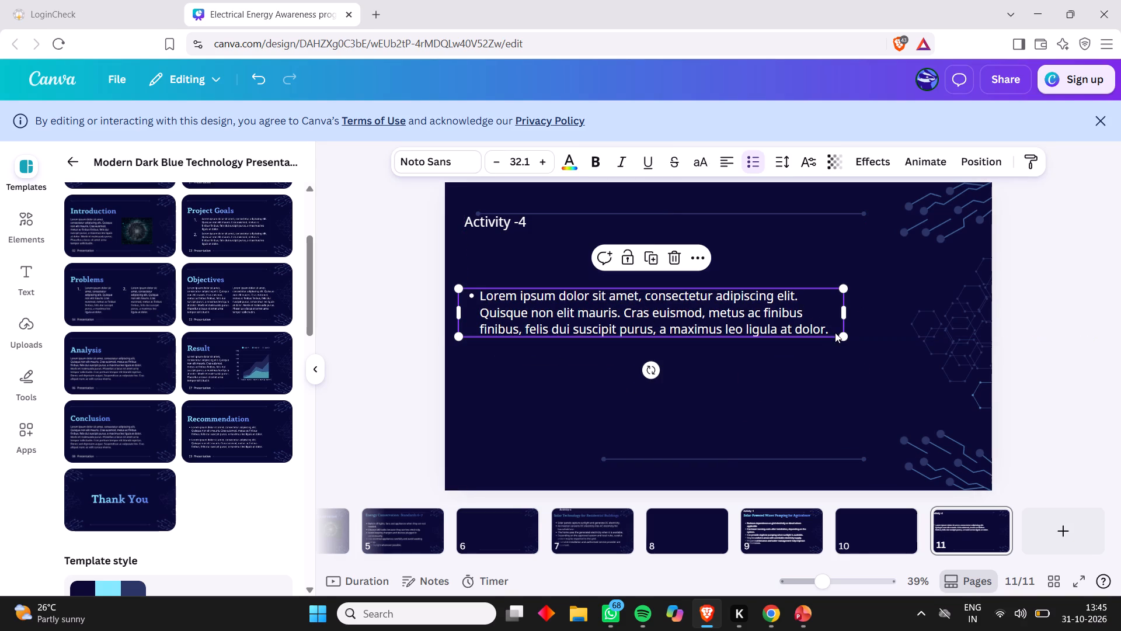
drag(841, 333, 873, 412)
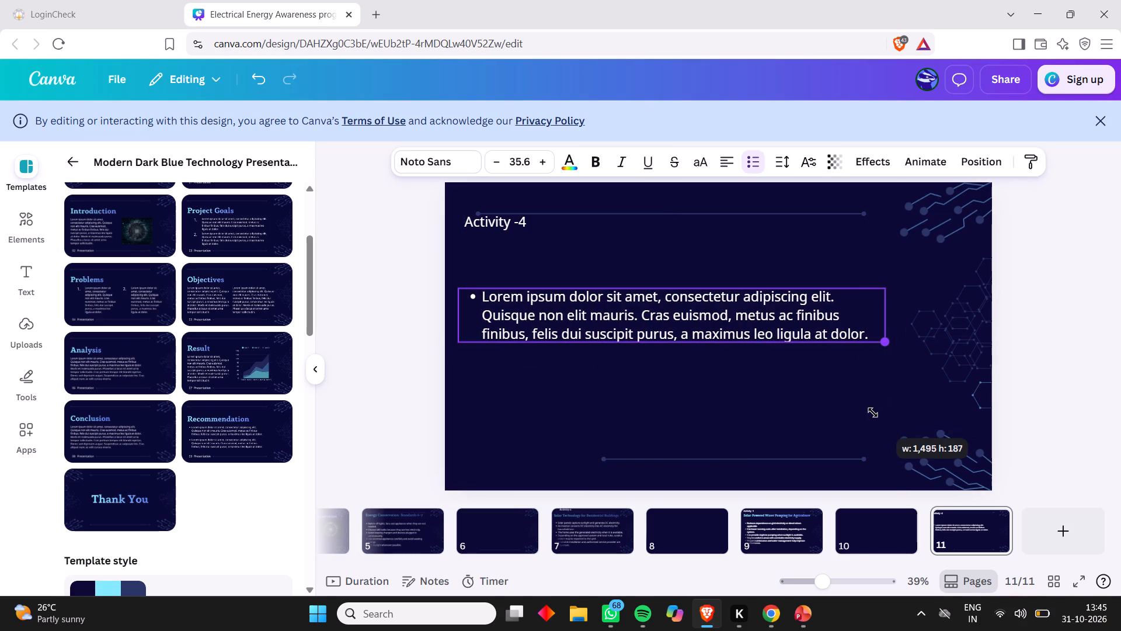
drag(873, 412, 953, 421)
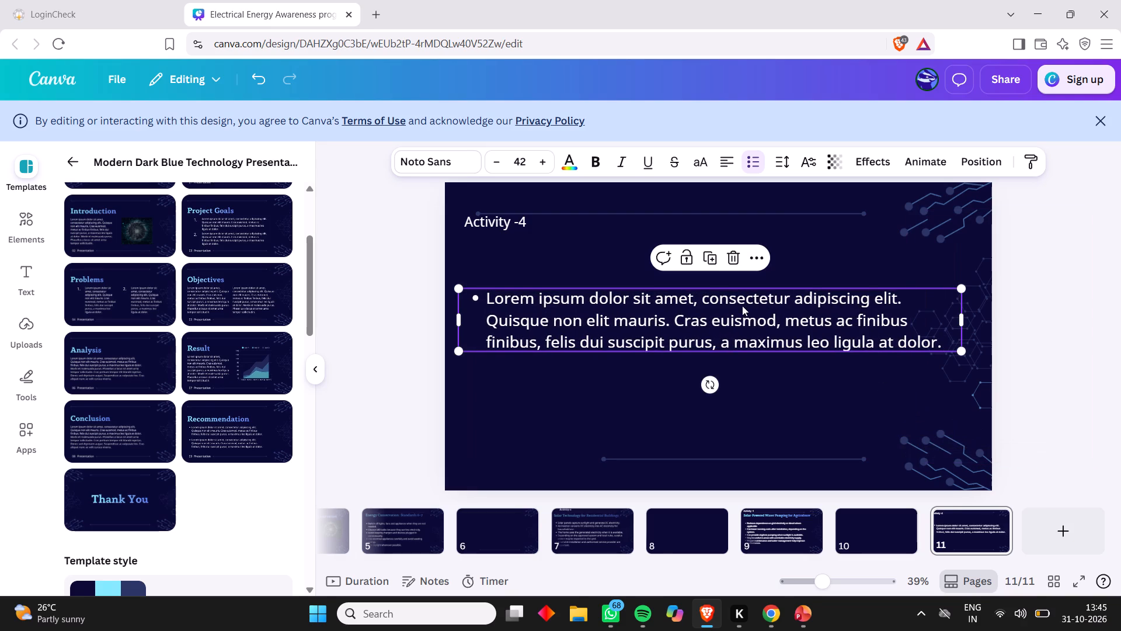
click(629, 259)
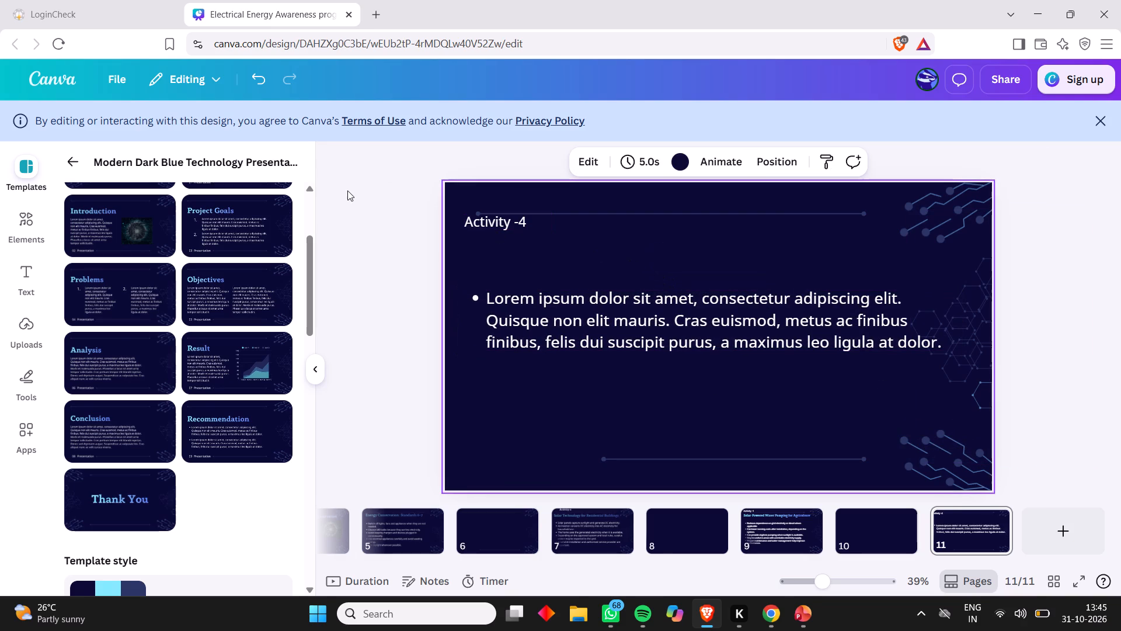
Add a text box to page 11 and place it above the bullet paragraph, just below the top decorative line.
click(23, 274)
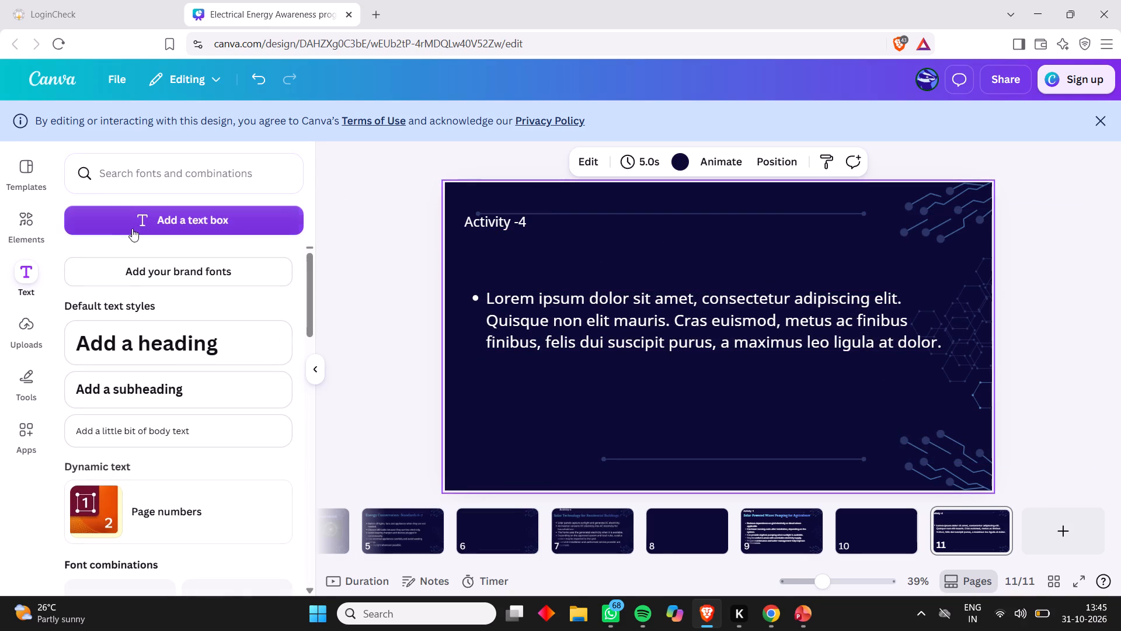
click(169, 219)
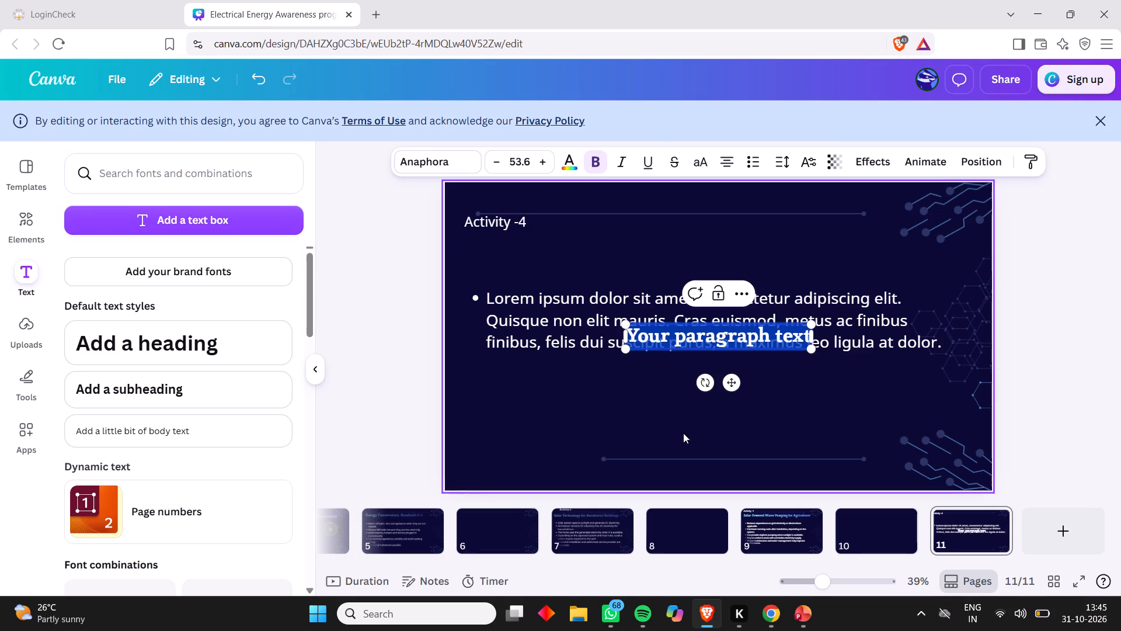
drag(702, 344, 695, 307)
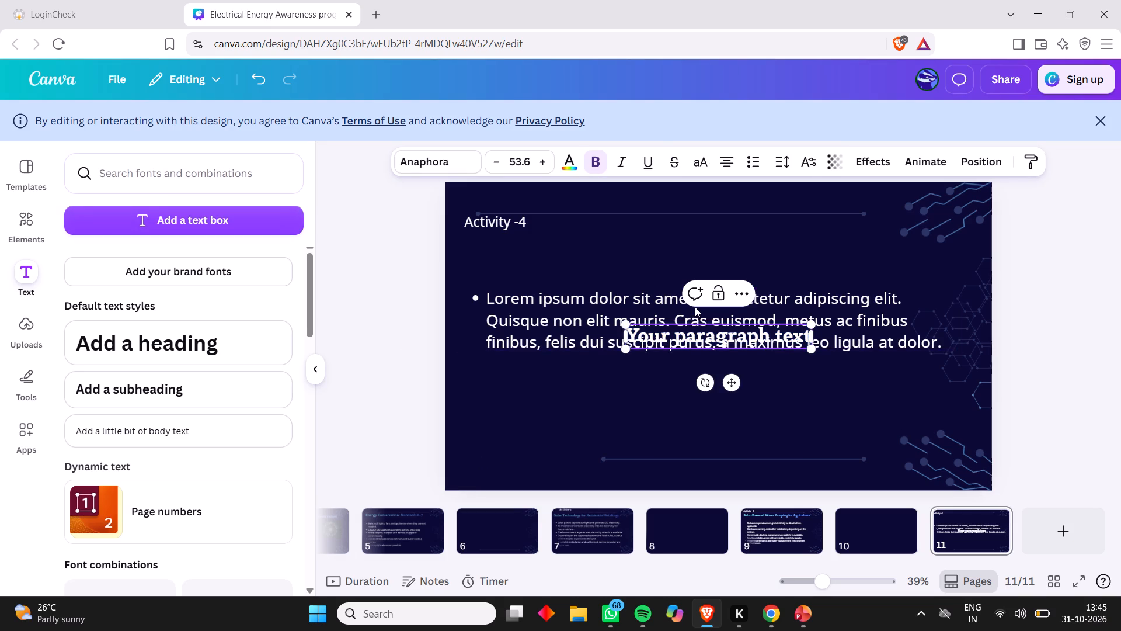
drag(695, 307, 695, 311)
click(695, 336)
drag(695, 336, 687, 282)
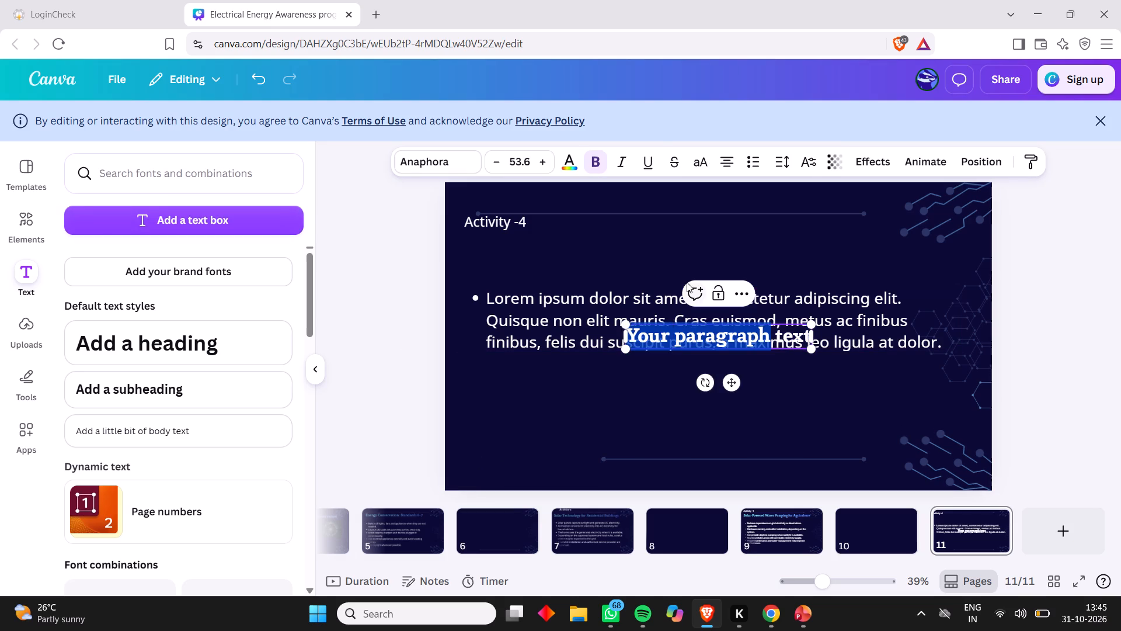
drag(687, 282, 688, 358)
click(648, 339)
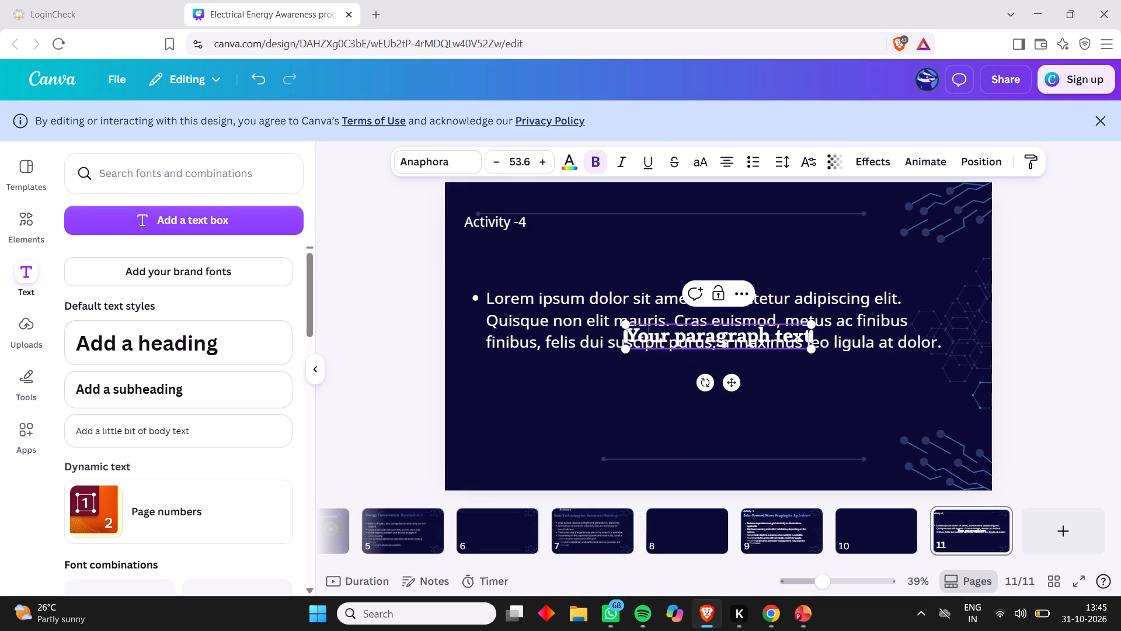
drag(648, 339, 655, 339)
click(655, 339)
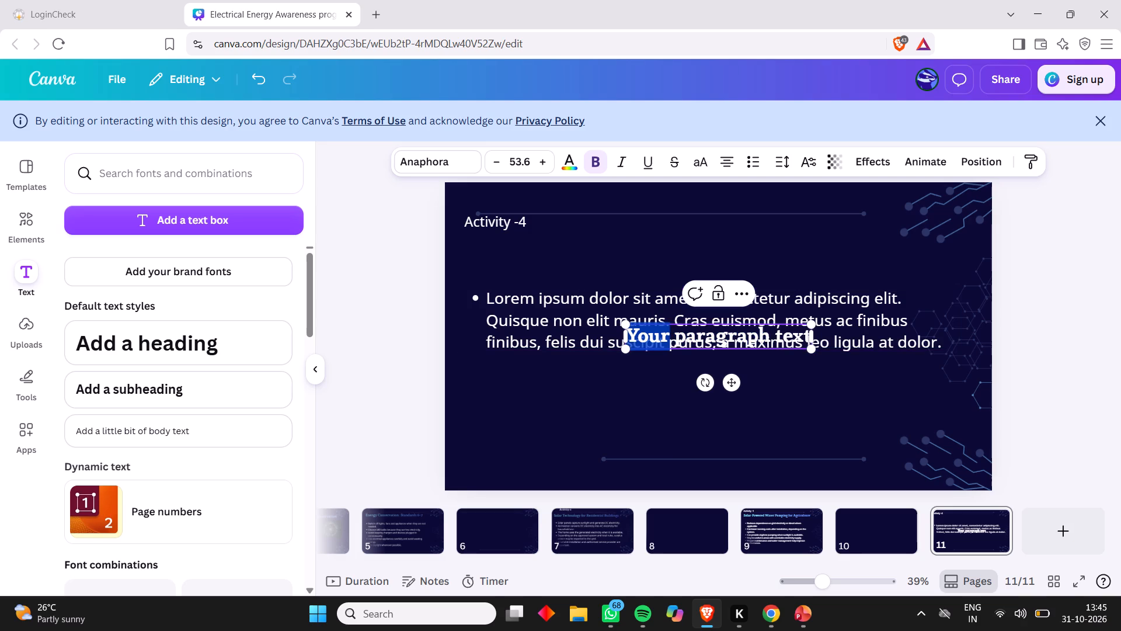
drag(655, 339, 657, 379)
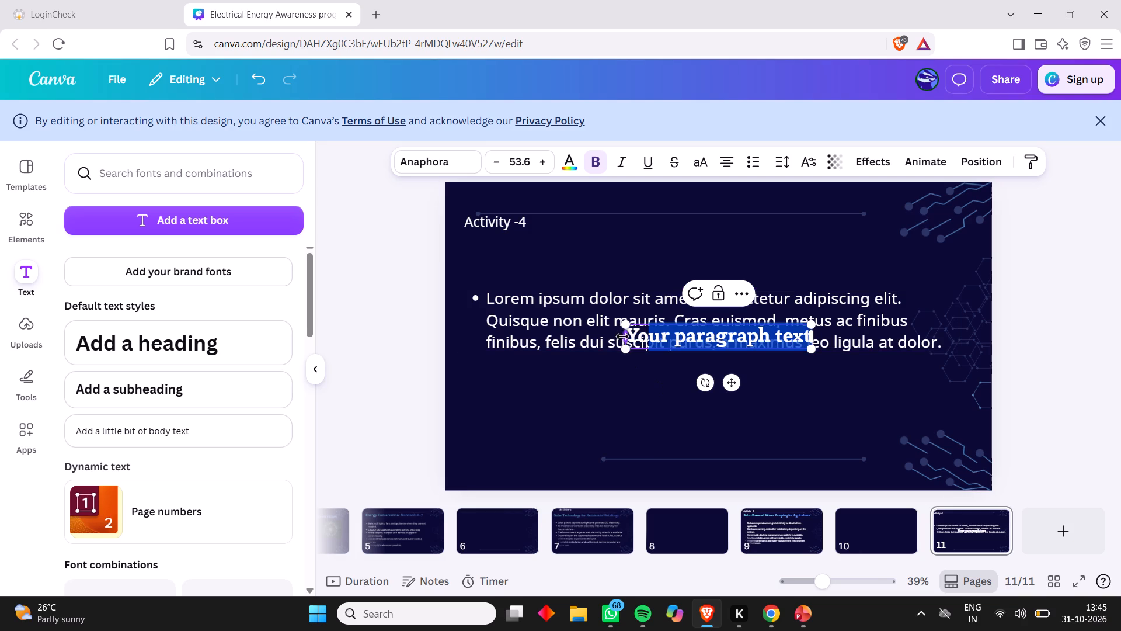
click(633, 344)
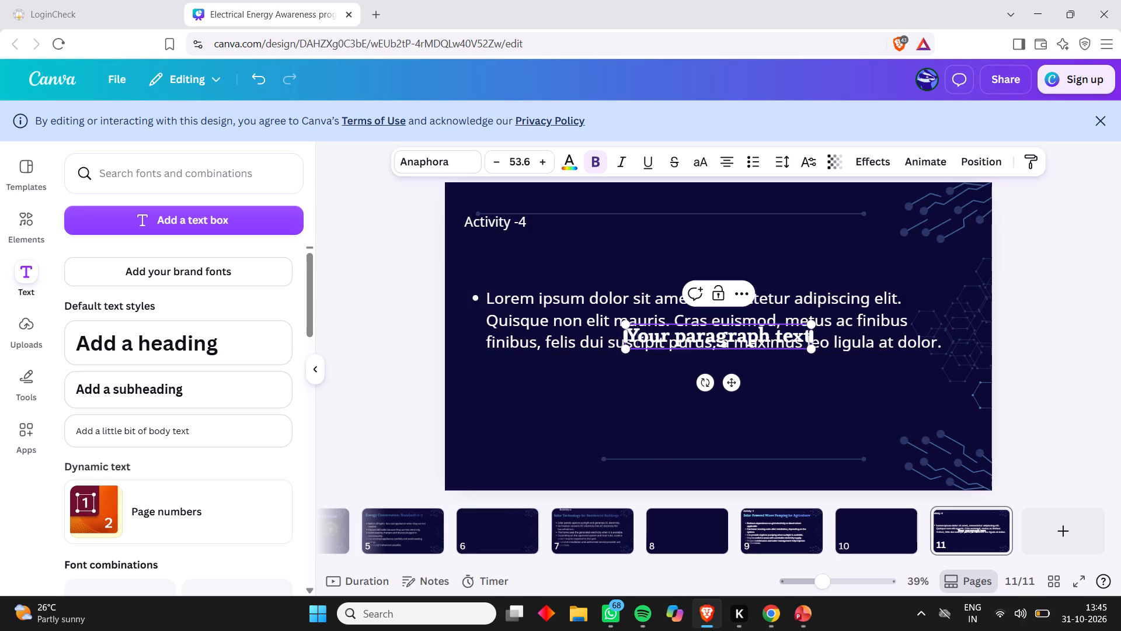
drag(670, 349, 667, 365)
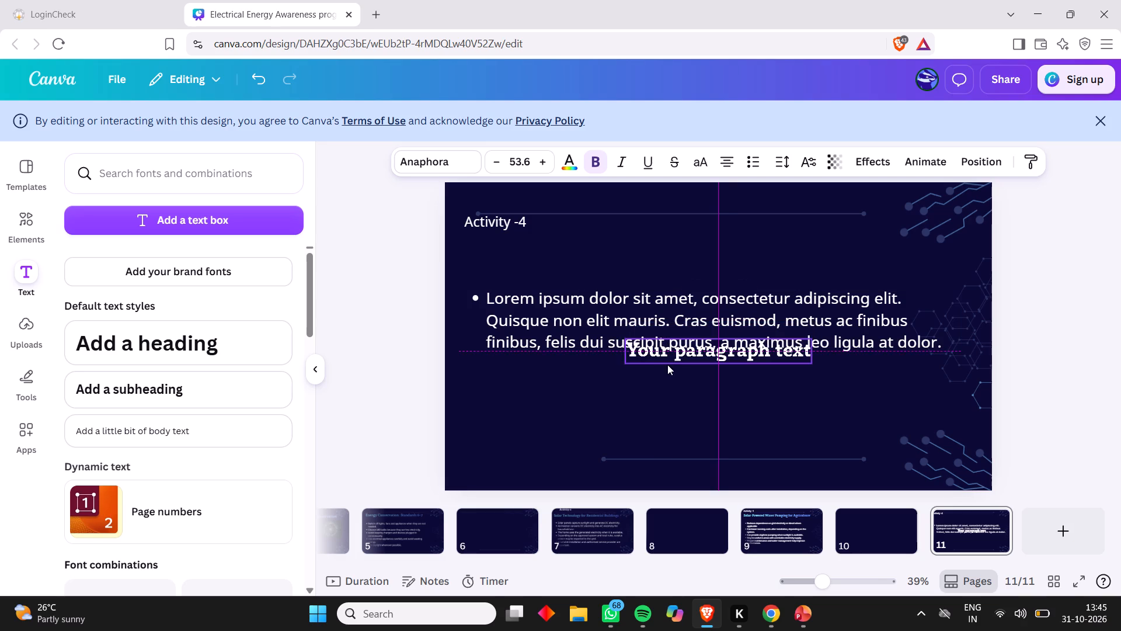
drag(667, 365, 628, 258)
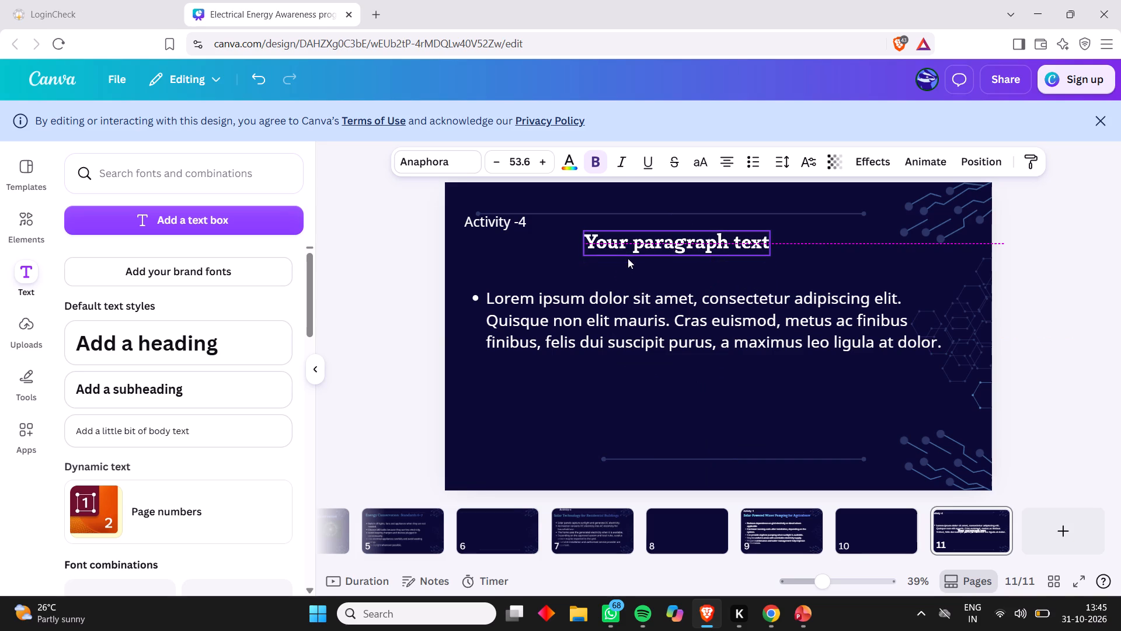
drag(628, 258, 628, 255)
click(576, 276)
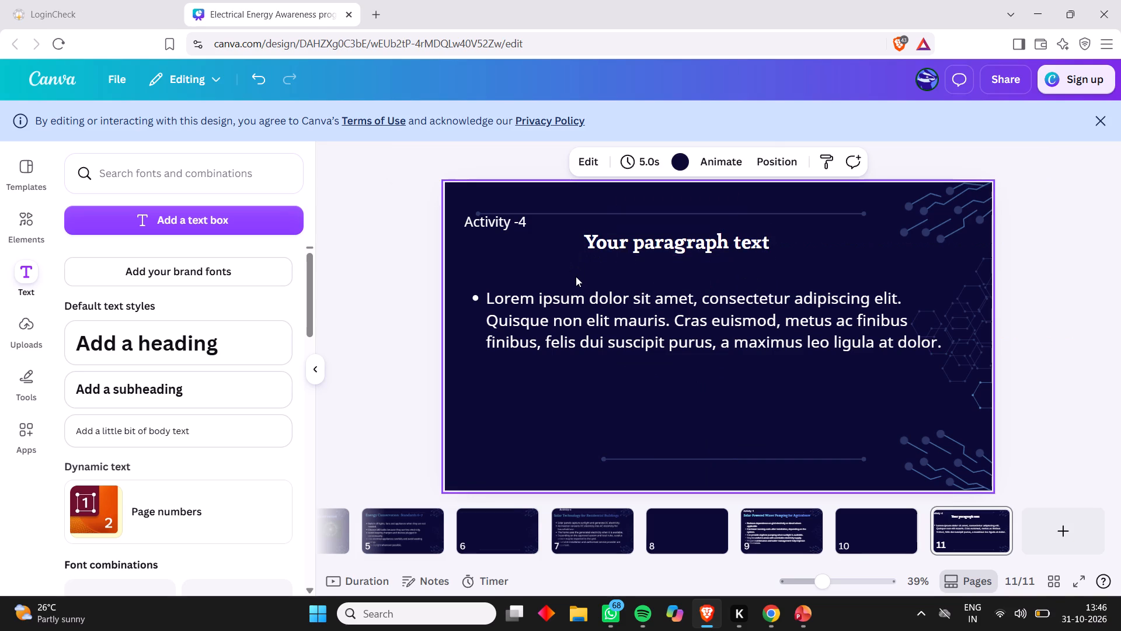
Open the sharing options for the presentation.
click(995, 77)
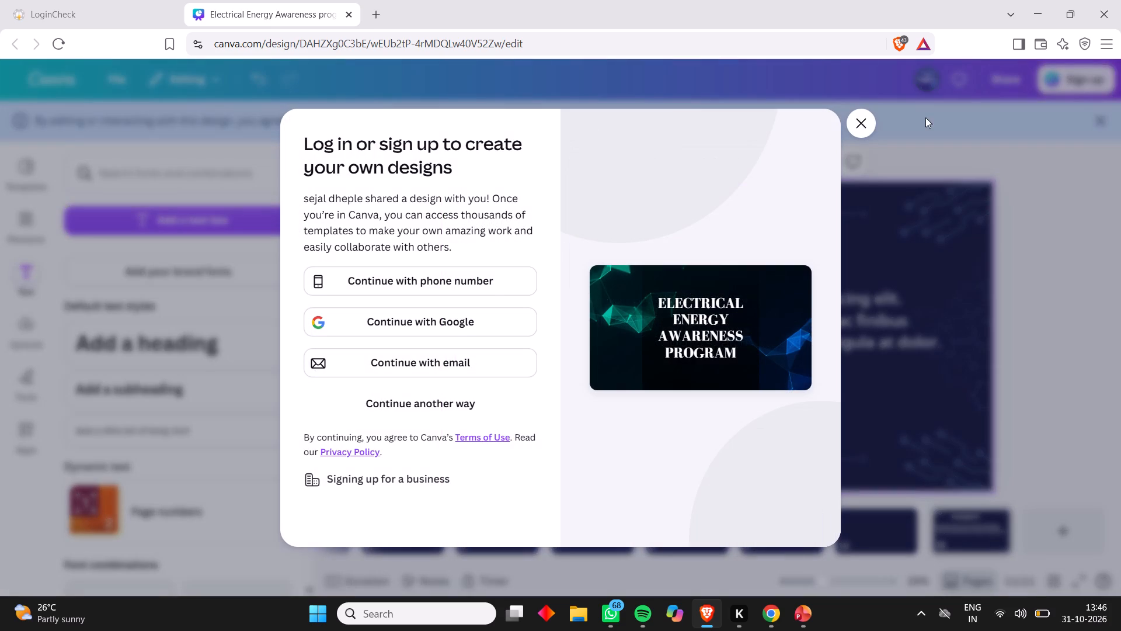
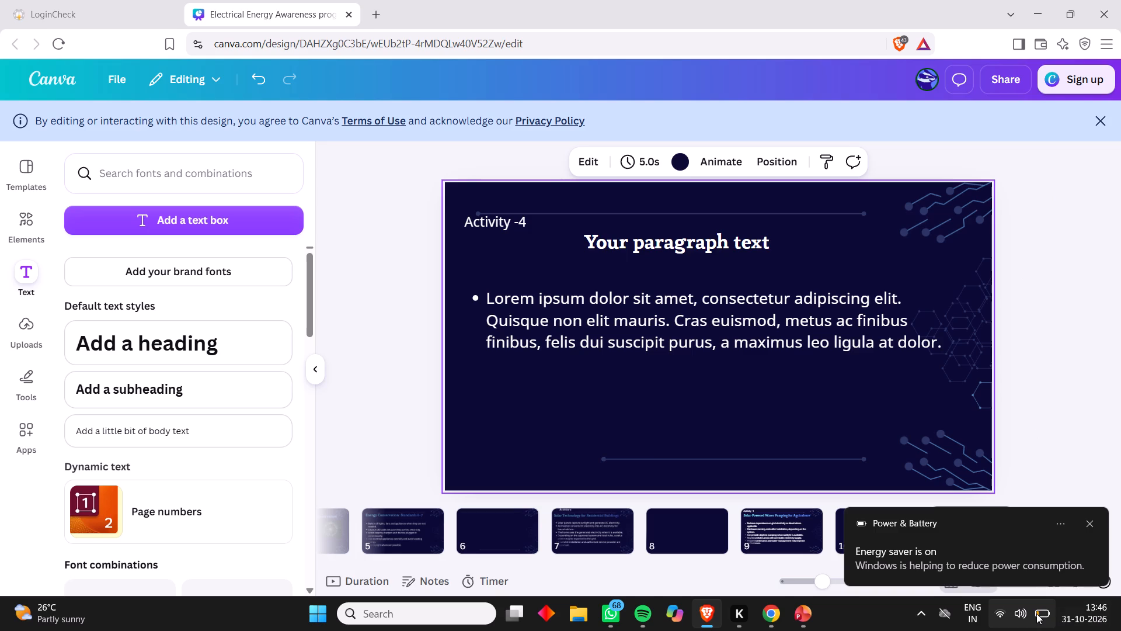
Dismiss the energy saver notification covering the page thumbnails.
click(1086, 526)
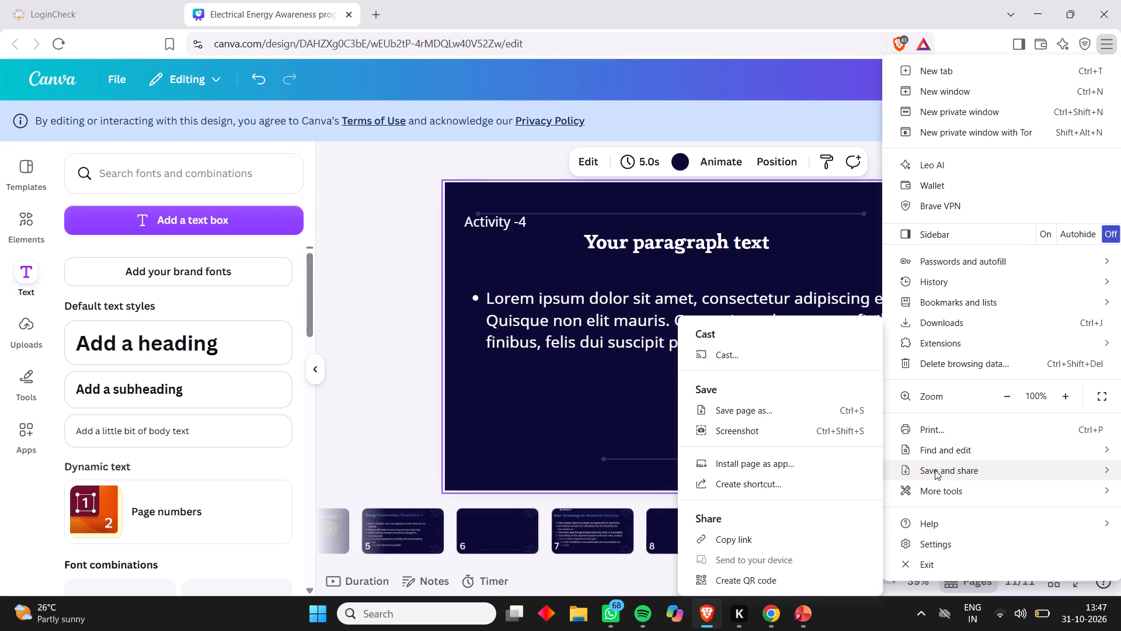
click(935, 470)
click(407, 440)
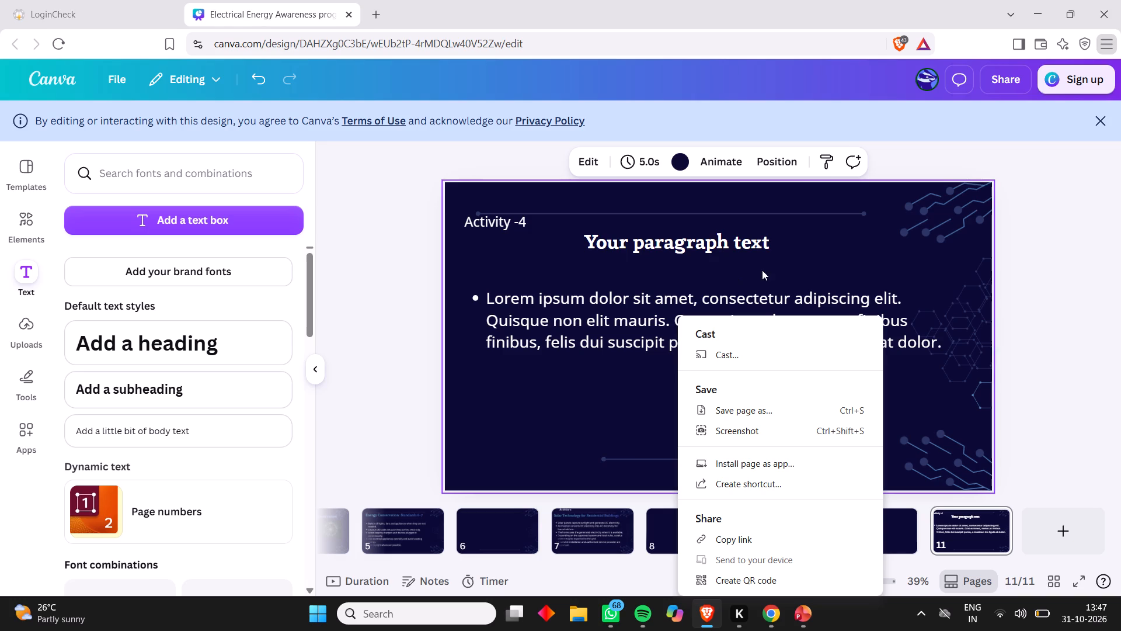
Request sharing of the Electrical Energy Awareness design and continue the required login with Google.
click(990, 75)
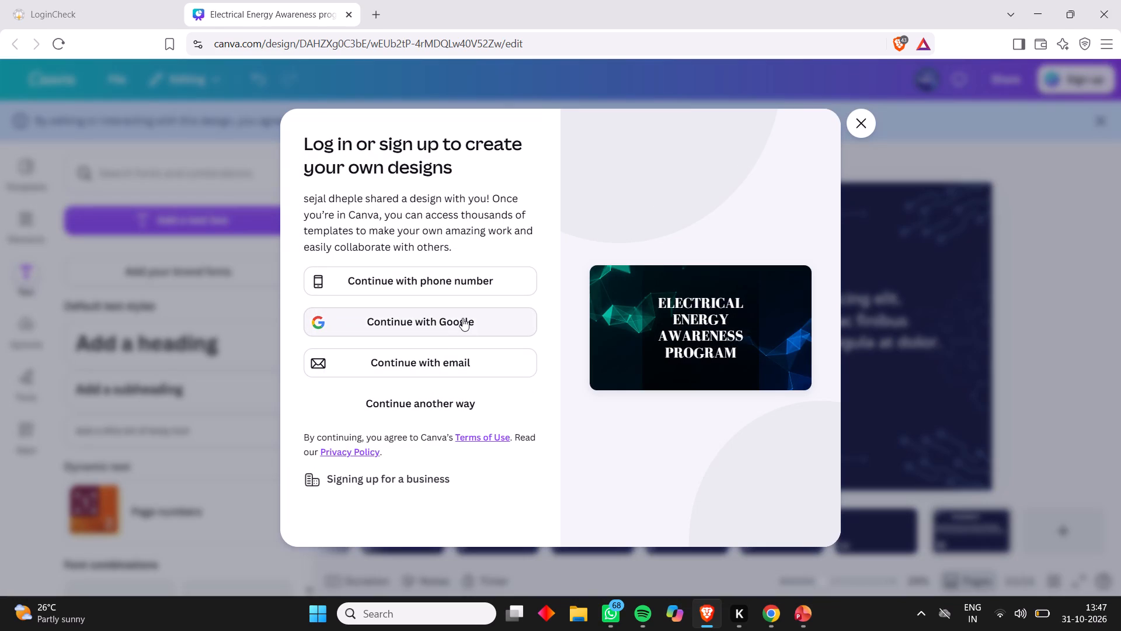
click(462, 318)
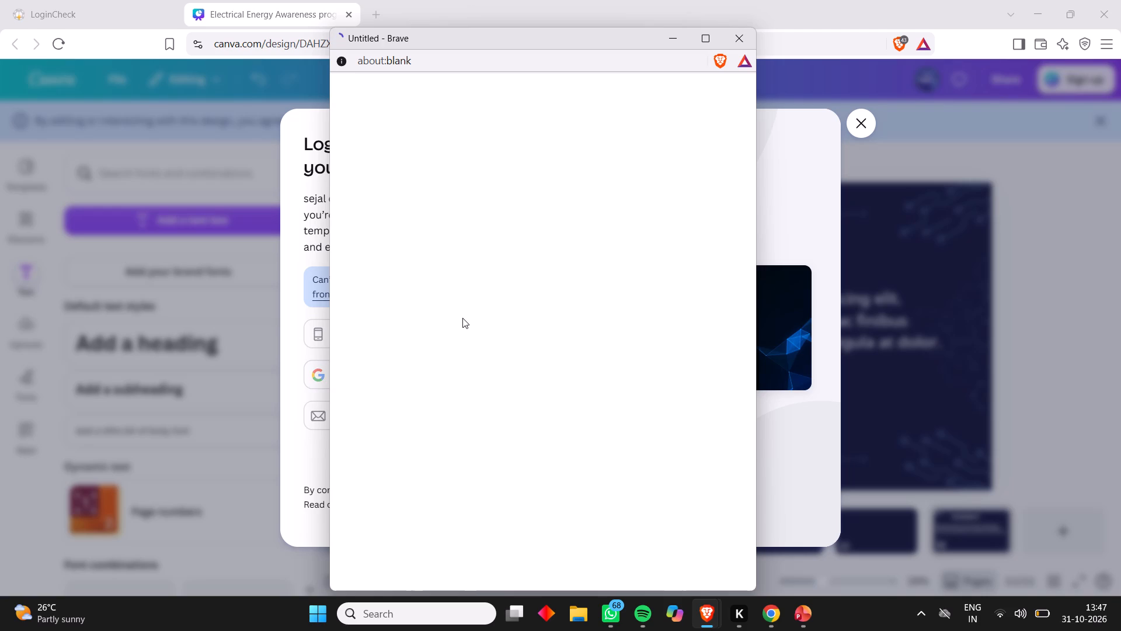
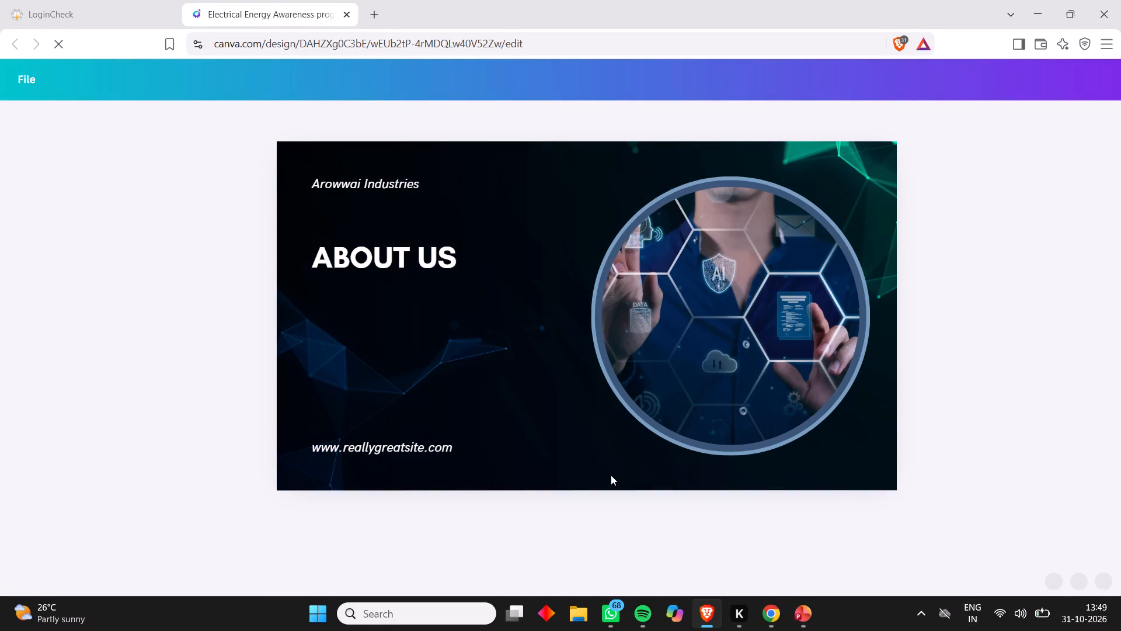
Look through the Electrical Energy Awareness slides from the About Us page to the Activity-4 page.
scroll(611, 475, down, 4)
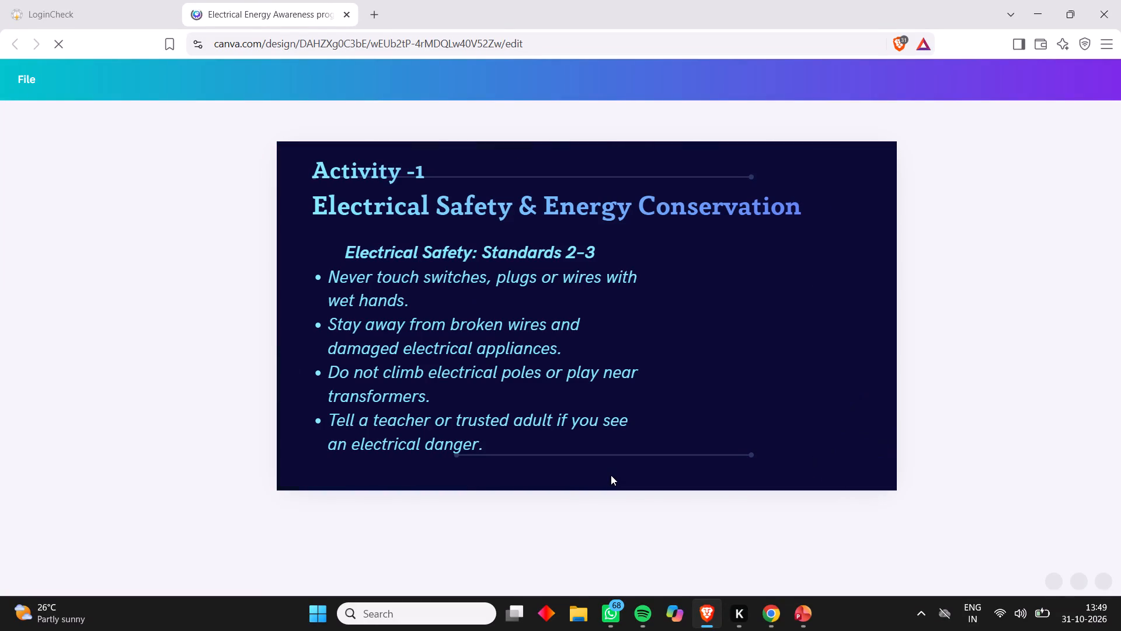
scroll(611, 475, down, 3)
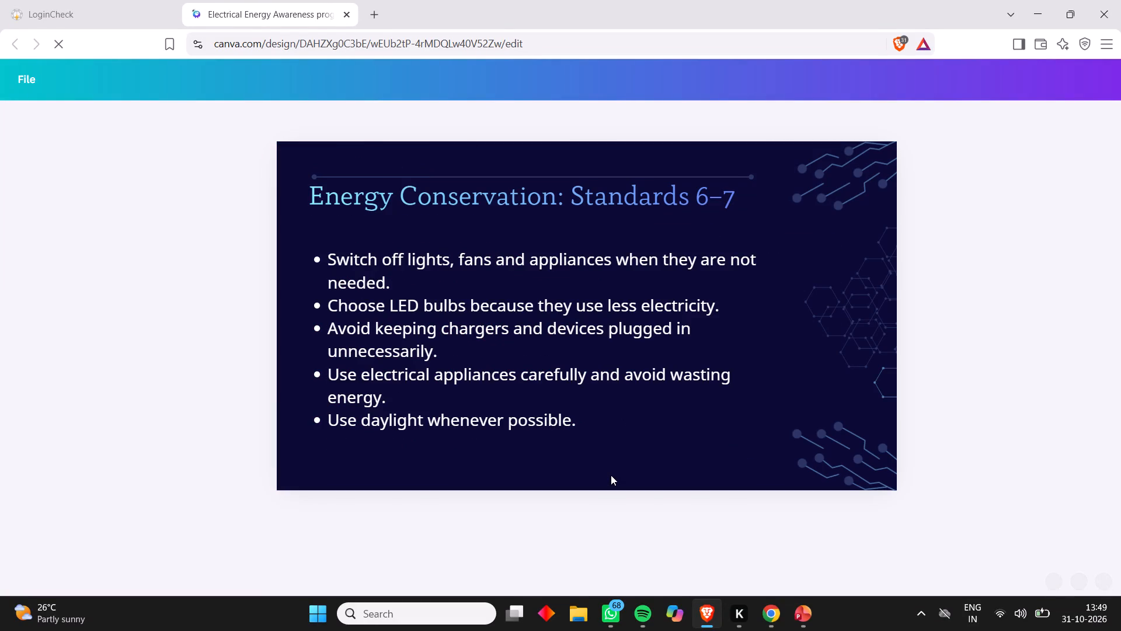
scroll(611, 475, down, 4)
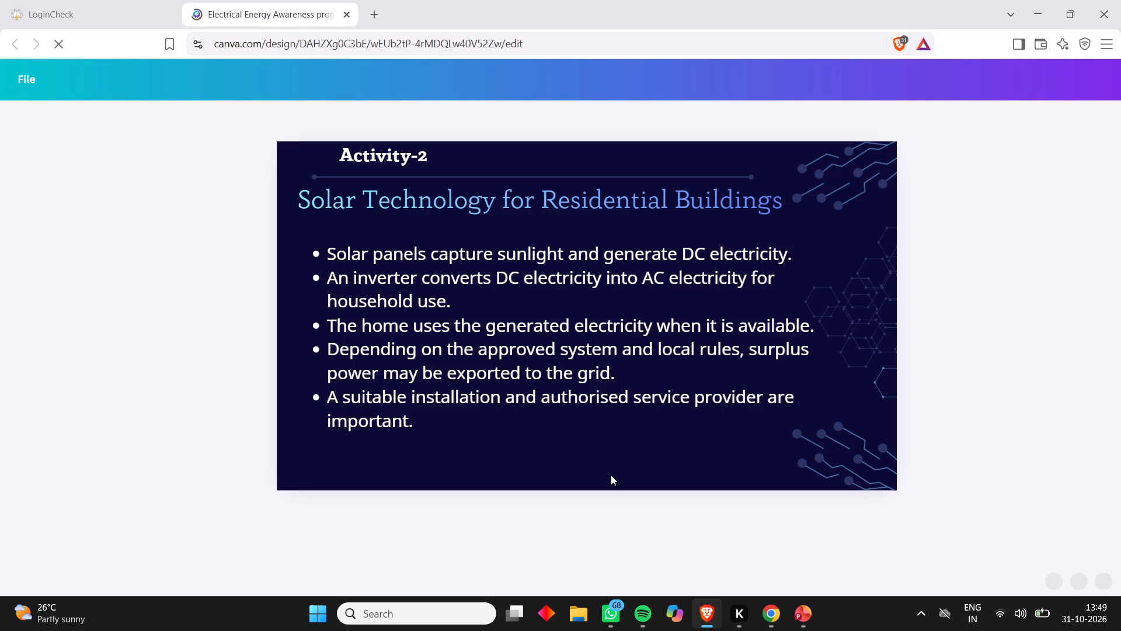
scroll(611, 475, down, 4)
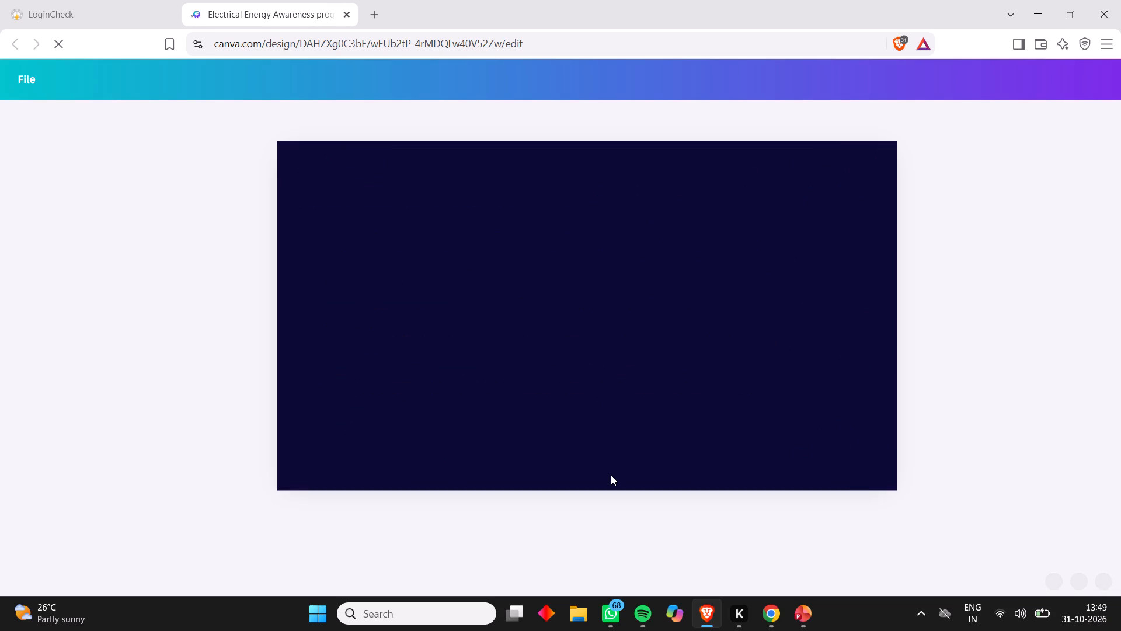
scroll(611, 475, down, 6)
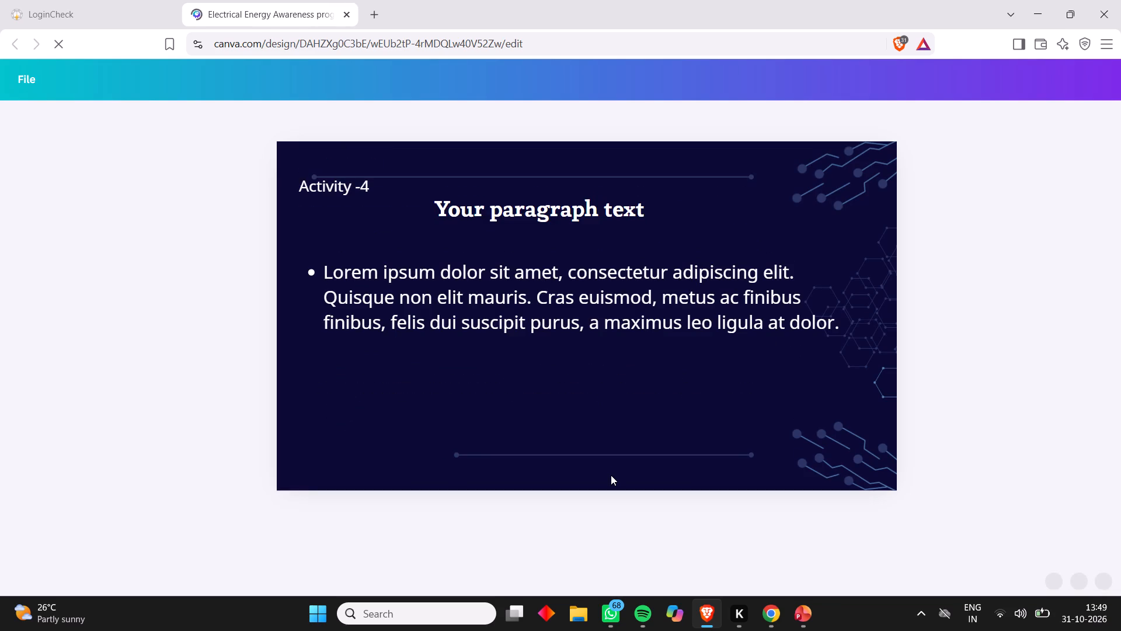
scroll(611, 475, down, 1)
scroll(611, 475, up, 2)
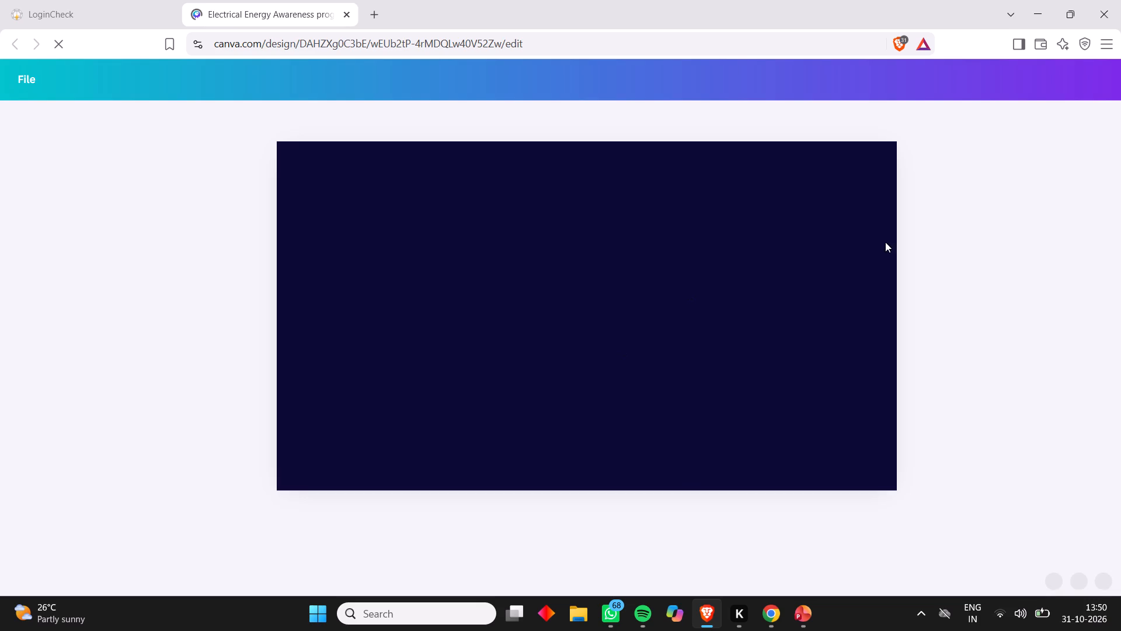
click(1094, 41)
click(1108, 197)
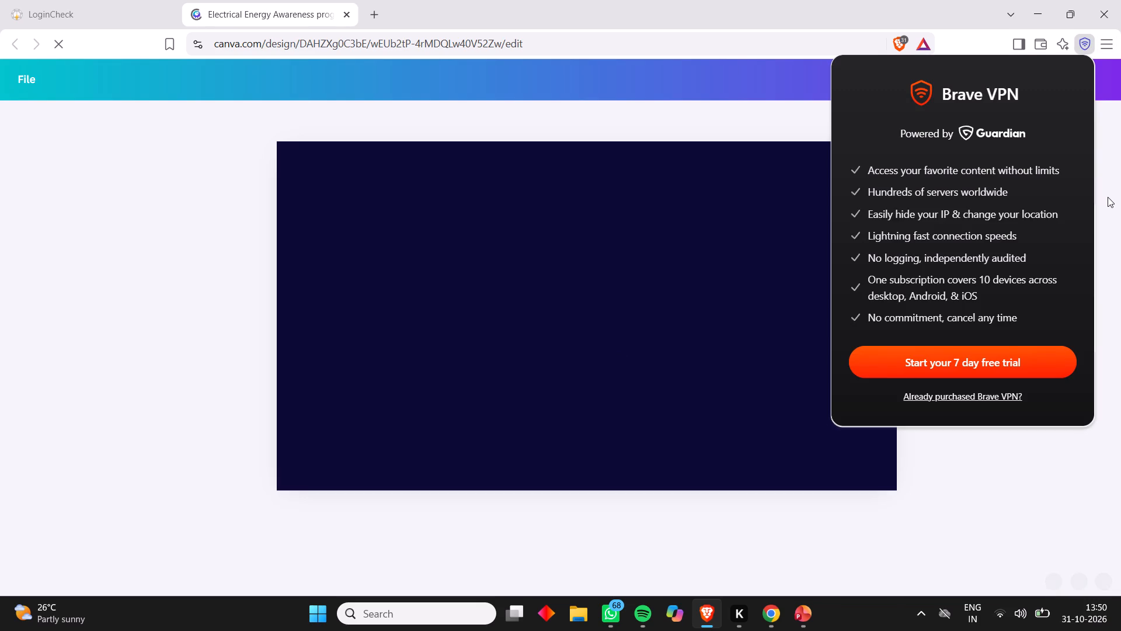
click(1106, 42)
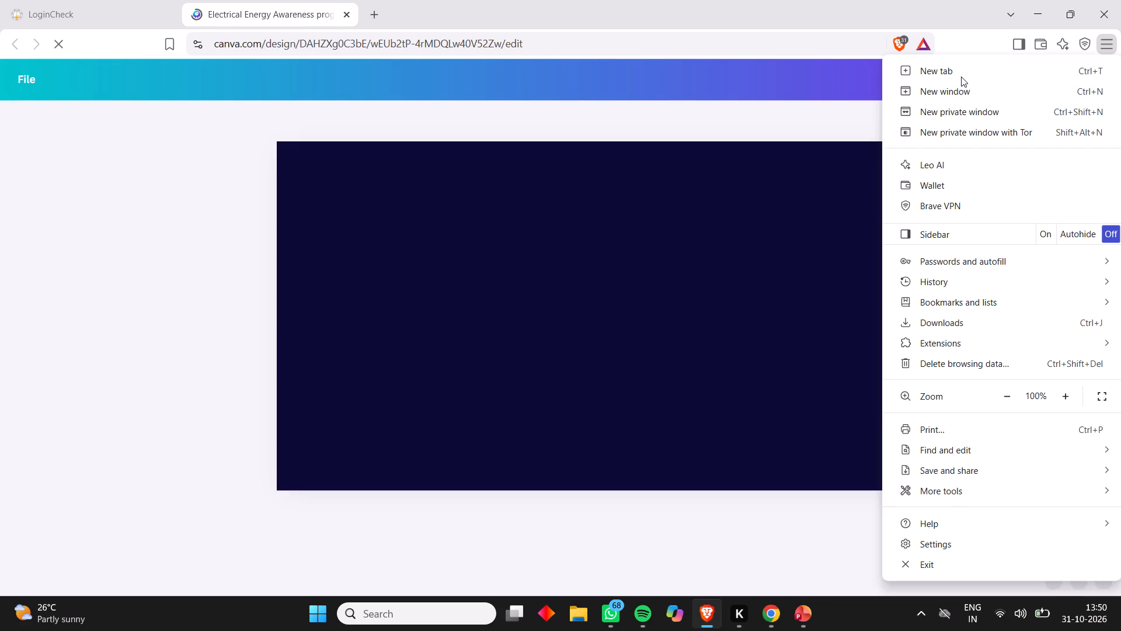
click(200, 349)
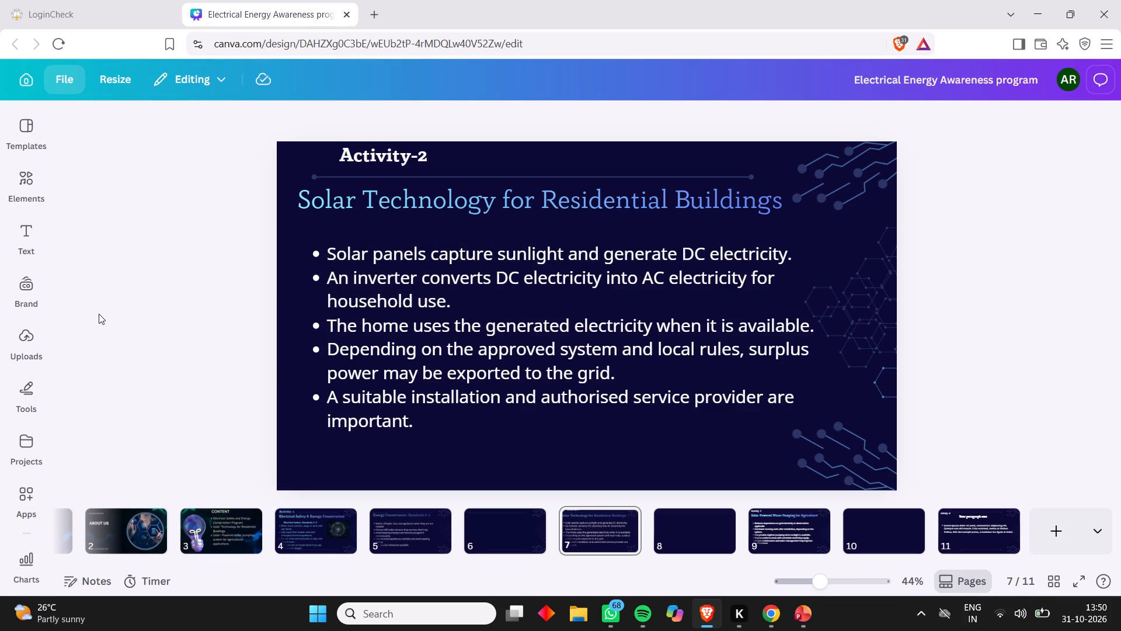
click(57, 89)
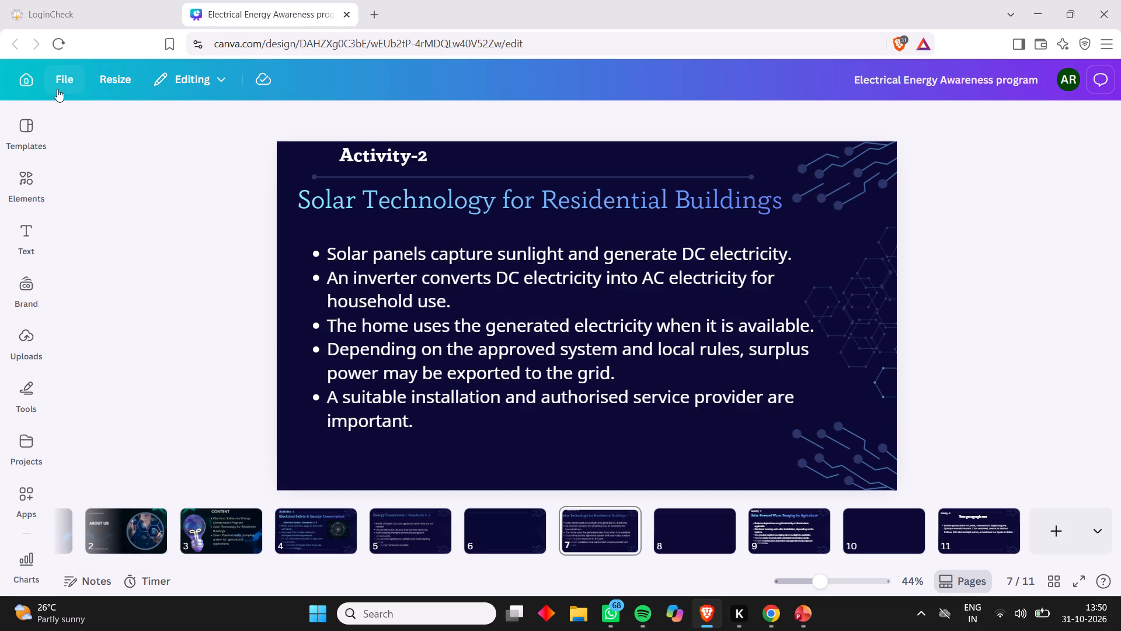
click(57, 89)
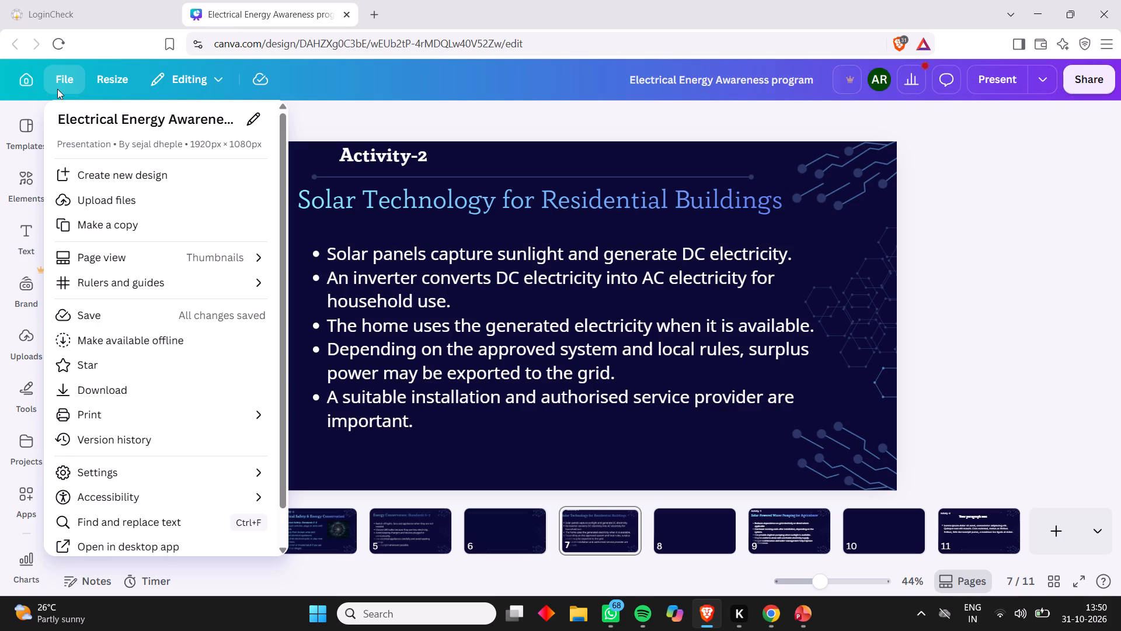
Leave the Electrical Energy Awareness design and go to the Canva home page.
click(24, 78)
click(24, 78)
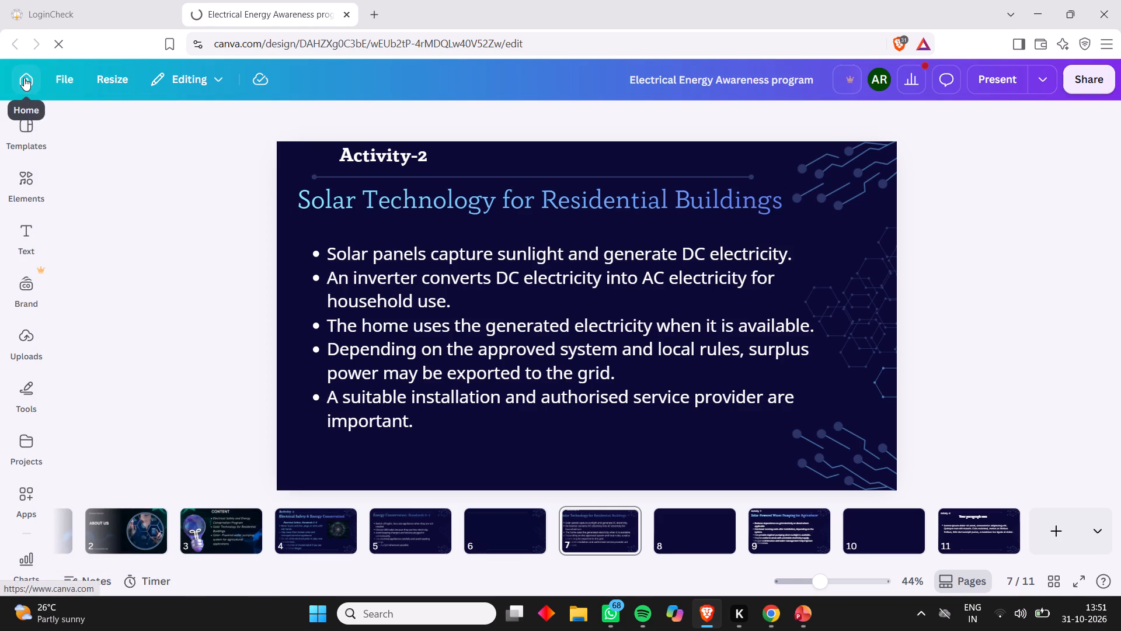
click(100, 161)
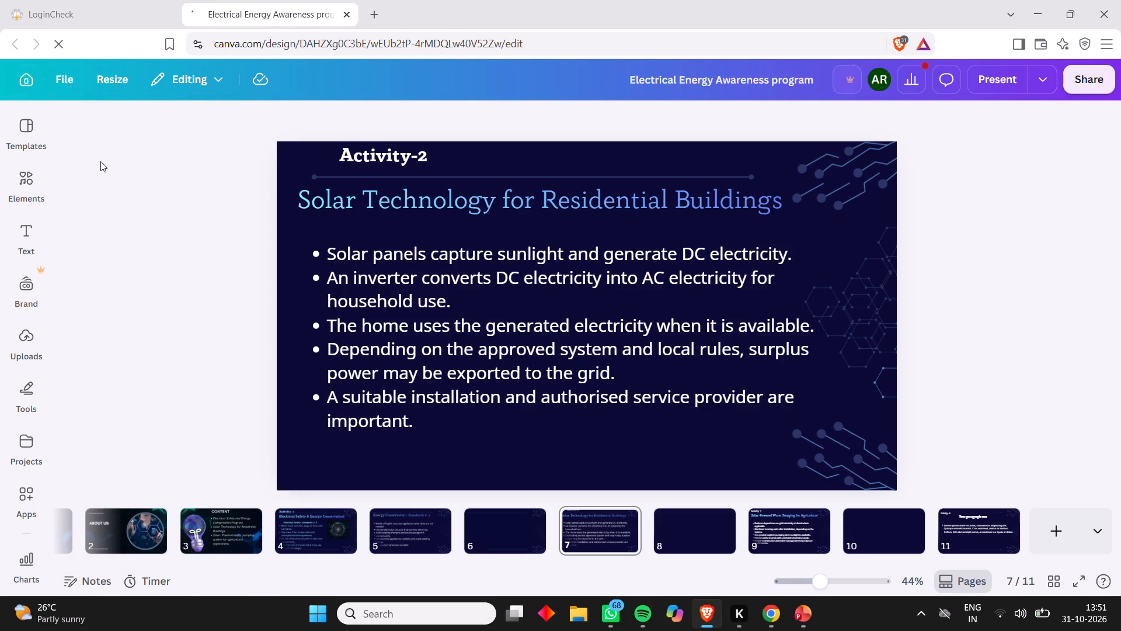
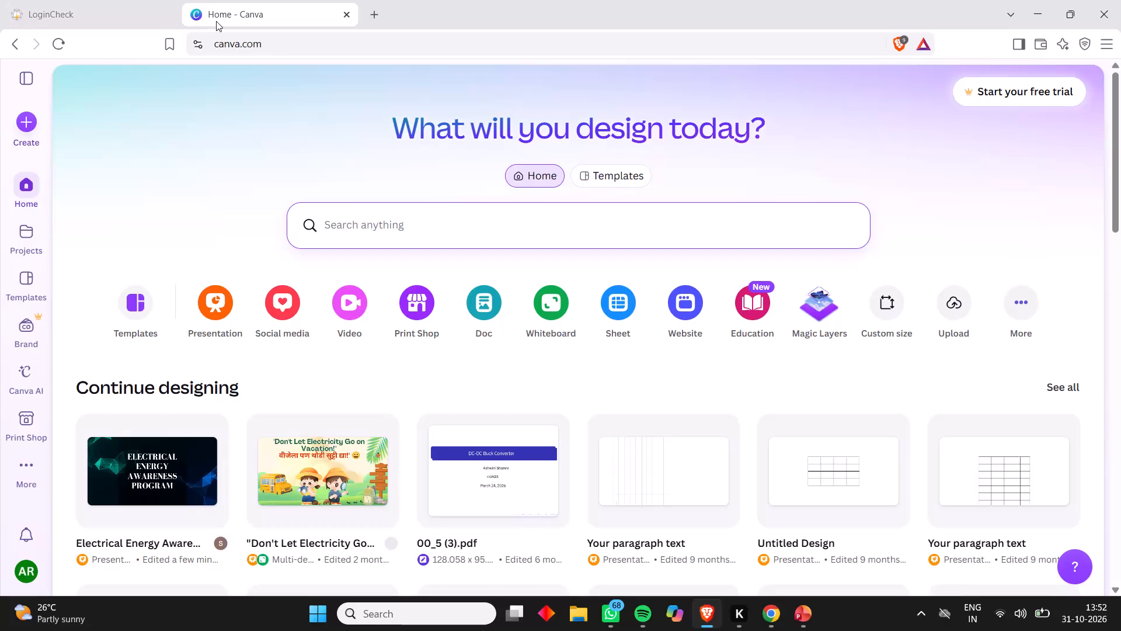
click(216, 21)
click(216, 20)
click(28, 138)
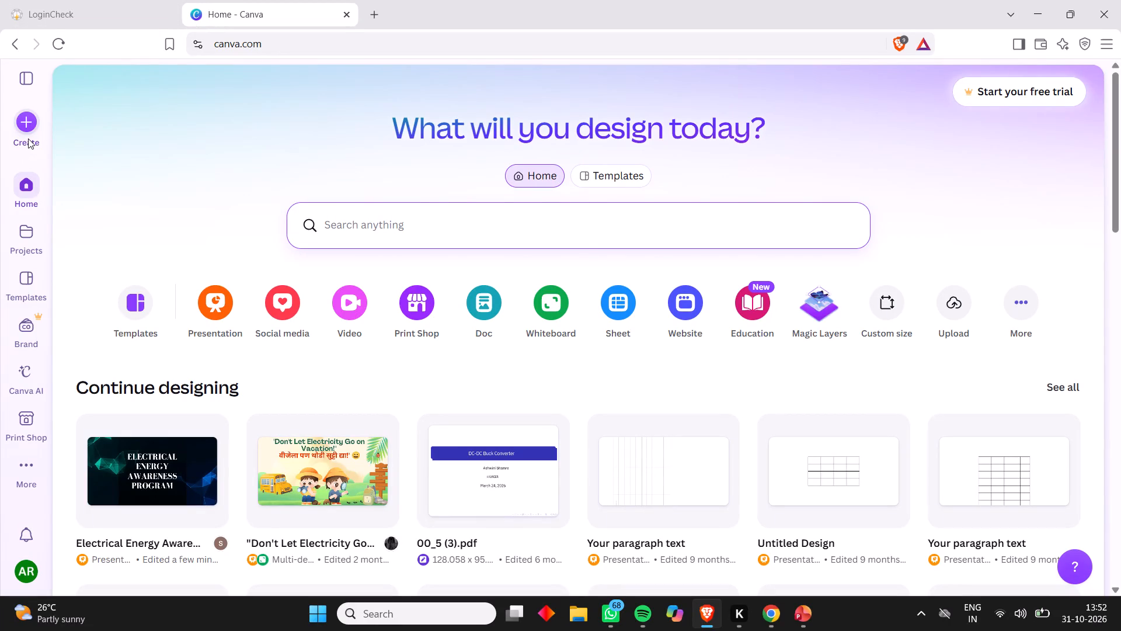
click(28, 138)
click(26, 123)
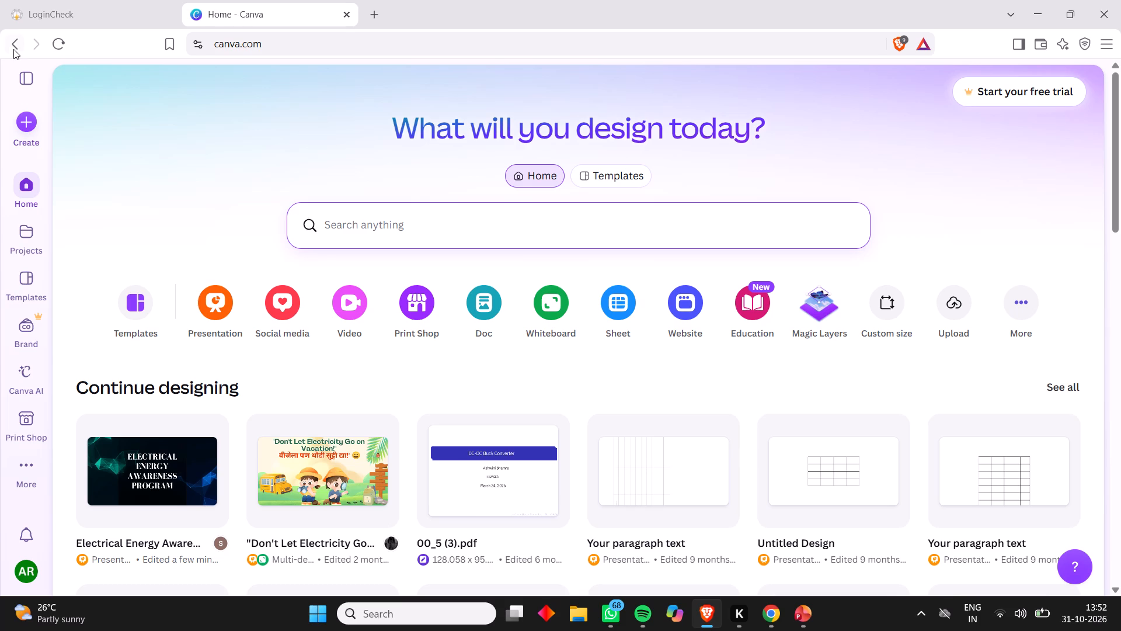
Go back to the Electrical Energy Awareness program design in the editor.
click(13, 48)
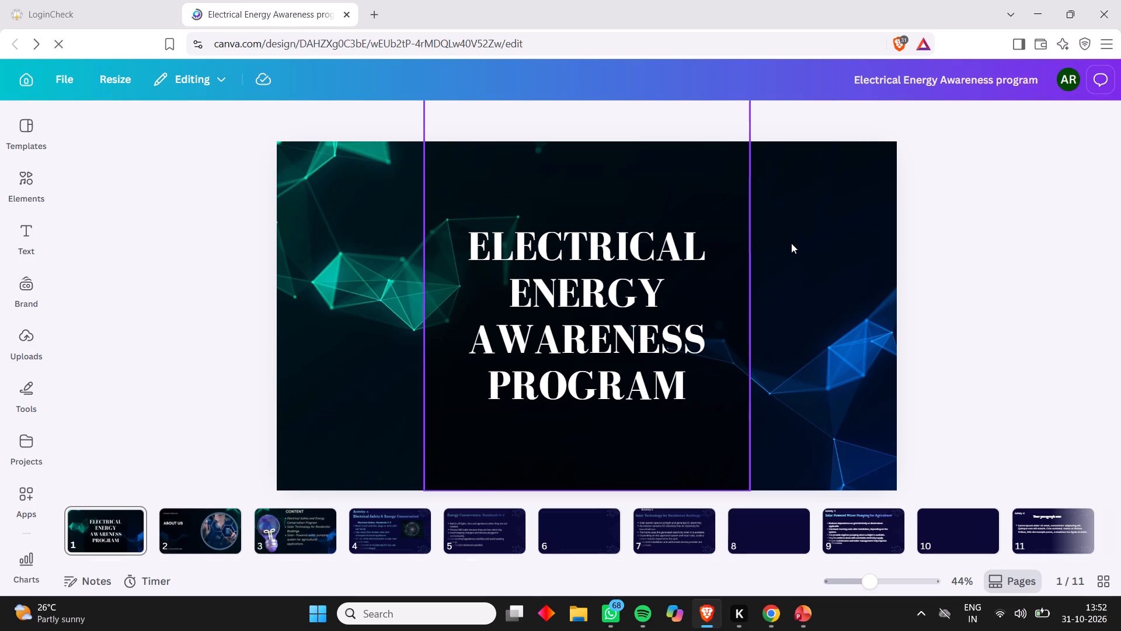
Check the signed-in account's access to the Electrical Energy Awareness program design.
click(1071, 82)
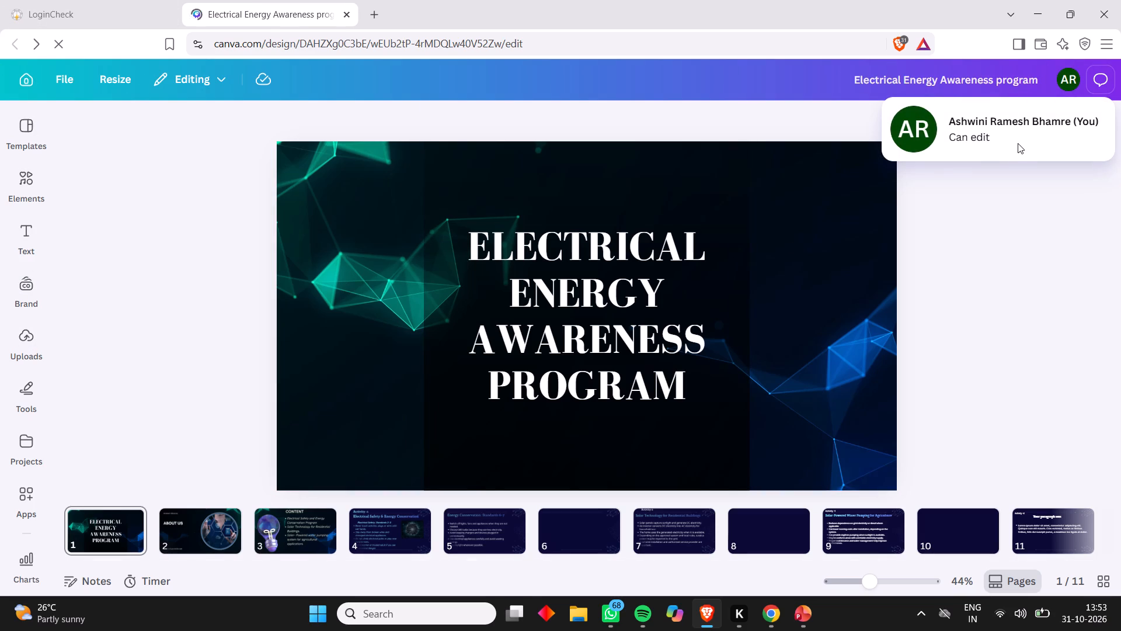
click(929, 300)
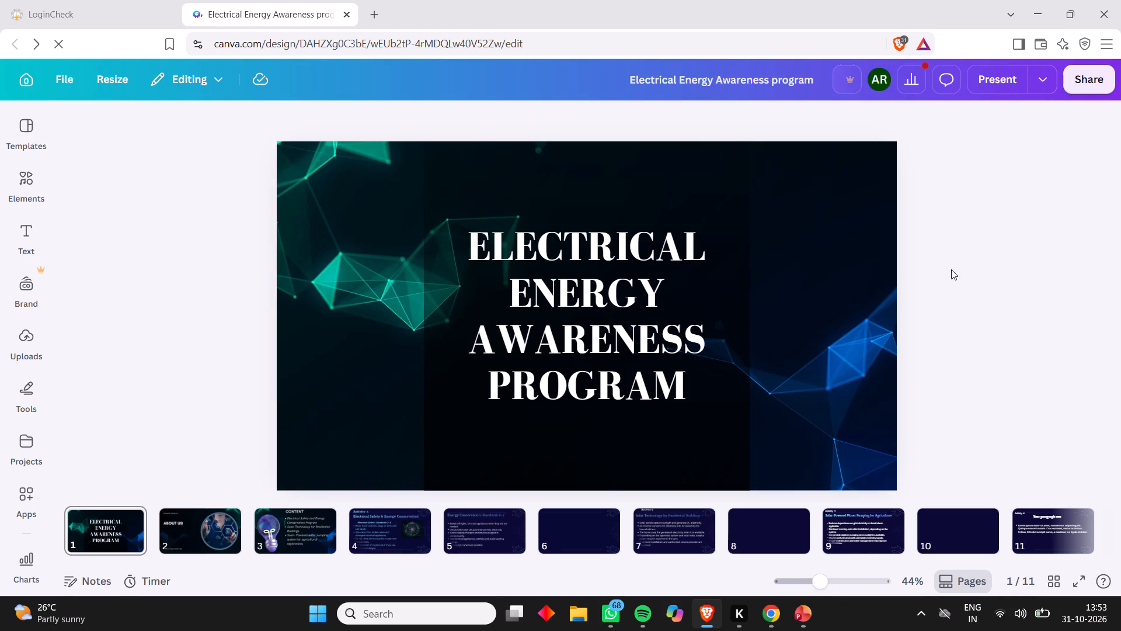
click(908, 224)
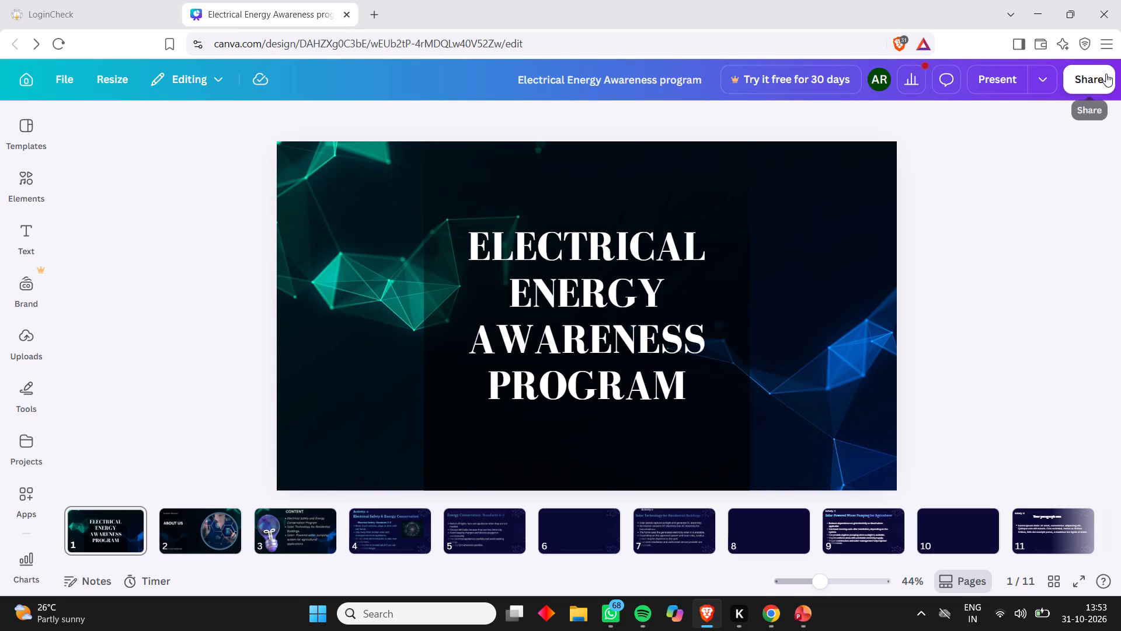
Copy the design page's link using the browser's own save and share options.
click(1105, 46)
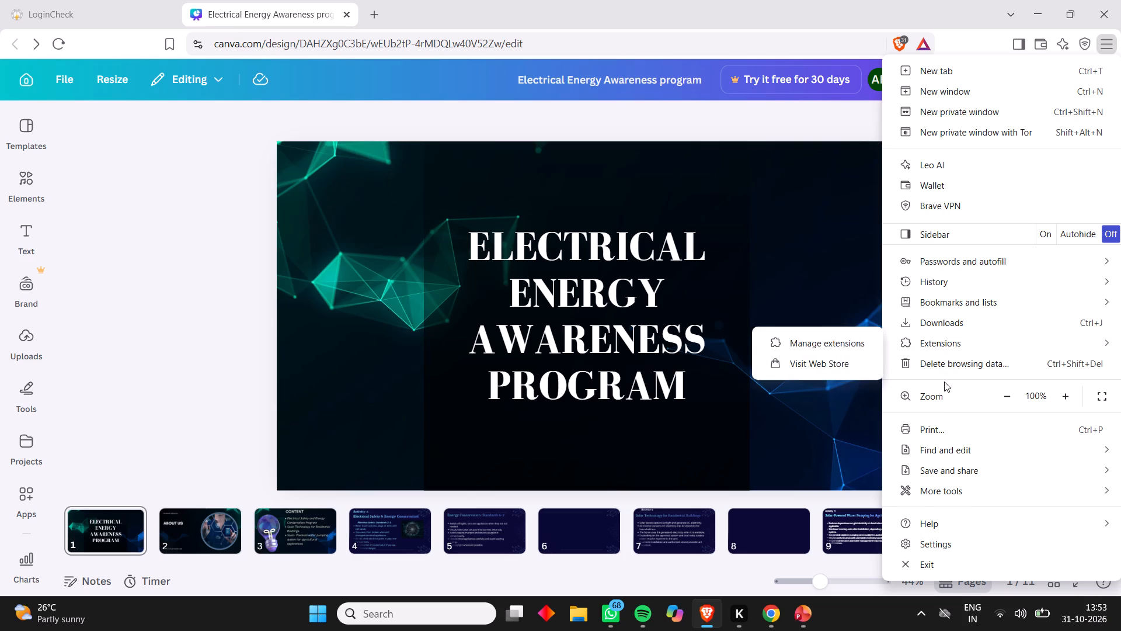
click(951, 469)
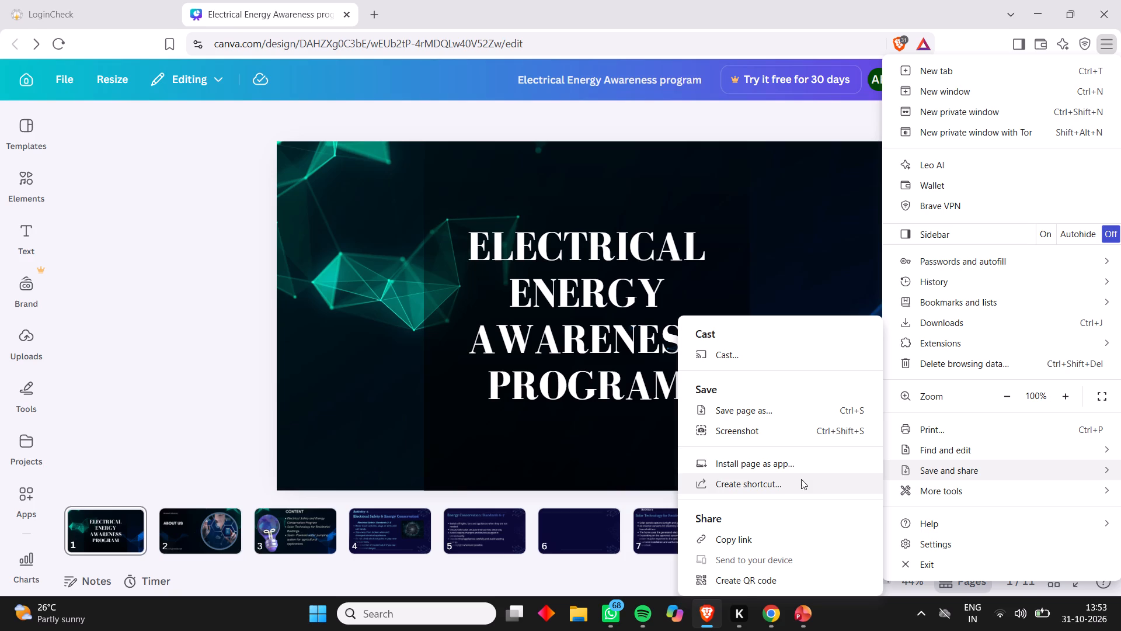
click(738, 535)
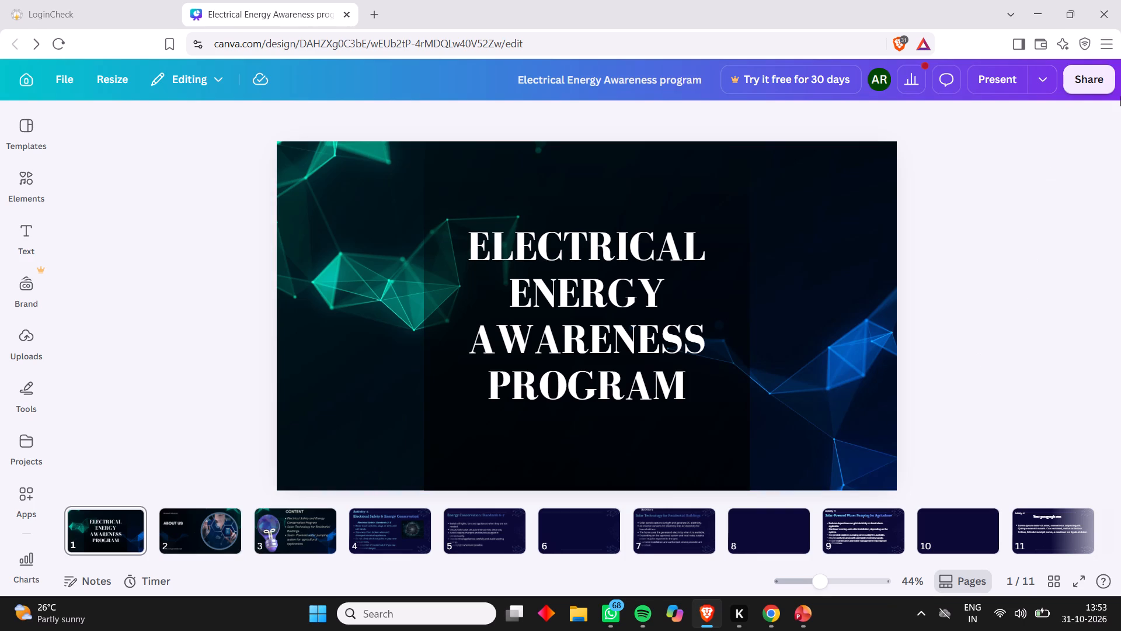
From the design's list of people with access, choose the suggested design owner for a team invitation.
click(1096, 77)
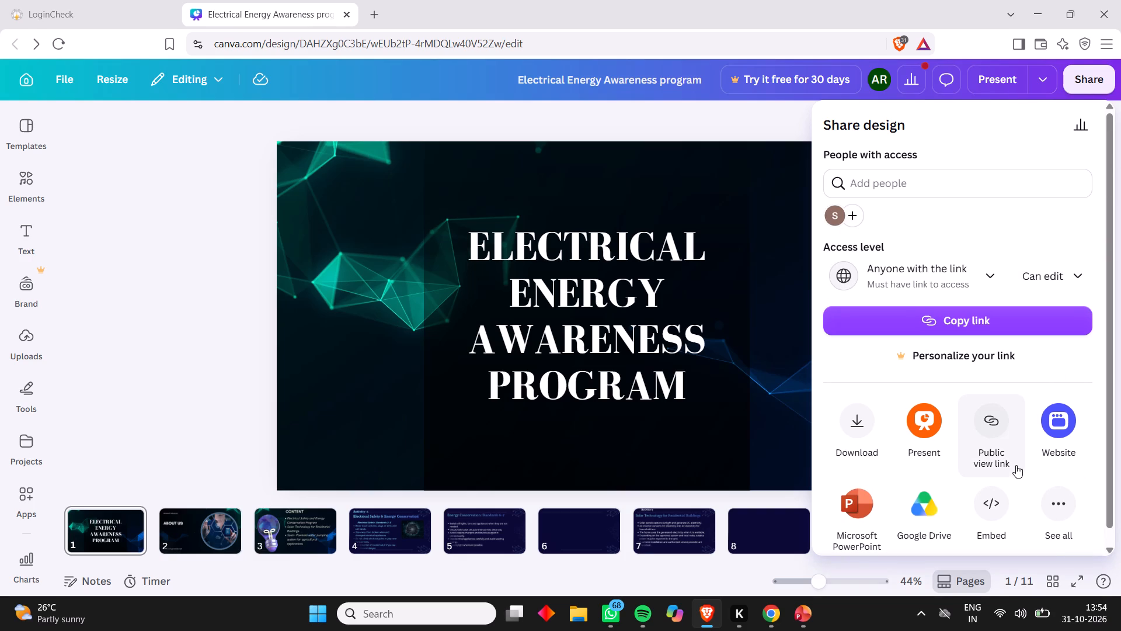
click(826, 212)
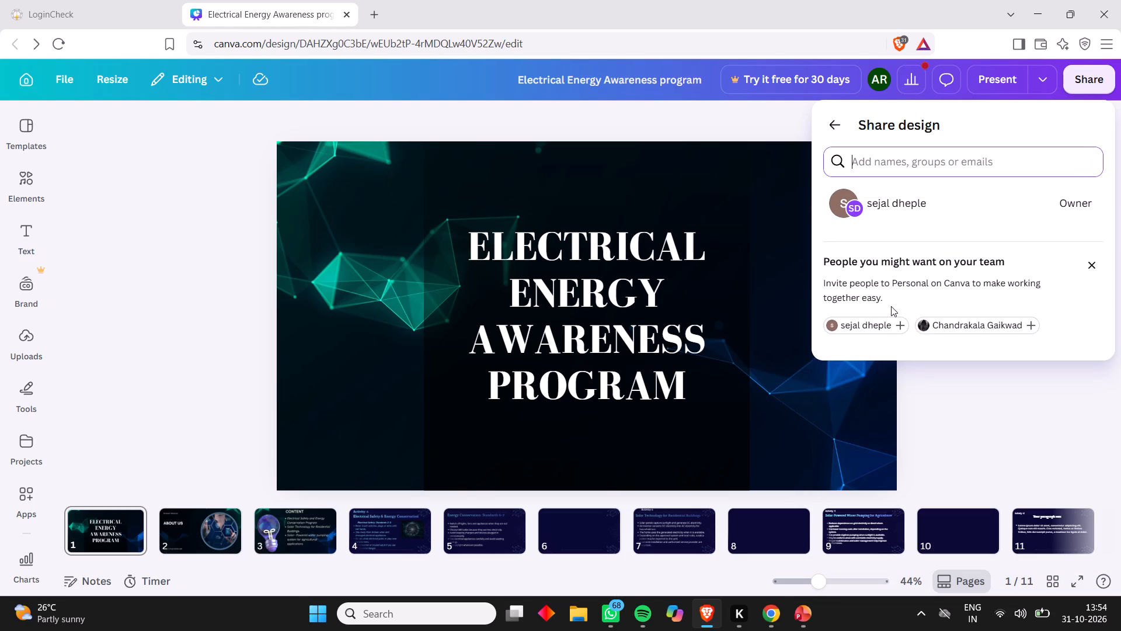
click(869, 326)
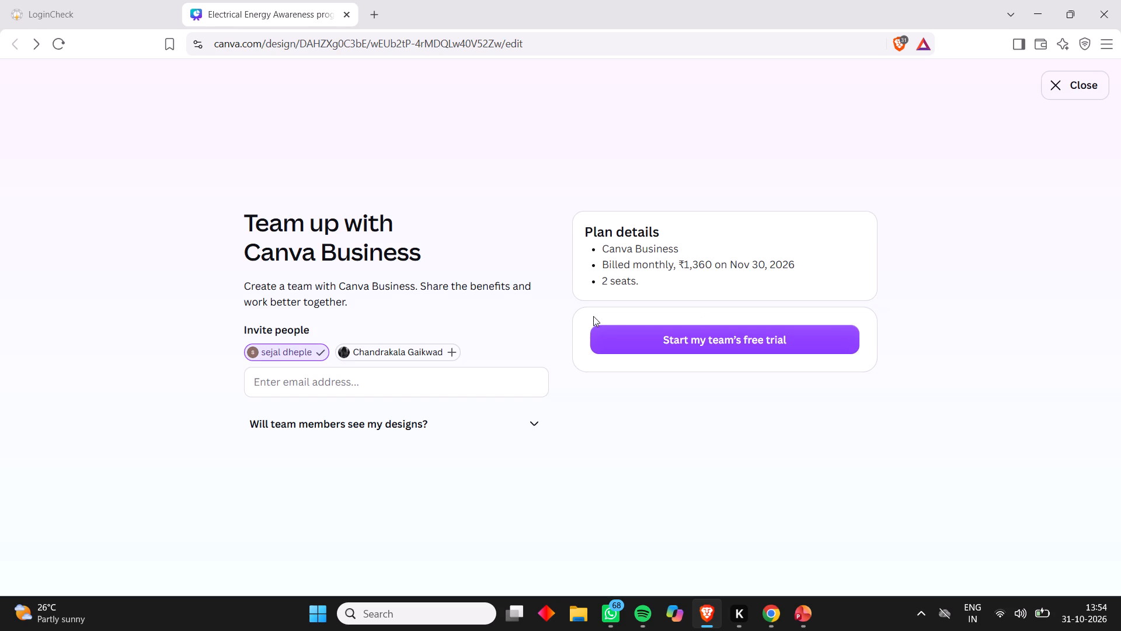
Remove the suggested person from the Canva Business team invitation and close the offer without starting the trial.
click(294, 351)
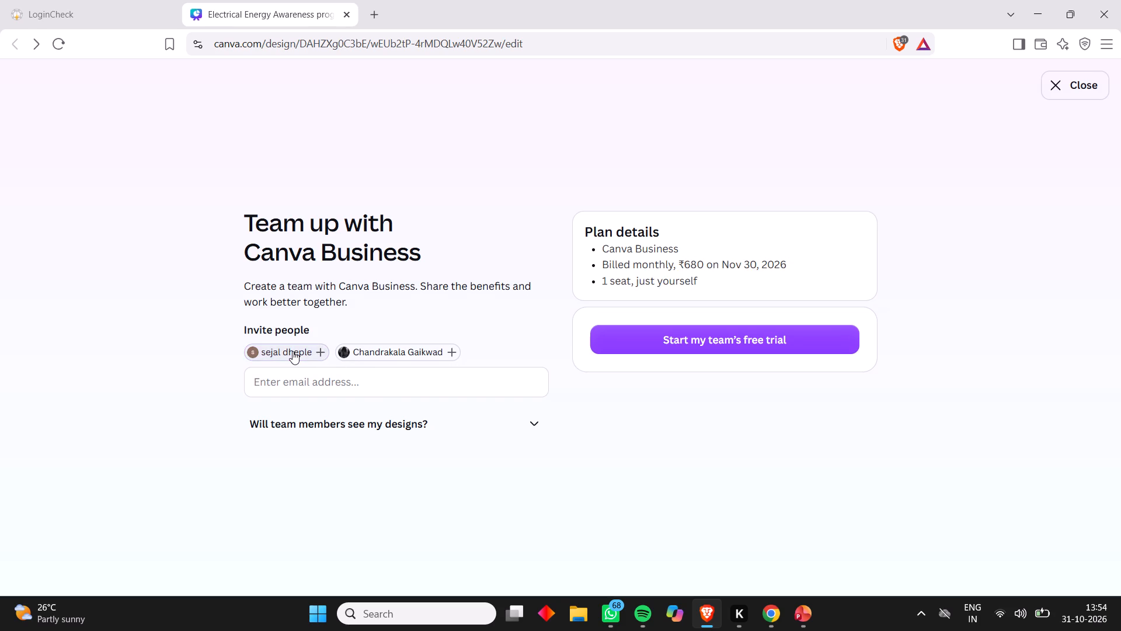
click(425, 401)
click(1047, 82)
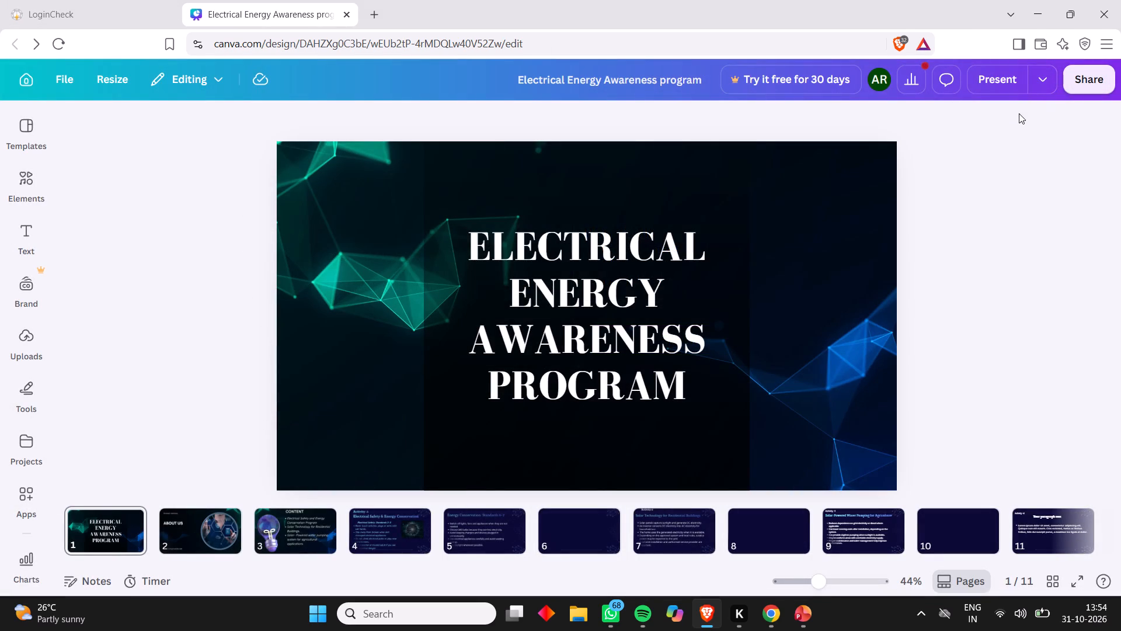
Copy the Electrical Energy Awareness program design page's link using the browser's own save and share options.
click(1100, 42)
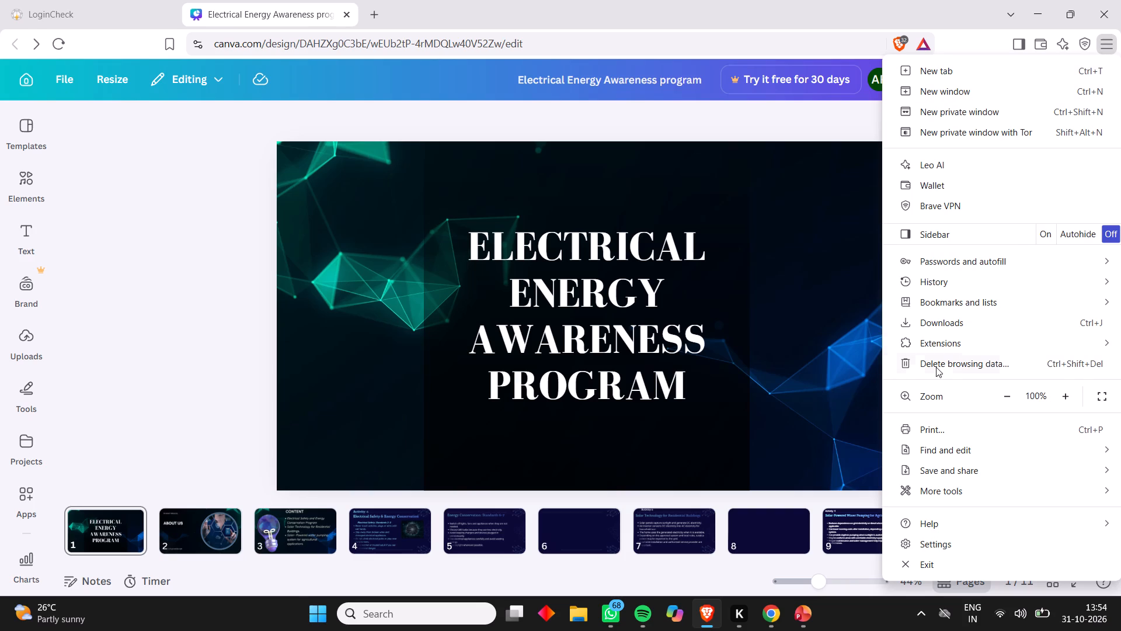
click(946, 470)
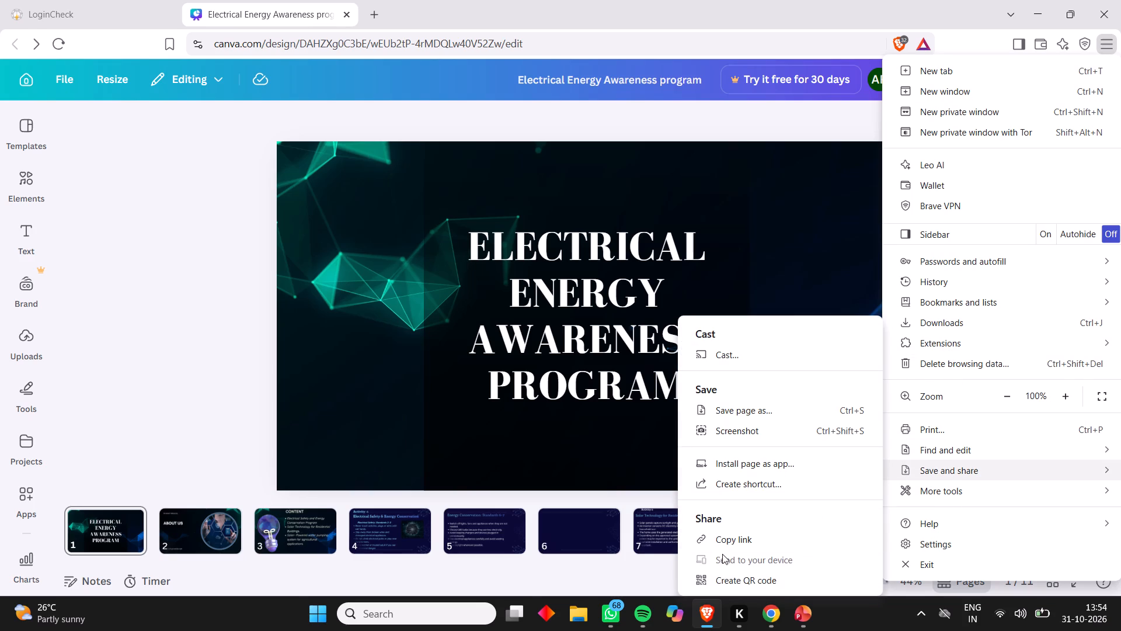
click(730, 543)
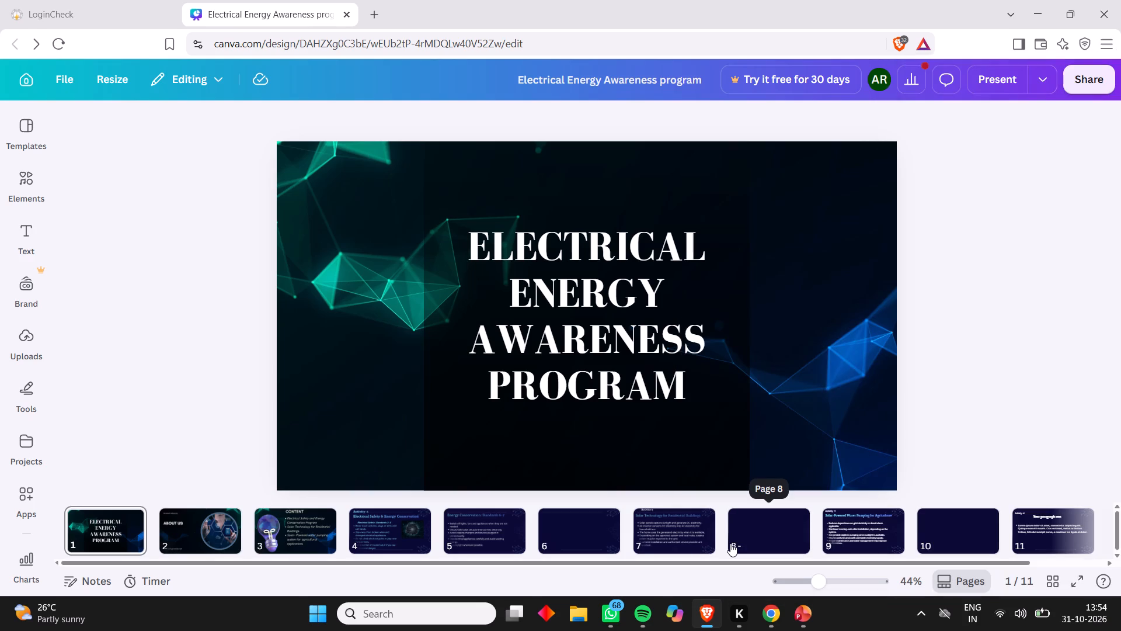